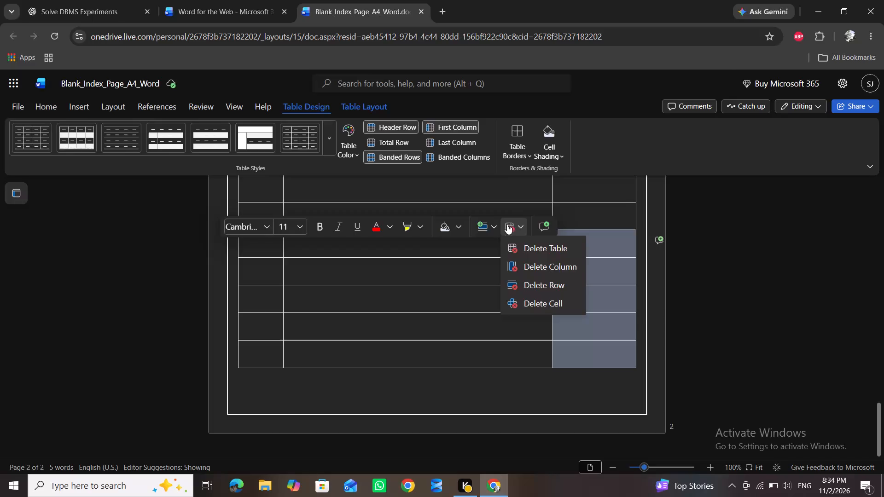
# Delete the five selected rows at the bottom of the index table on page 2.
pyautogui.click(524, 281)
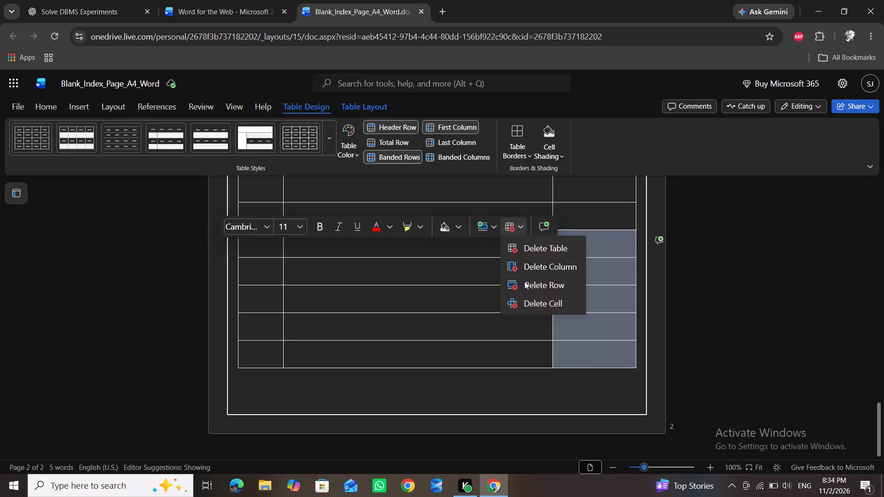
# Delete a block of eight consecutive empty rows from the middle of the page 2 table.
pyautogui.scroll(5, 471, 277)
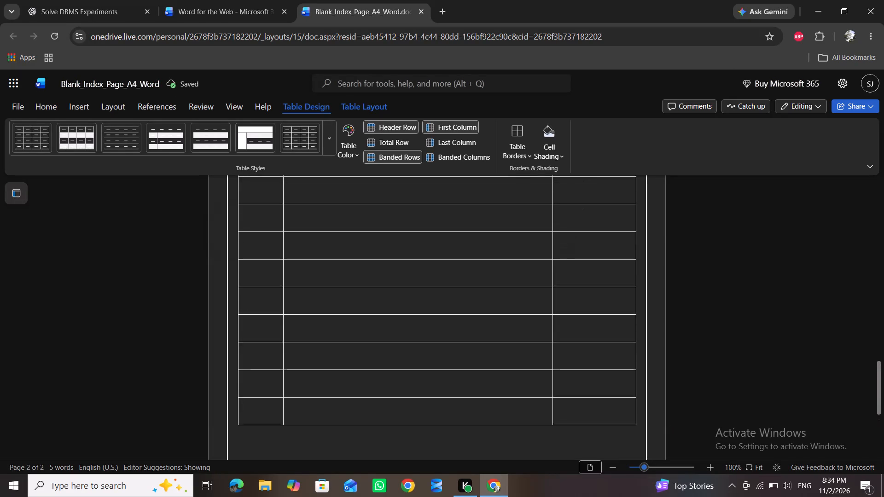
pyautogui.scroll(1, 471, 277)
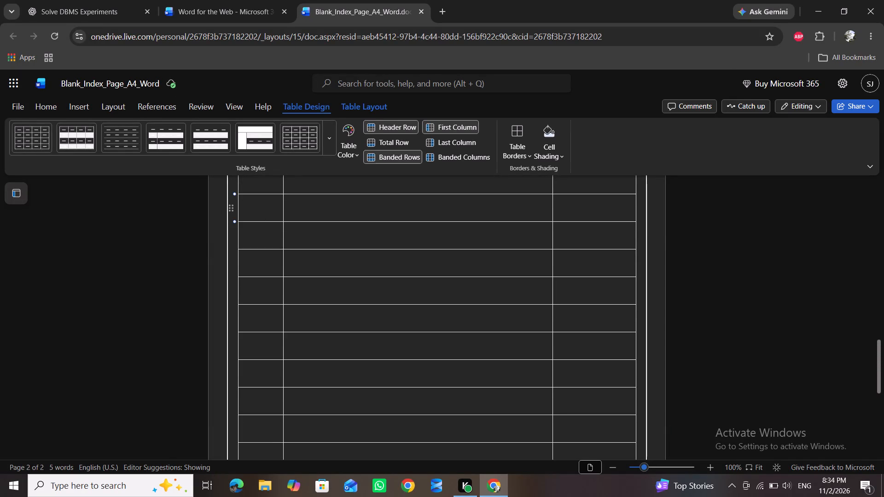
pyautogui.click(251, 207)
pyautogui.moveTo(251, 207); pyautogui.dragTo(511, 412)
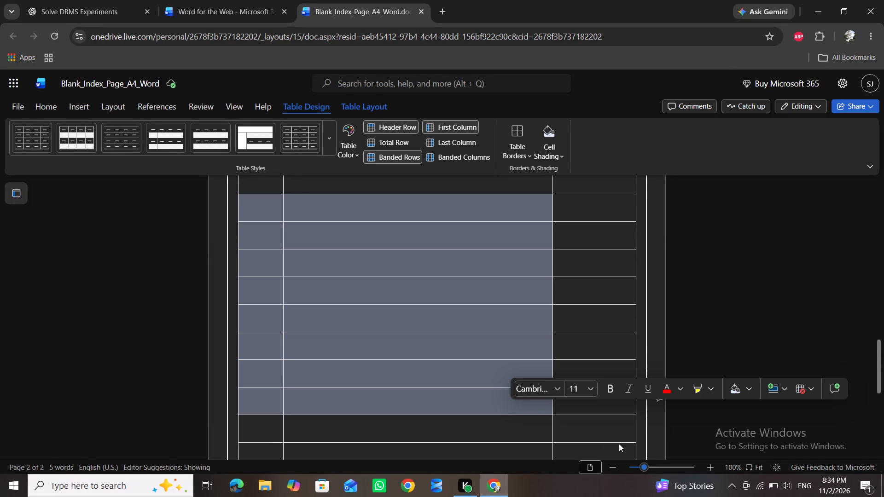
pyautogui.click(805, 392)
pyautogui.click(818, 349)
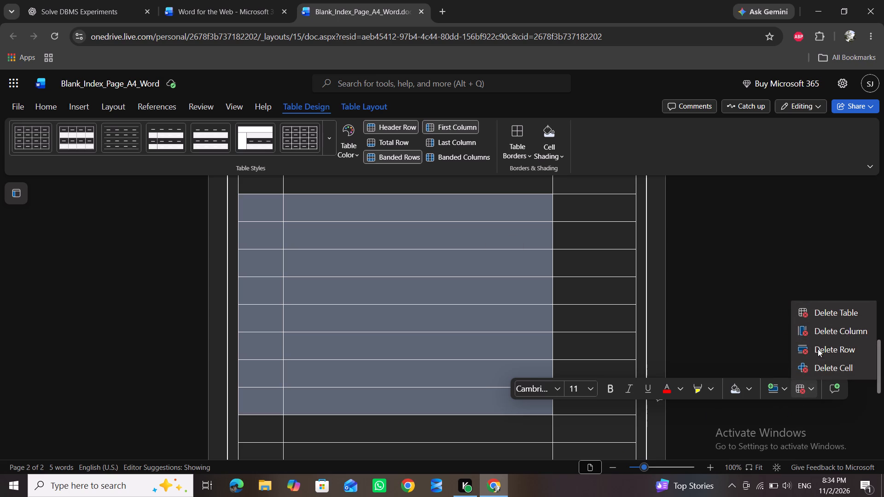
# Delete the first seven empty table rows at the top of page 2.
pyautogui.scroll(2, 512, 334)
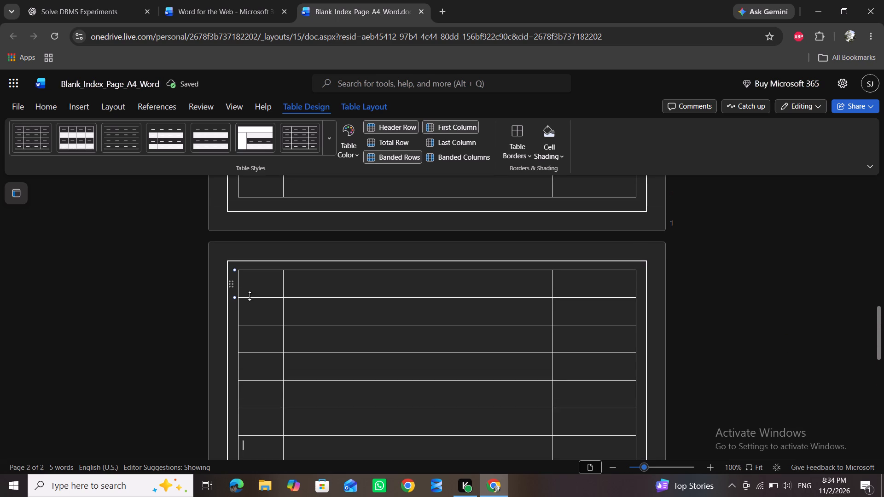
pyautogui.doubleClick(267, 288)
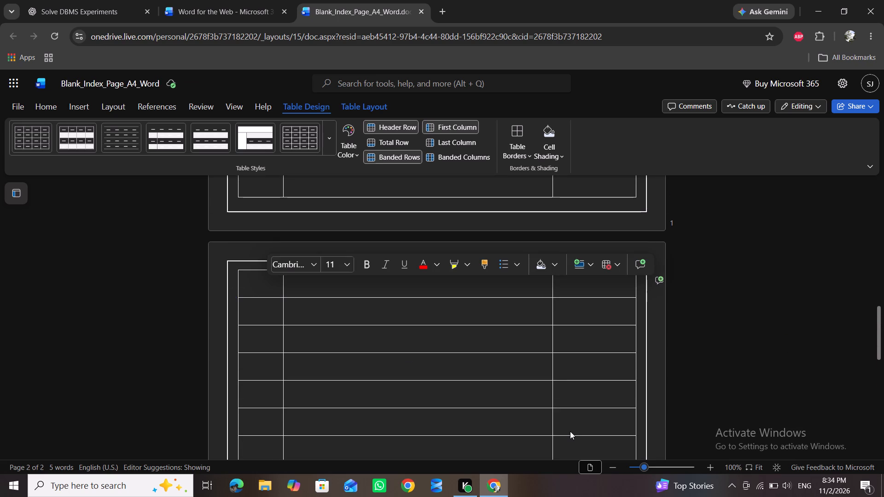
pyautogui.click(581, 445)
pyautogui.moveTo(581, 445); pyautogui.dragTo(287, 291)
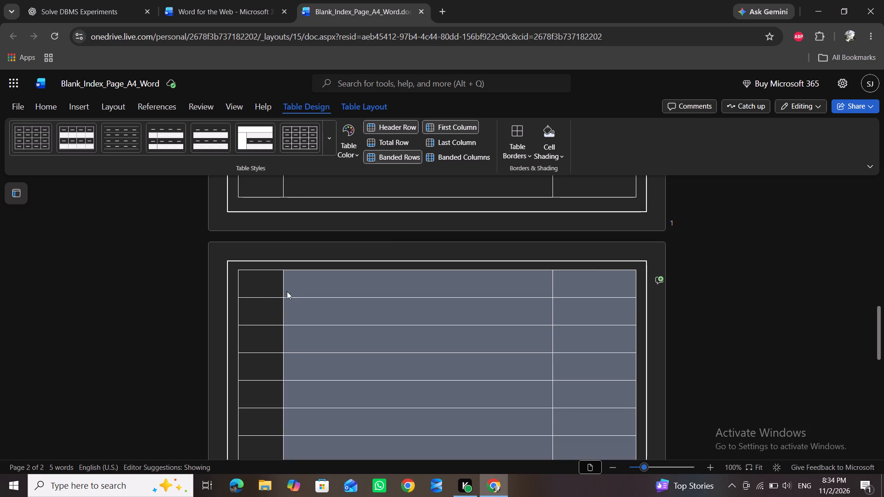
pyautogui.moveTo(287, 291); pyautogui.dragTo(261, 287)
pyautogui.click(548, 262)
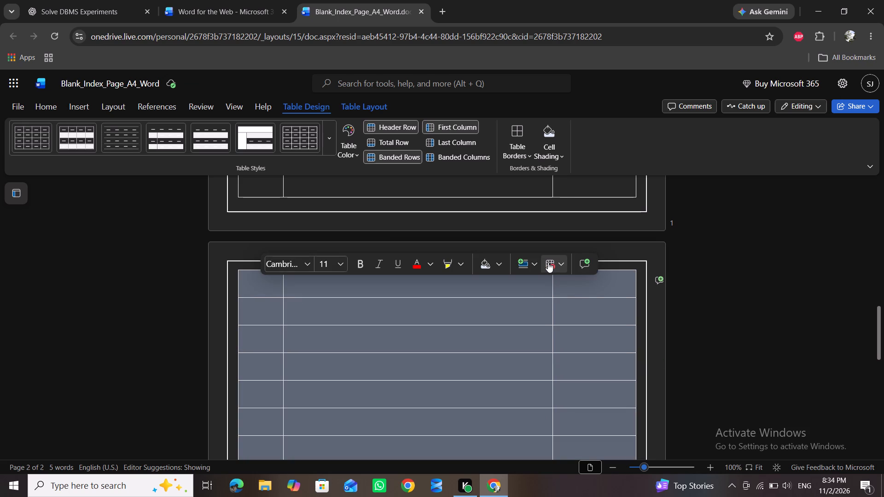
pyautogui.click(582, 322)
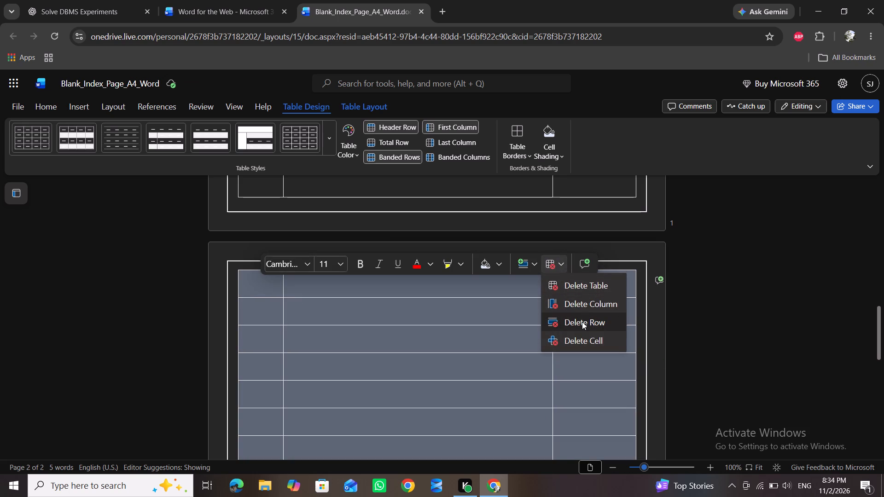
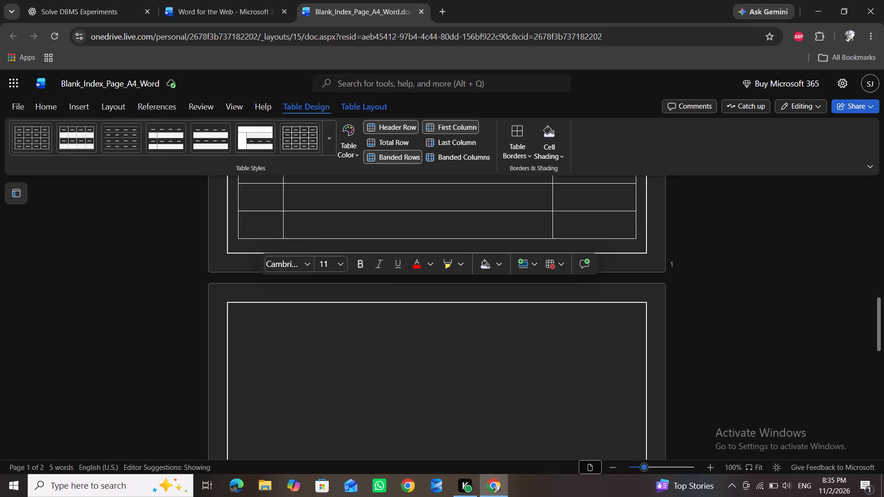
# Delete the last six empty rows of the index table at the bottom of page 1.
pyautogui.click(362, 220)
pyautogui.moveTo(362, 220); pyautogui.dragTo(352, 196)
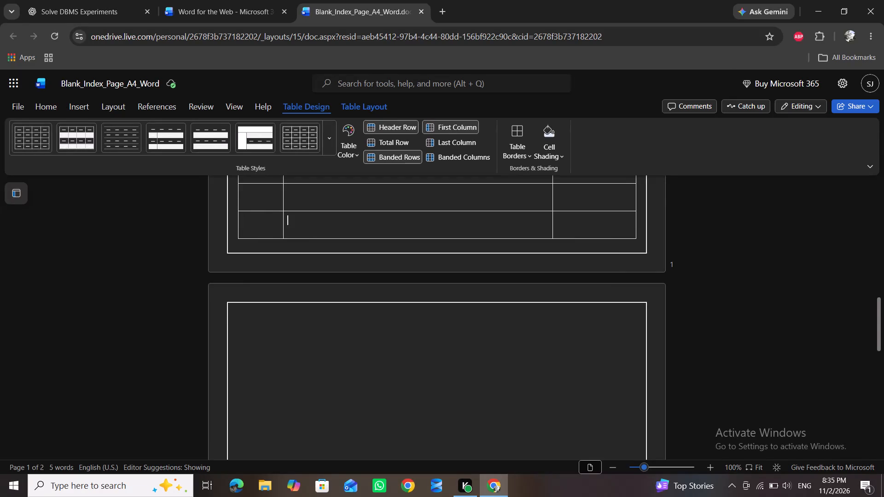
pyautogui.moveTo(352, 196); pyautogui.dragTo(335, 168)
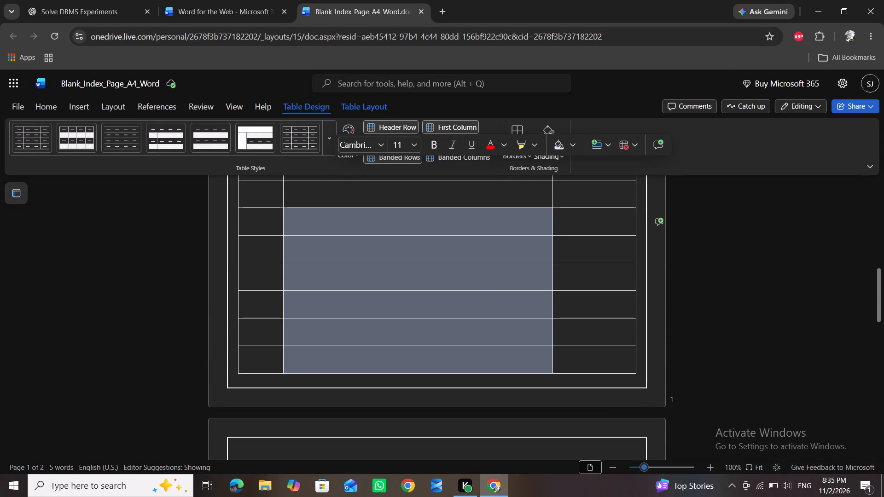
pyautogui.click(514, 264)
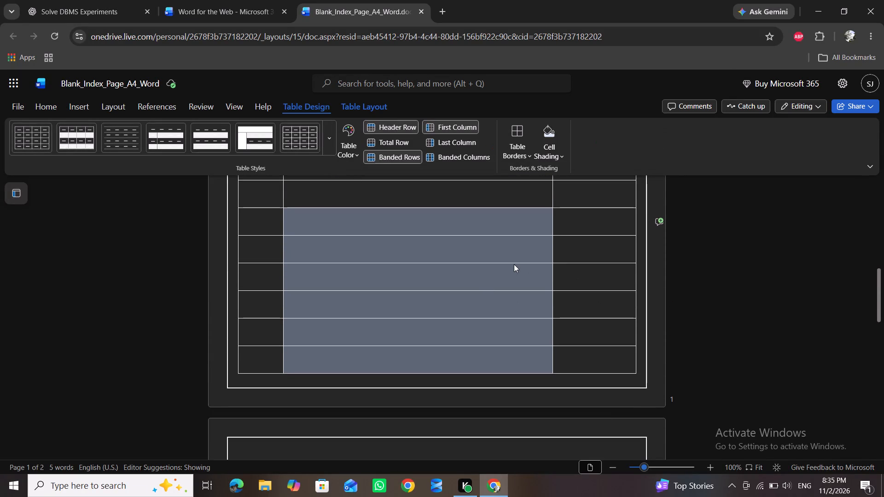
pyautogui.click(403, 226)
pyautogui.moveTo(403, 226); pyautogui.dragTo(413, 234)
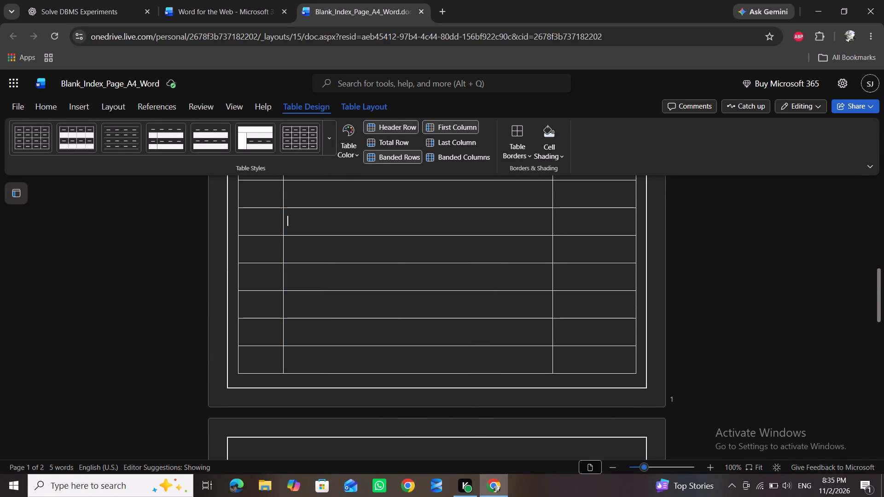
pyautogui.moveTo(413, 234); pyautogui.dragTo(533, 347)
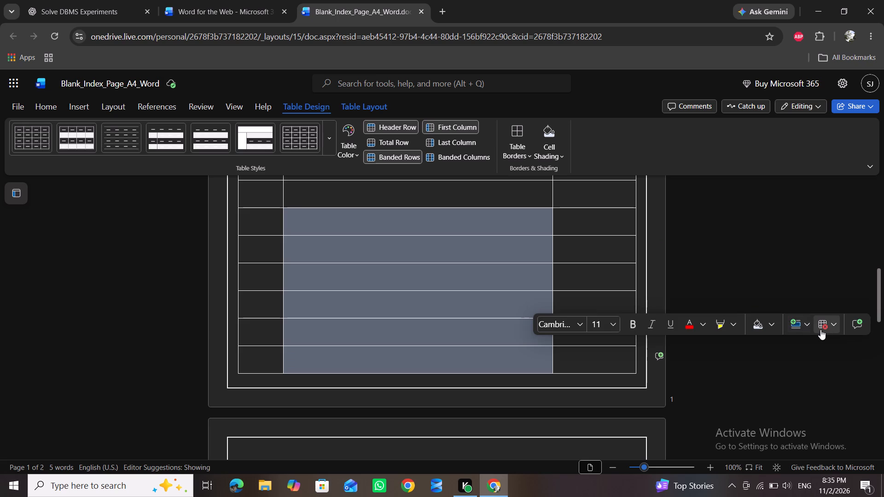
pyautogui.click(823, 329)
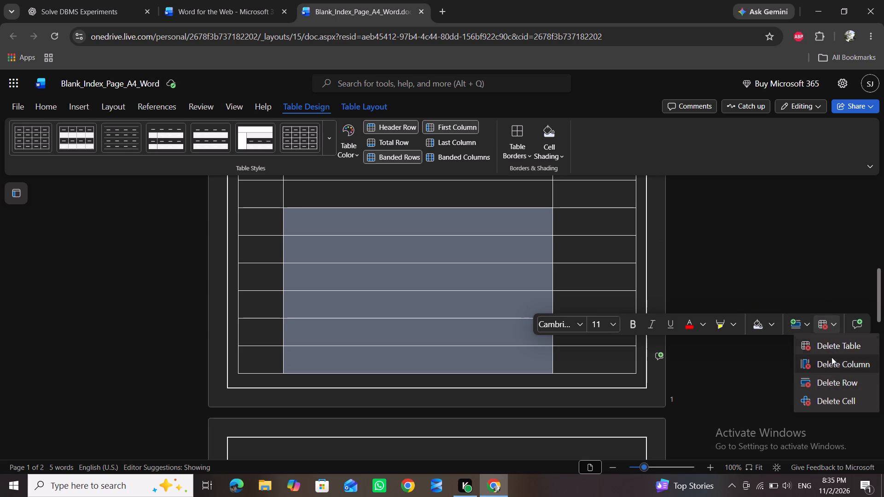
pyautogui.click(832, 381)
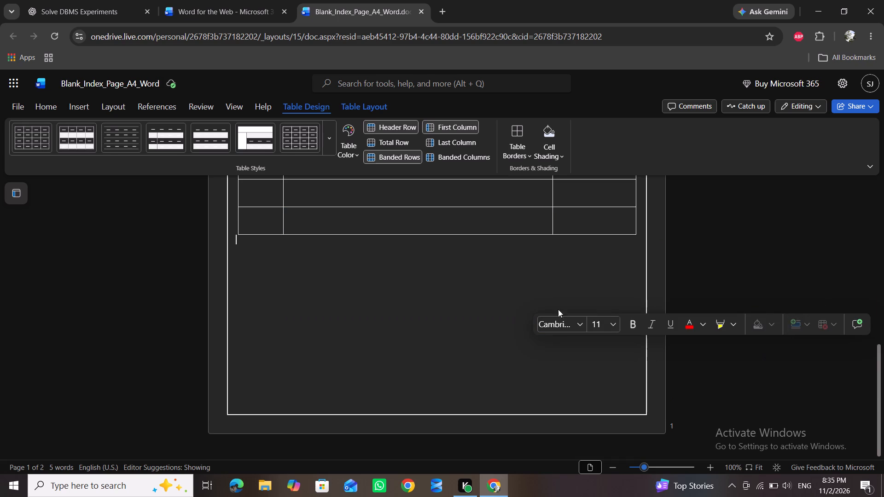
# Place the text cursor in the first empty cell under the S.No heading of the index table.
pyautogui.scroll(5, 540, 305)
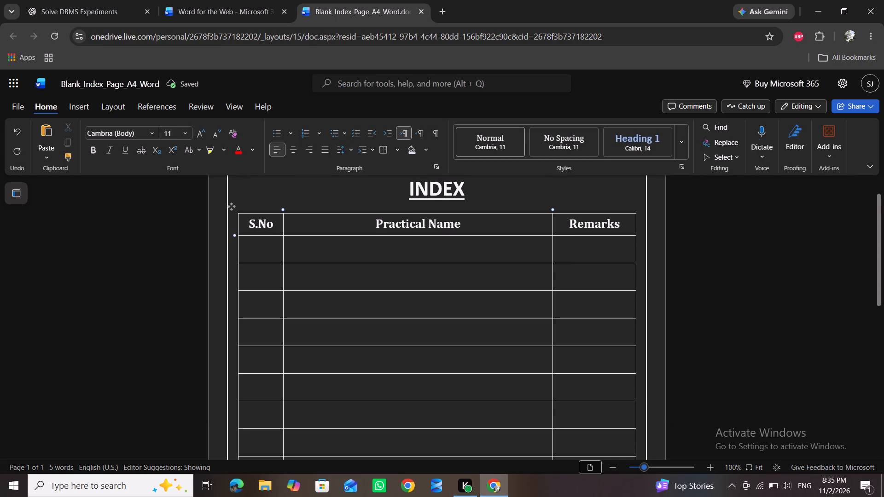
pyautogui.click(270, 243)
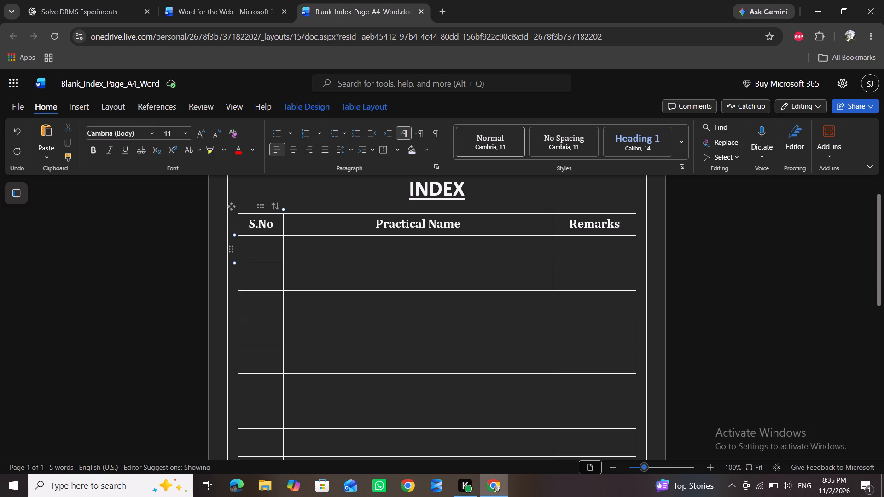
pyautogui.click(263, 225)
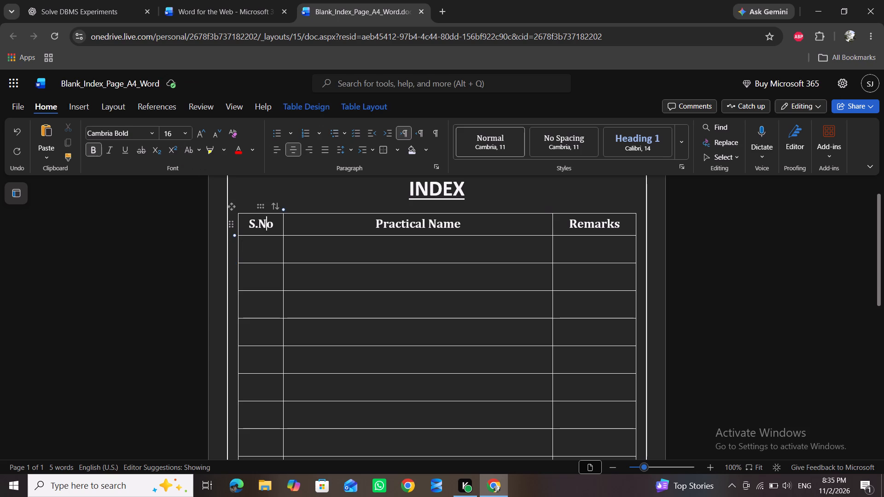
pyautogui.click(256, 253)
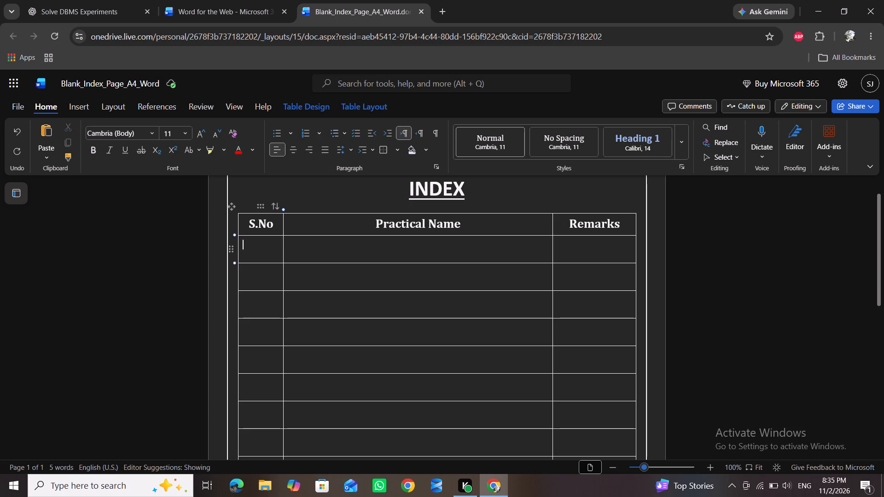
# Open the computer PRACTICAL 1 document from the online Word document list.
pyautogui.click(239, 0)
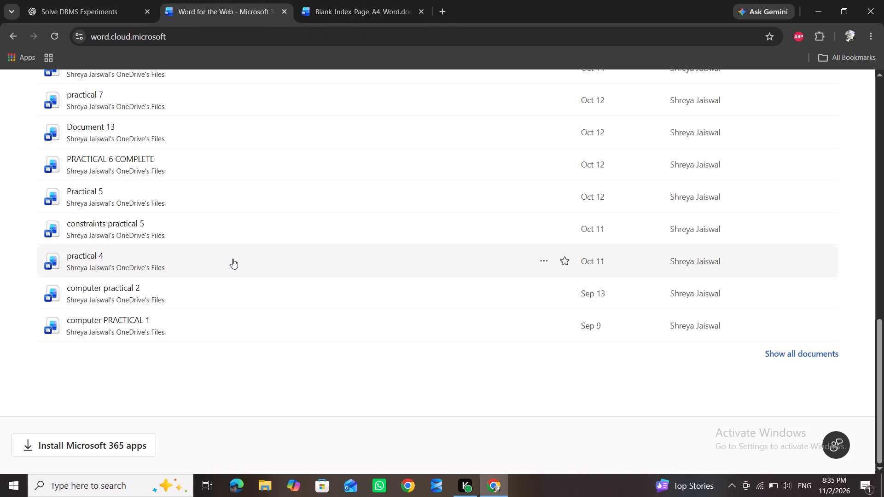
pyautogui.doubleClick(230, 322)
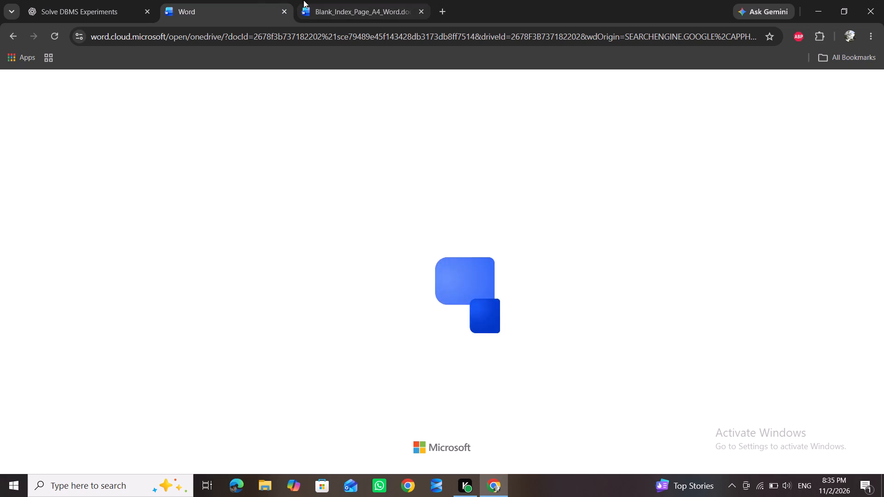
# Return to the Blank_Index_Page_A4_Word document and enter "1." in the first S.No cell.
pyautogui.click(312, 0)
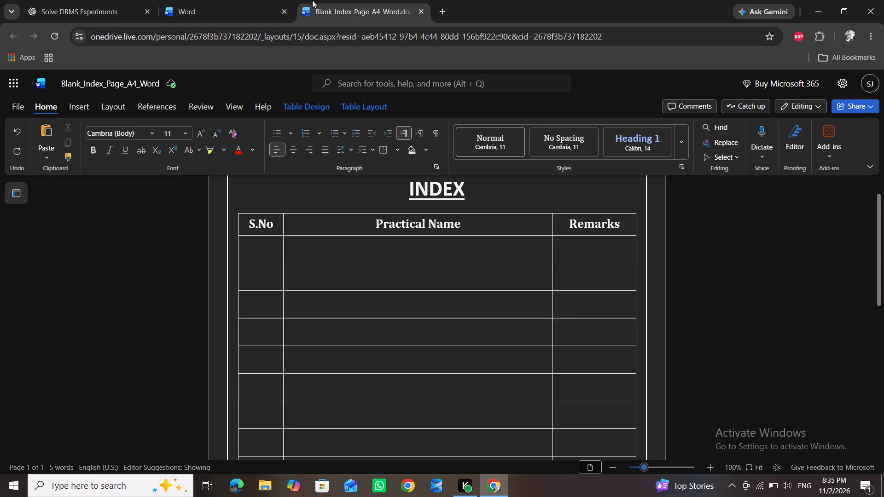
pyautogui.press('1')
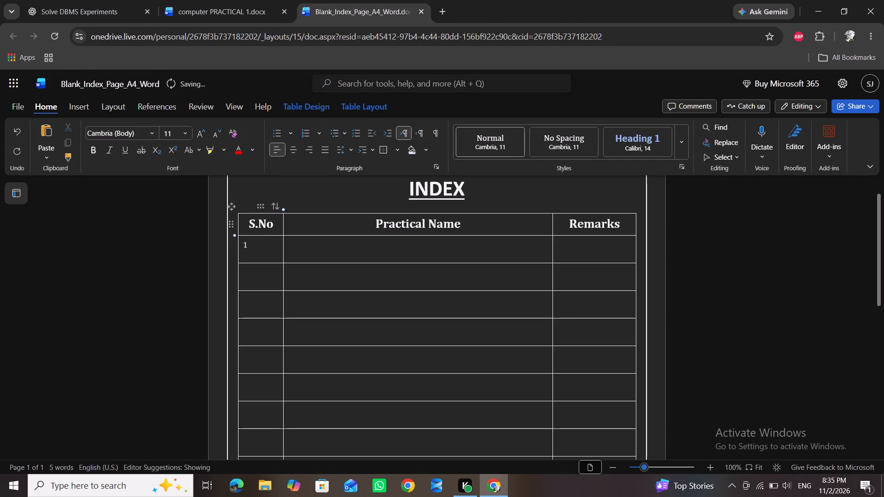
pyautogui.press('.')
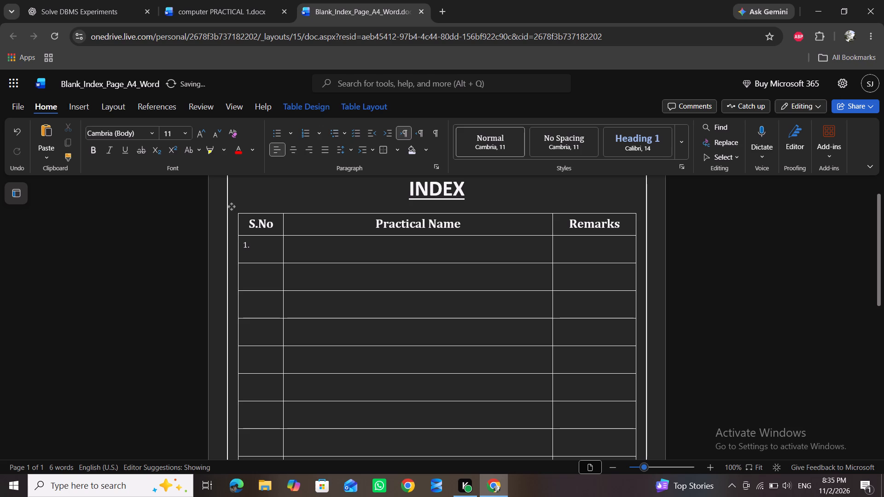
# Delete the Remarks column from the index table.
pyautogui.doubleClick(577, 218)
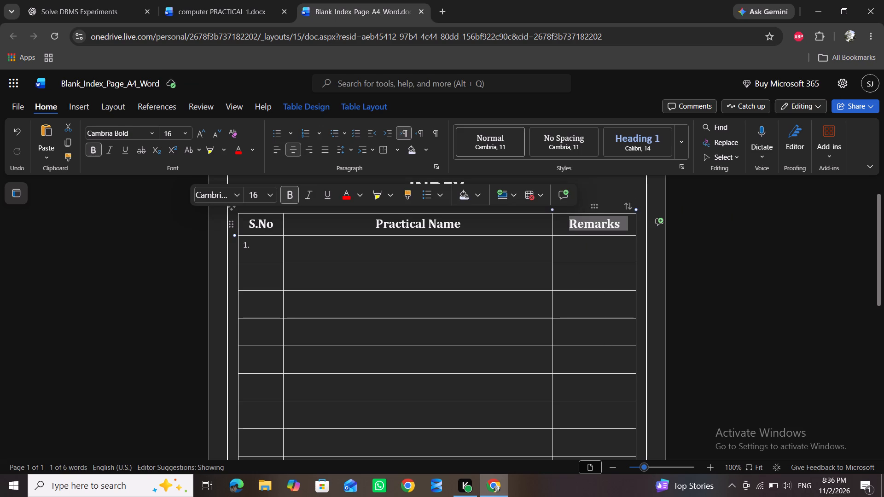
pyautogui.click(565, 211)
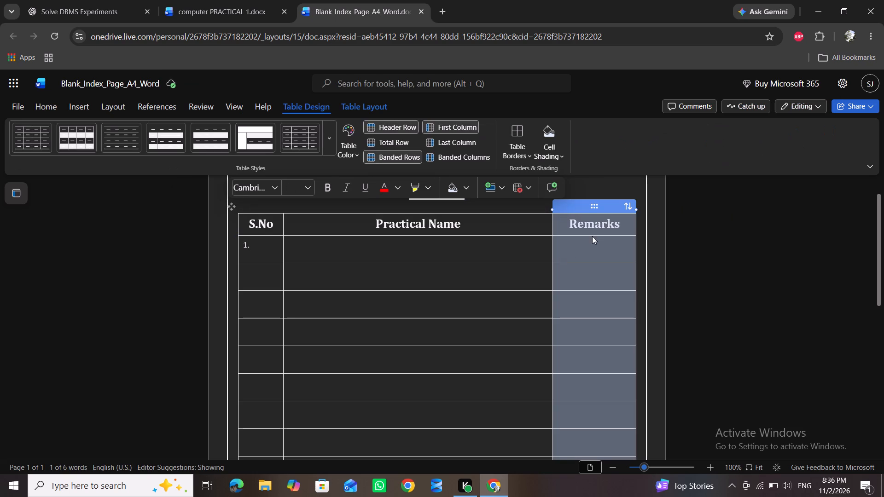
pyautogui.click(518, 184)
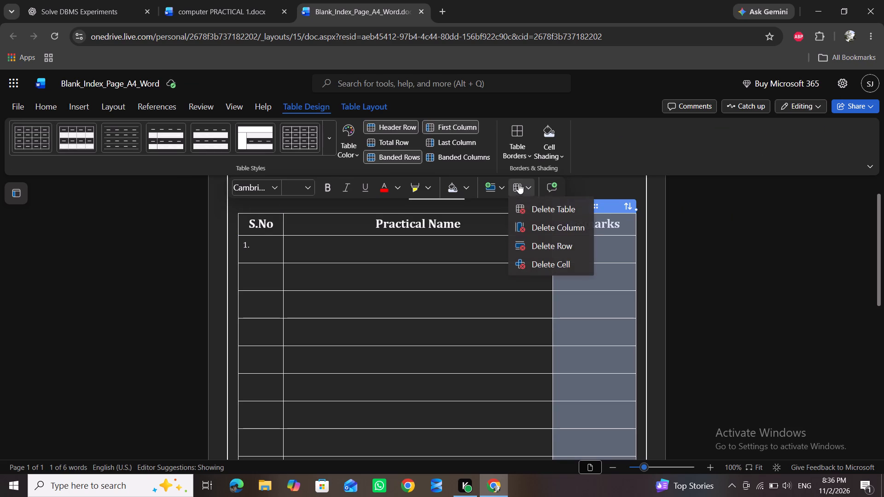
pyautogui.click(545, 222)
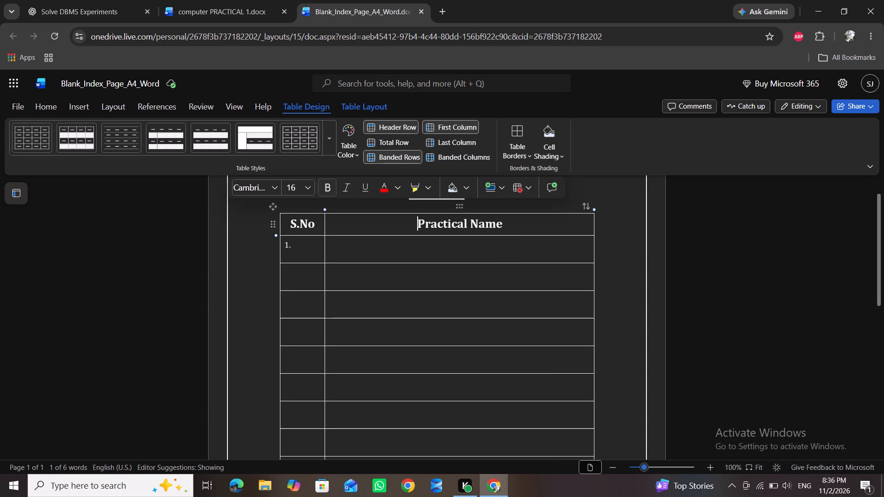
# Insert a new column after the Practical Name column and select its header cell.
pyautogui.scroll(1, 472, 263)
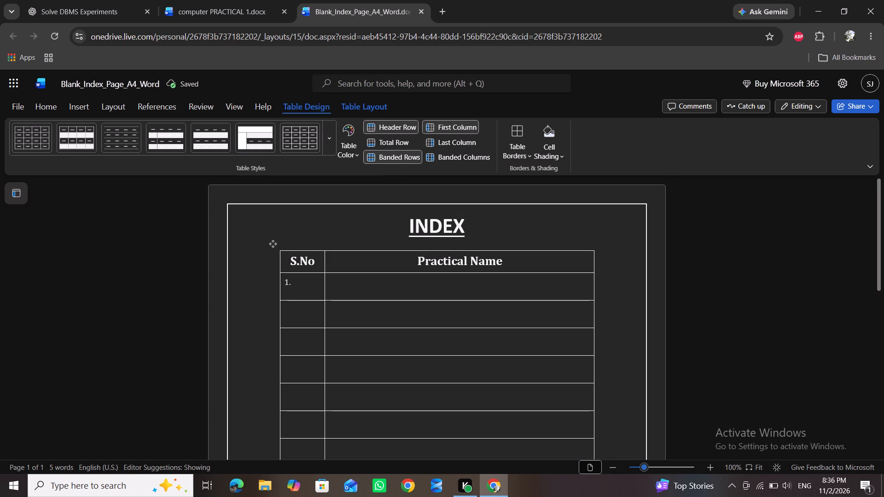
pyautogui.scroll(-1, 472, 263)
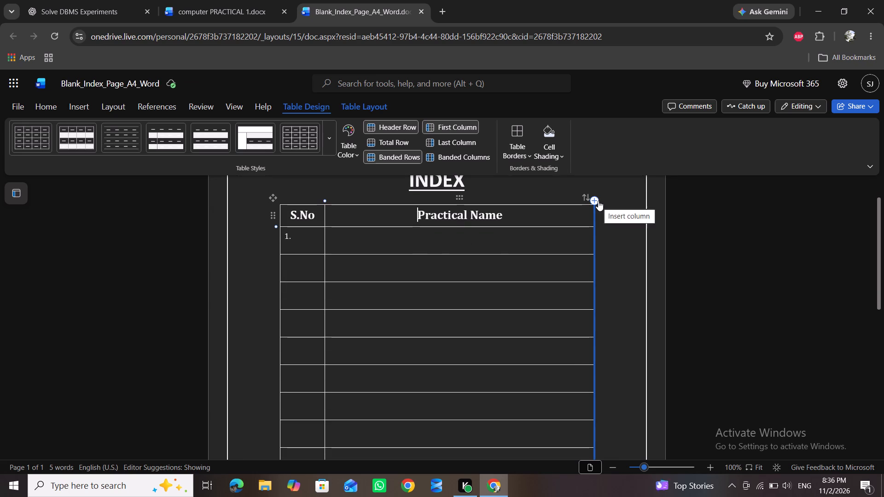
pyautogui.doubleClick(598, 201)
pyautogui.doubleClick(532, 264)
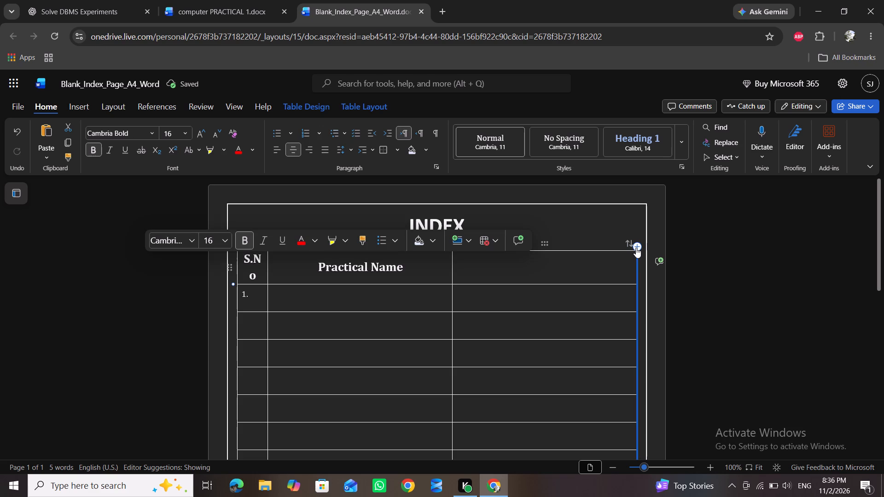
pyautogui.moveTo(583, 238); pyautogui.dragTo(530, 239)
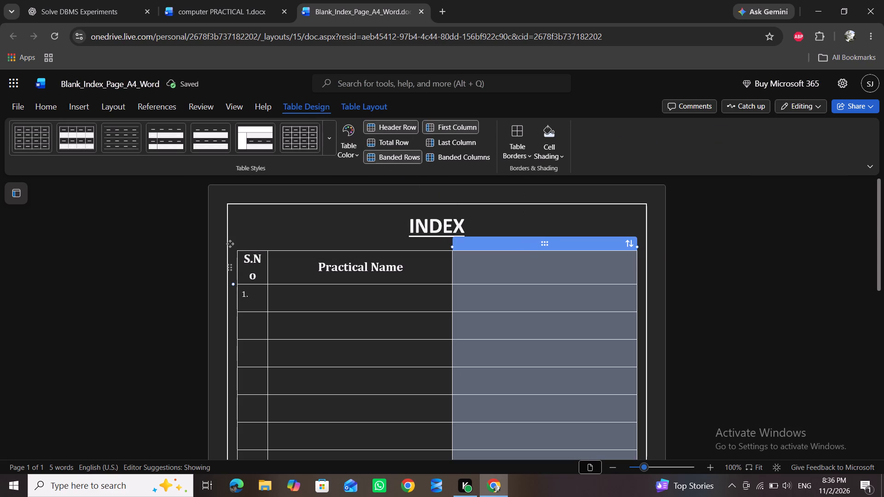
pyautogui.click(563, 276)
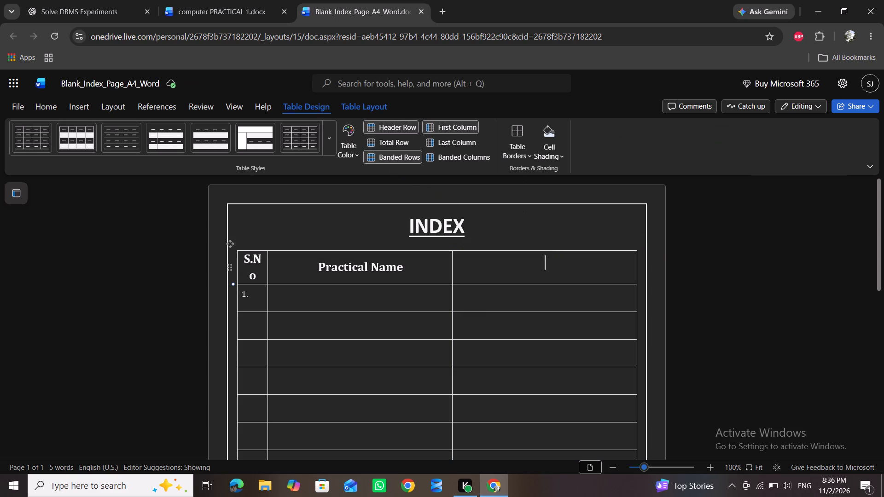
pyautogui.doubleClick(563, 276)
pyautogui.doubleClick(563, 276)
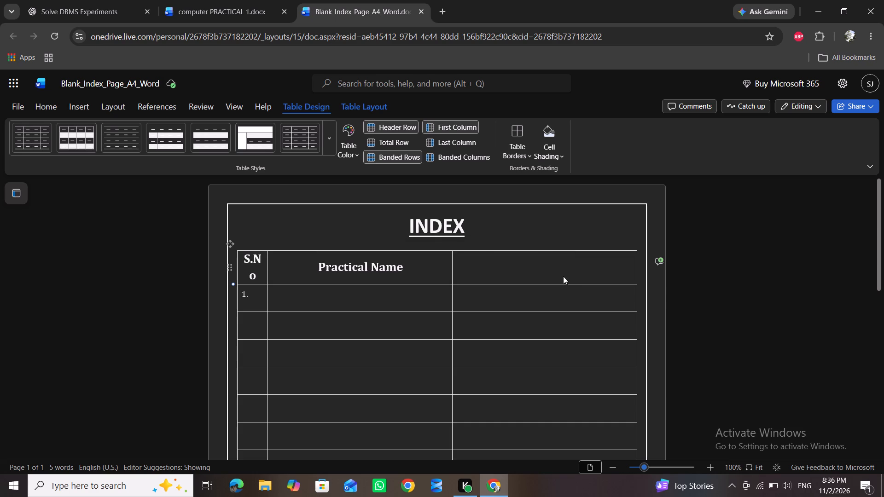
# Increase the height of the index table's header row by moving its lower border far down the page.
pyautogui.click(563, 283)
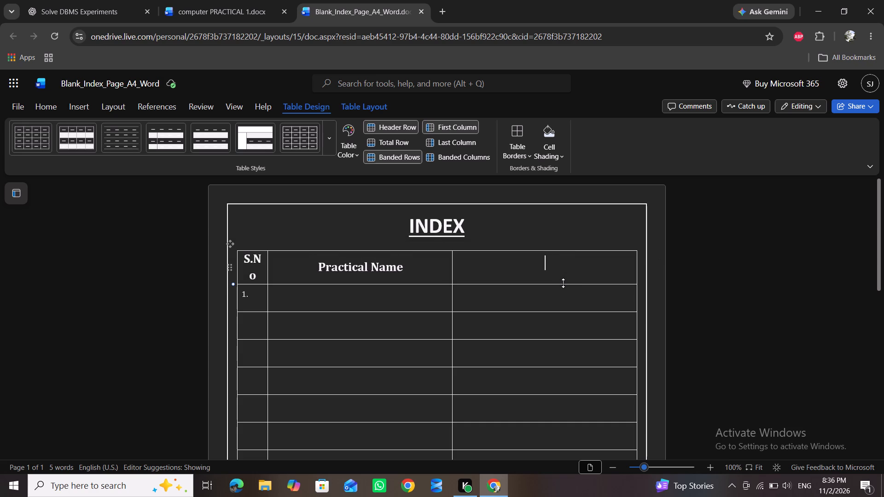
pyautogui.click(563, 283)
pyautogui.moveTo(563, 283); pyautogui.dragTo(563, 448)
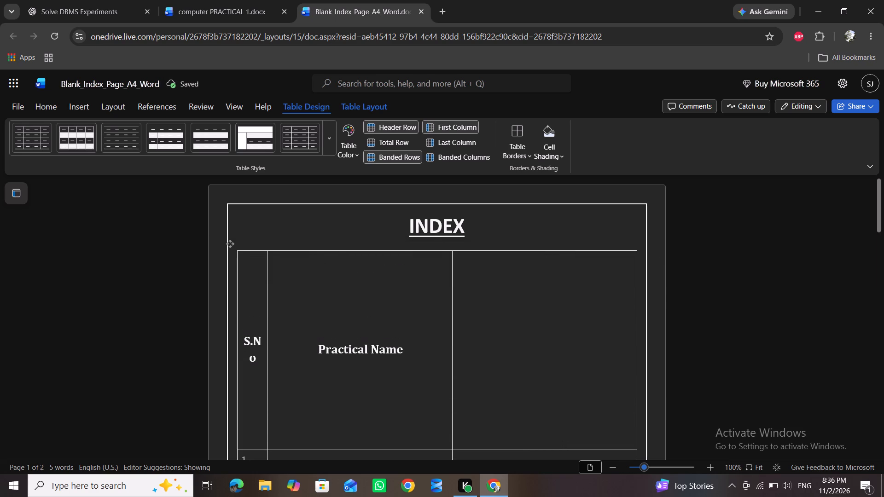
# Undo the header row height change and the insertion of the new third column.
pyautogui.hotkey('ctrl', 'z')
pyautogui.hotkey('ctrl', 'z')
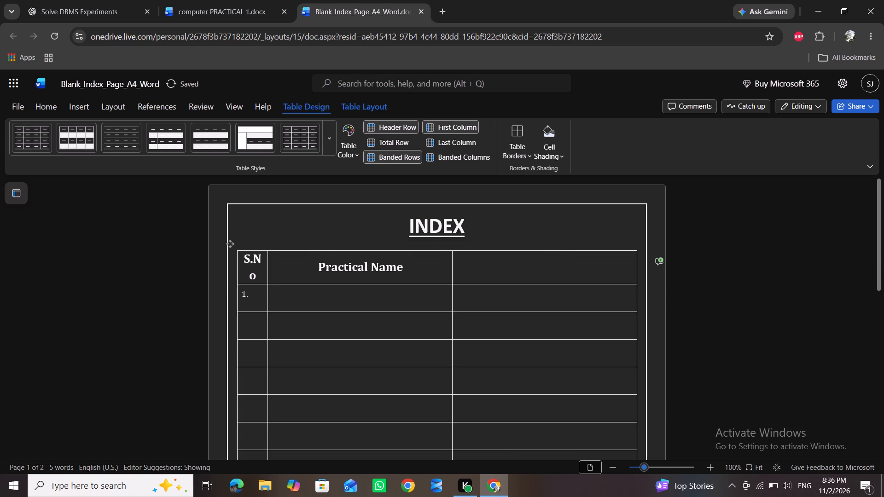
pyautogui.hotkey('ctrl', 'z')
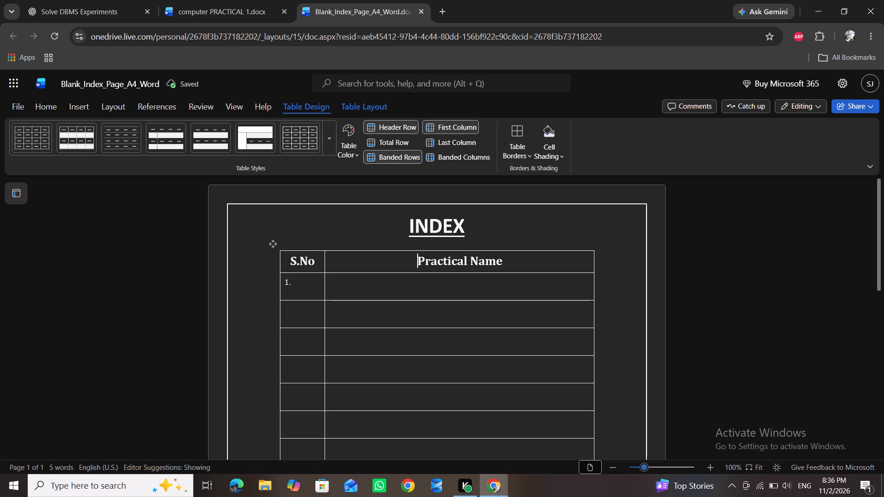
# Widen the Practical Name column by moving the table's right edge outward toward the page border.
pyautogui.scroll(-3, 500, 274)
pyautogui.scroll(2, 500, 274)
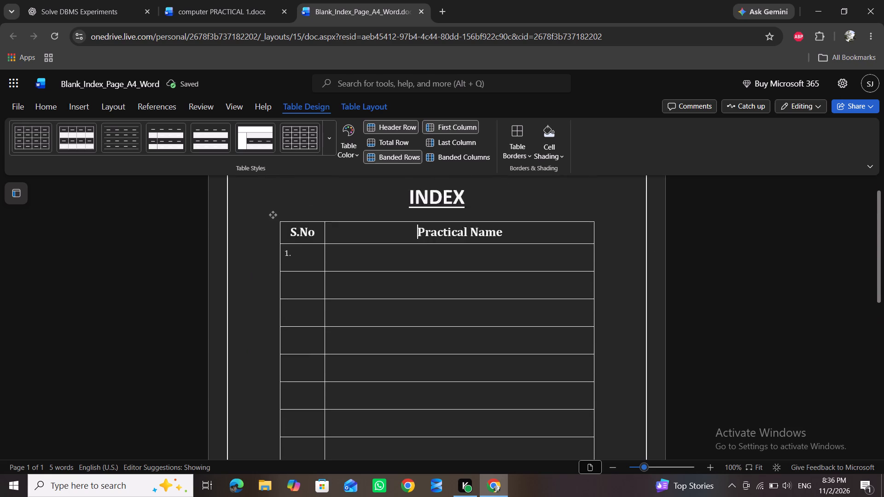
pyautogui.scroll(1, 500, 274)
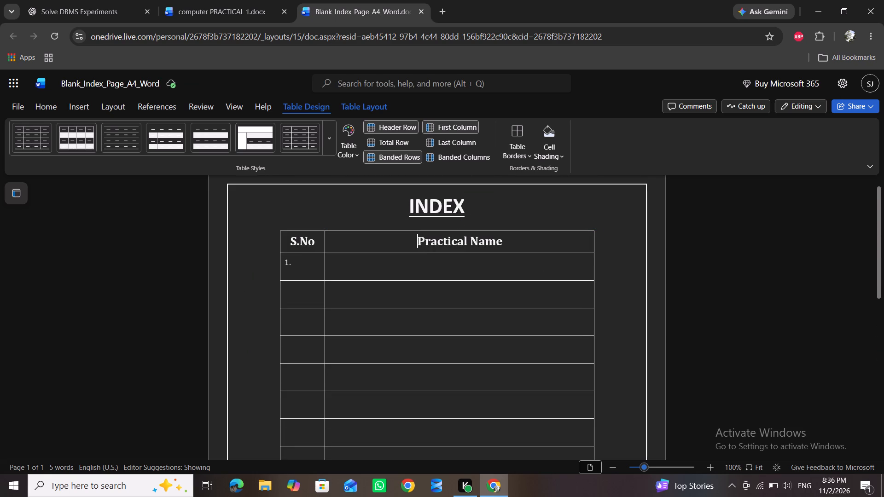
pyautogui.click(595, 255)
pyautogui.moveTo(595, 255); pyautogui.dragTo(596, 255)
pyautogui.moveTo(596, 255); pyautogui.dragTo(651, 259)
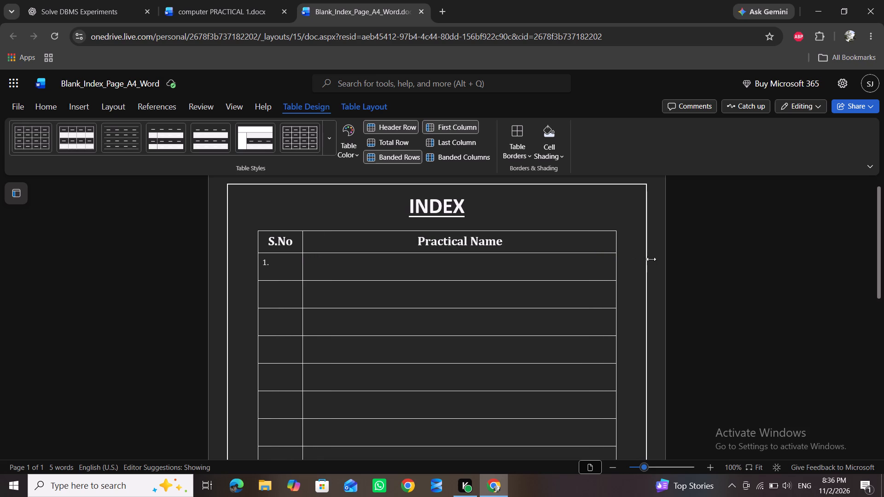
pyautogui.moveTo(651, 259); pyautogui.dragTo(671, 260)
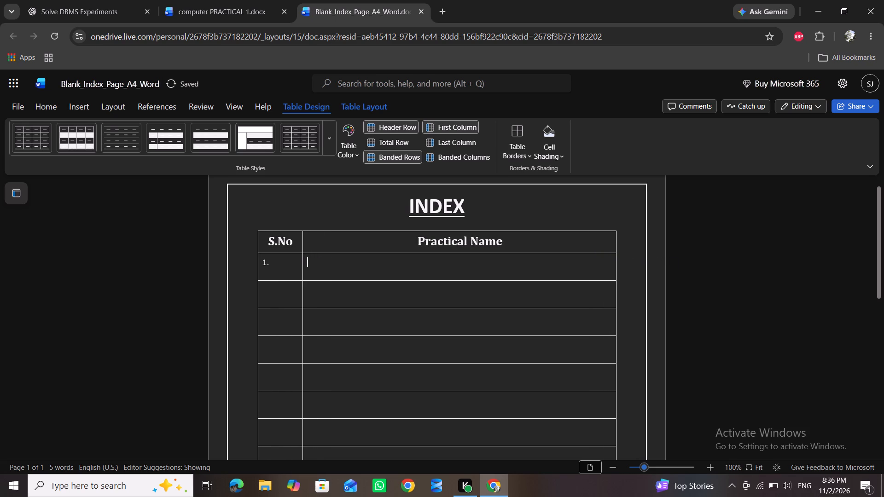
# Widen the index table further by moving its right edge outward to near the page border.
pyautogui.click(596, 202)
pyautogui.scroll(-1, 596, 202)
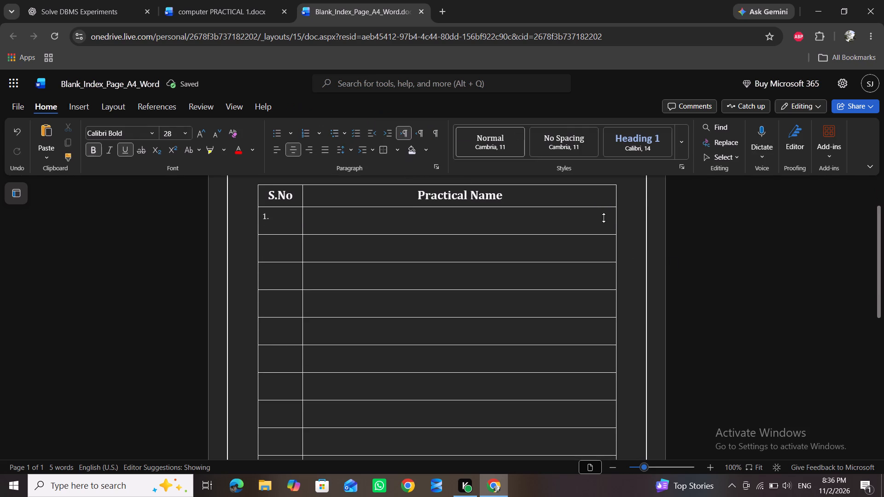
pyautogui.click(618, 243)
pyautogui.moveTo(618, 243); pyautogui.dragTo(625, 243)
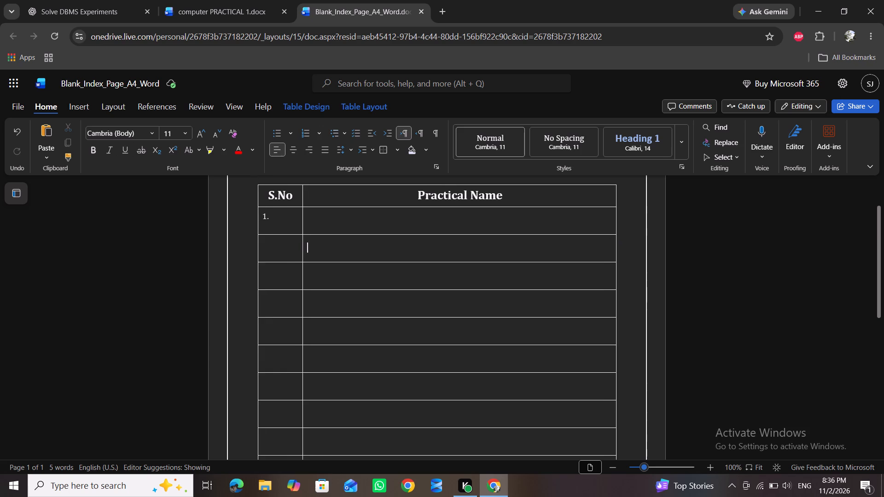
pyautogui.moveTo(625, 243); pyautogui.dragTo(652, 245)
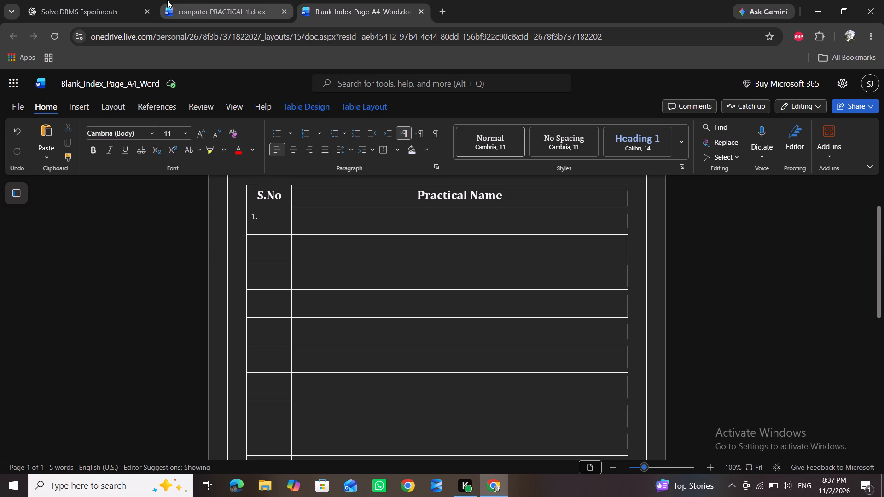
# Copy the two-line title under the PRACTICAL 1 heading in the computer PRACTICAL 1 document into row 1's Practical Name cell.
pyautogui.click(238, 0)
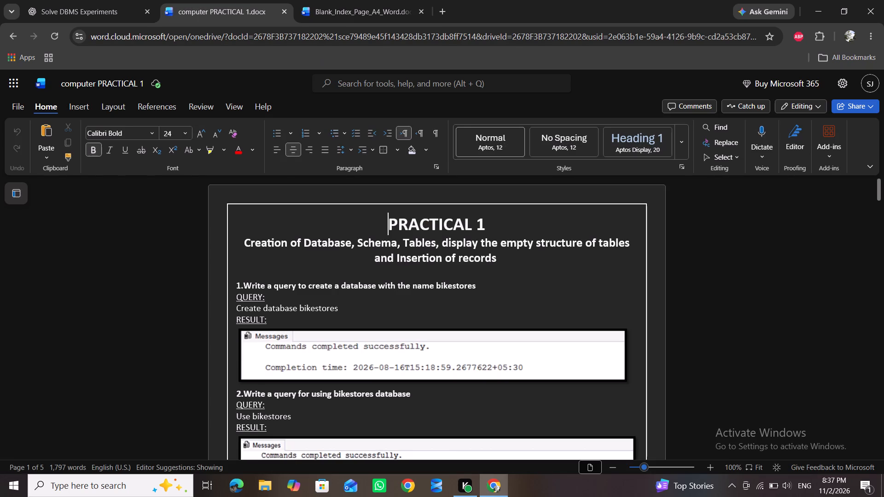
pyautogui.doubleClick(244, 241)
pyautogui.click(500, 260)
pyautogui.moveTo(500, 260); pyautogui.dragTo(472, 258)
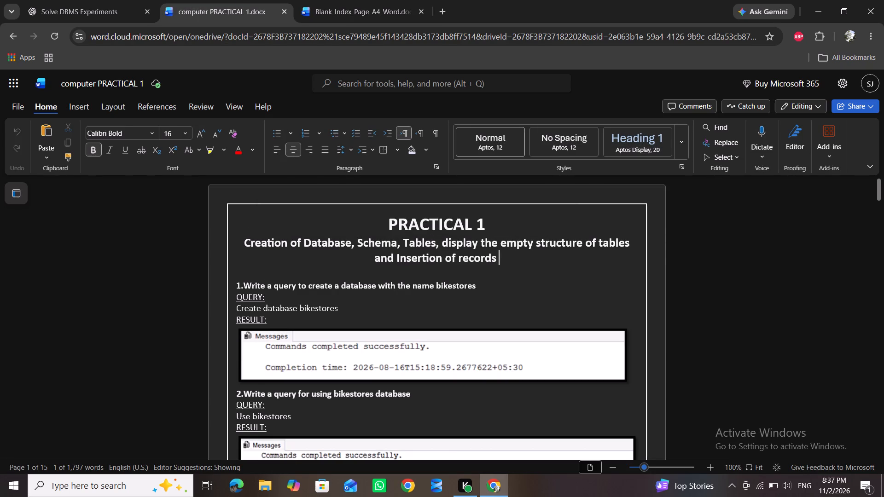
pyautogui.moveTo(472, 258); pyautogui.dragTo(229, 241)
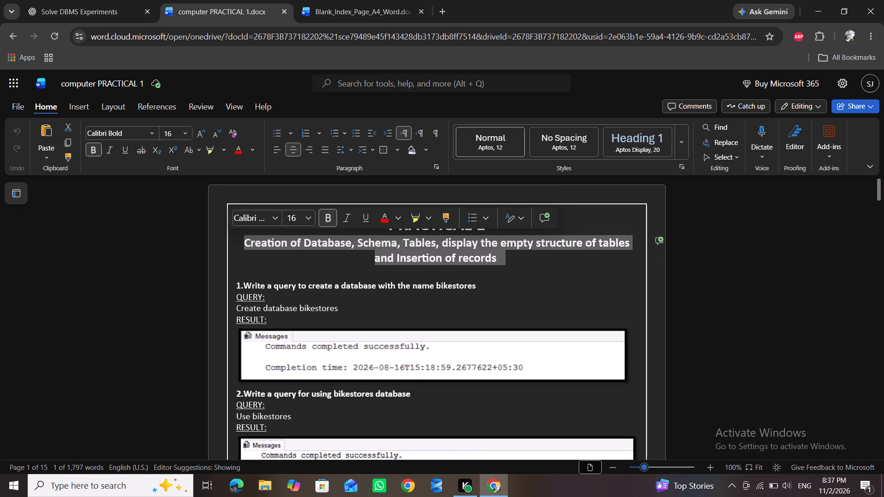
pyautogui.rightClick(460, 248)
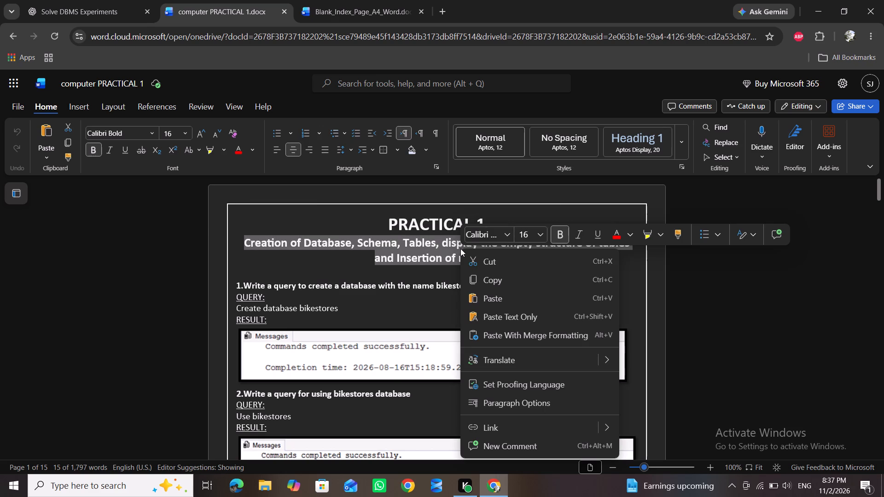
pyautogui.click(487, 278)
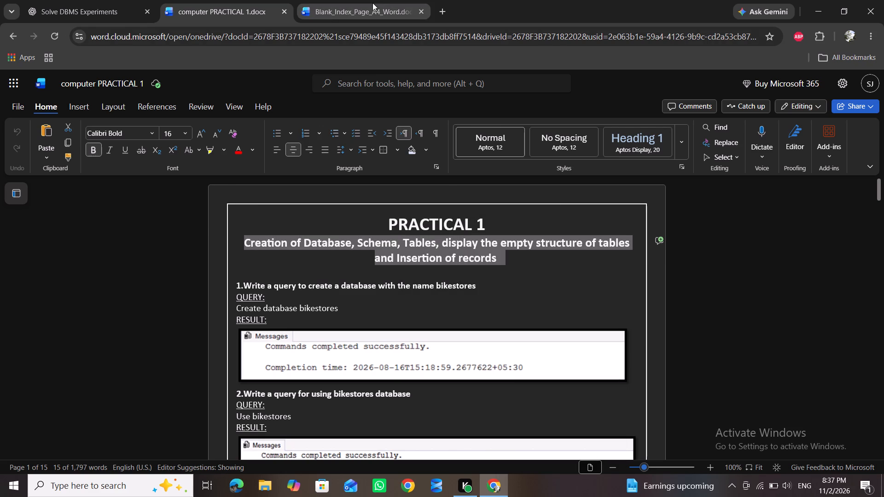
pyautogui.click(372, 3)
pyautogui.click(323, 218)
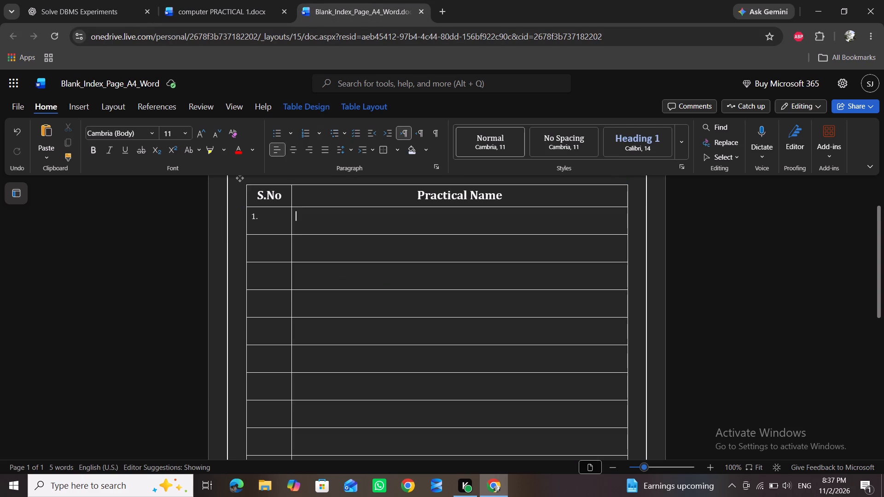
pyautogui.hotkey('ctrl', 'v')
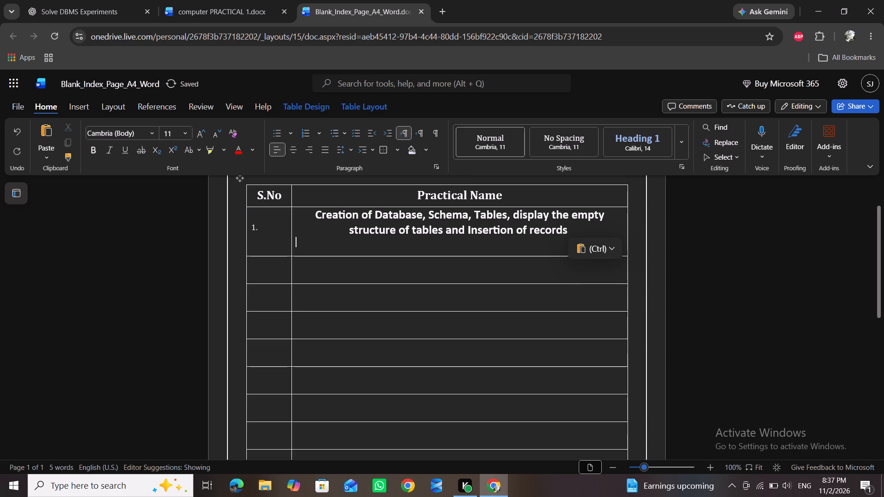
# Remove the bold formatting from the whole practical title pasted in row 1.
pyautogui.doubleClick(314, 211)
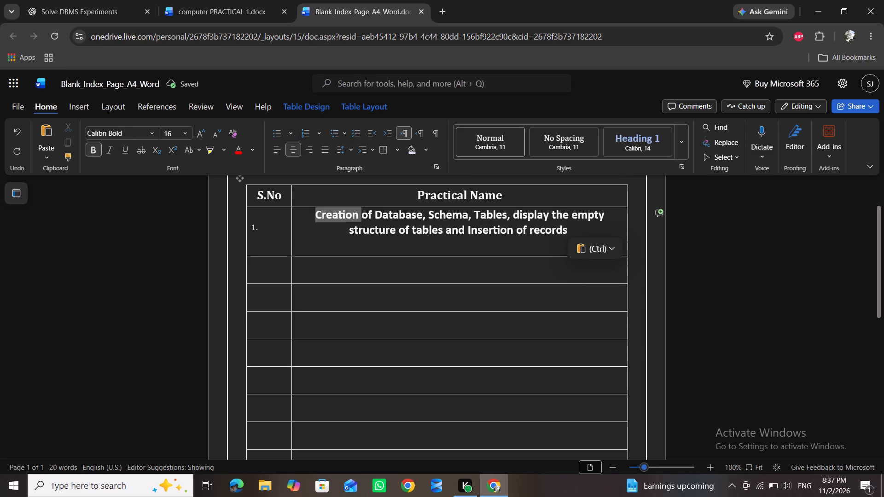
pyautogui.click(582, 231)
pyautogui.moveTo(582, 231); pyautogui.dragTo(442, 216)
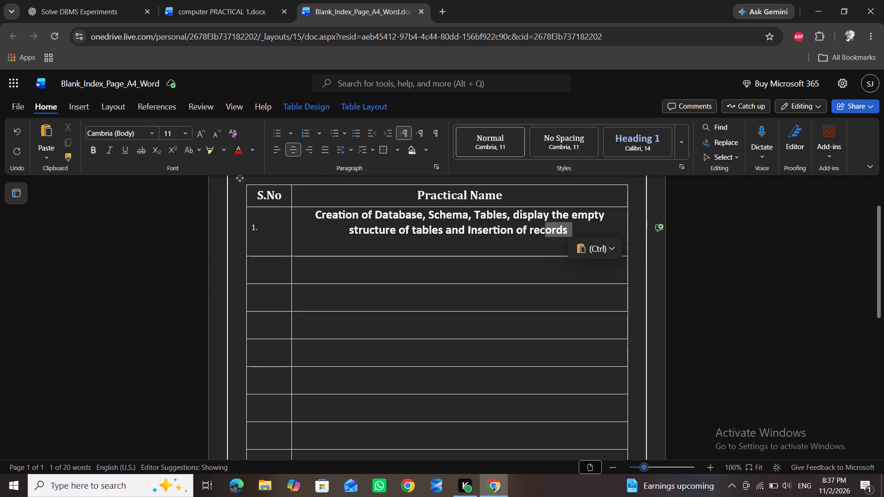
pyautogui.moveTo(442, 216); pyautogui.dragTo(302, 217)
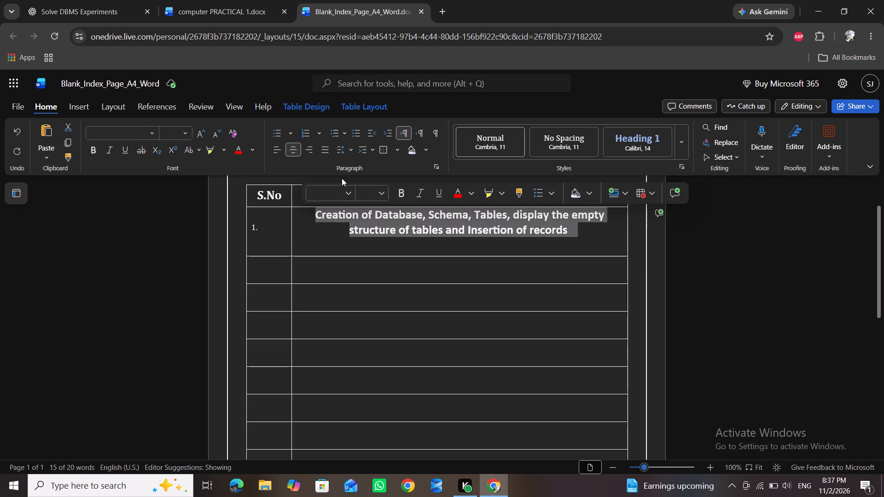
pyautogui.click(405, 191)
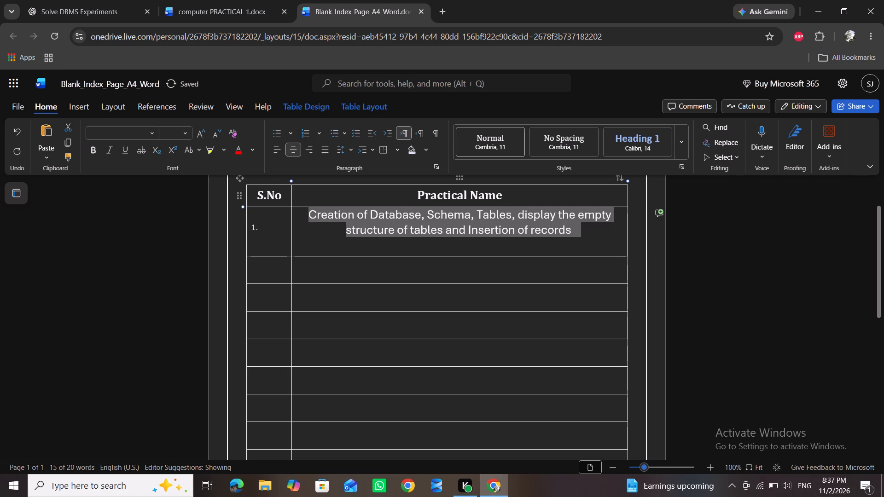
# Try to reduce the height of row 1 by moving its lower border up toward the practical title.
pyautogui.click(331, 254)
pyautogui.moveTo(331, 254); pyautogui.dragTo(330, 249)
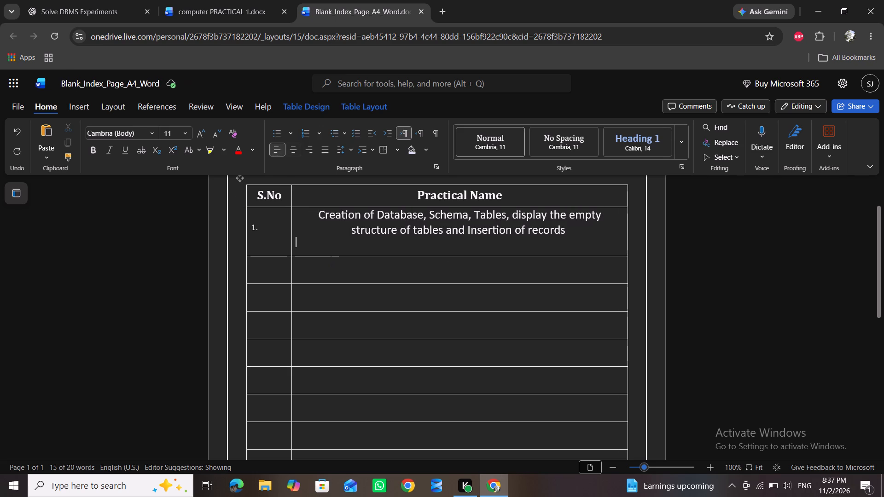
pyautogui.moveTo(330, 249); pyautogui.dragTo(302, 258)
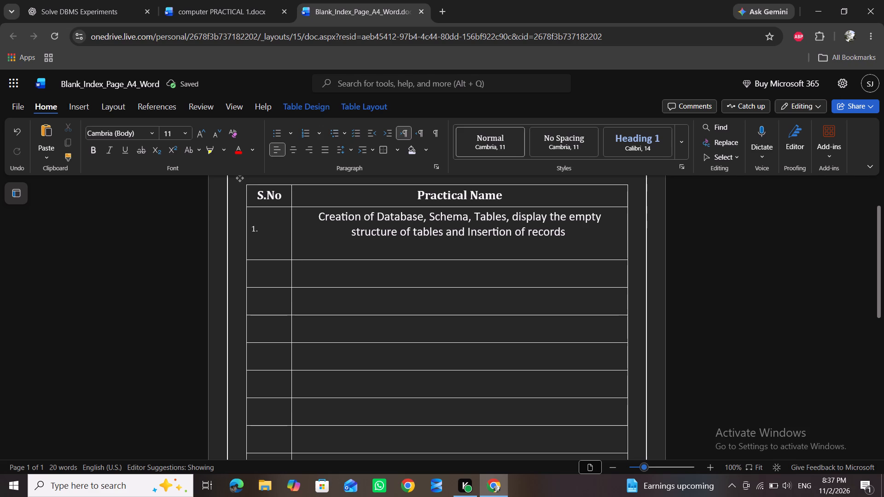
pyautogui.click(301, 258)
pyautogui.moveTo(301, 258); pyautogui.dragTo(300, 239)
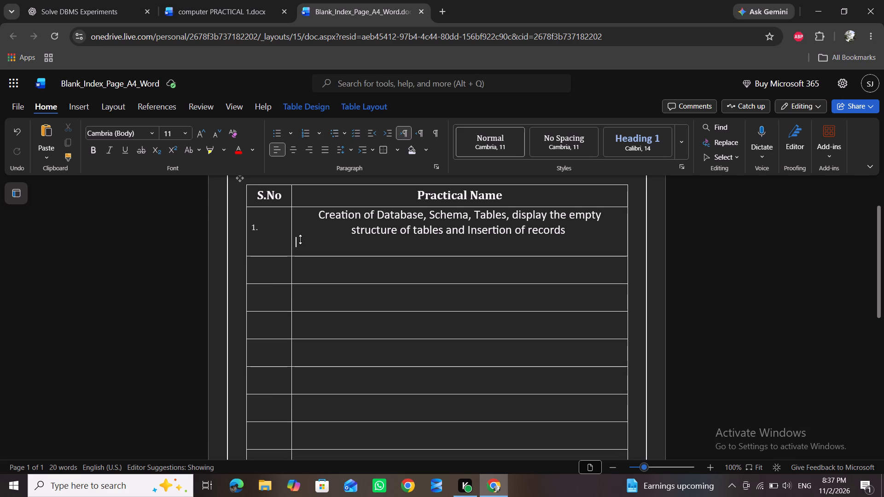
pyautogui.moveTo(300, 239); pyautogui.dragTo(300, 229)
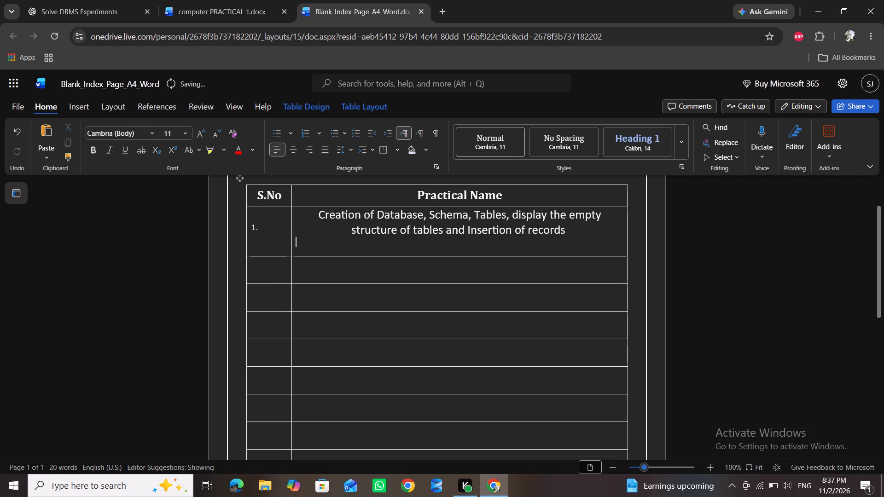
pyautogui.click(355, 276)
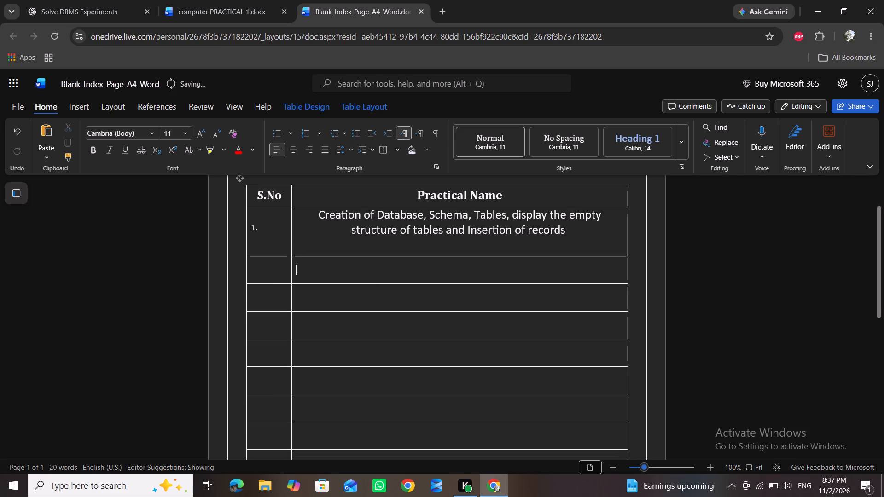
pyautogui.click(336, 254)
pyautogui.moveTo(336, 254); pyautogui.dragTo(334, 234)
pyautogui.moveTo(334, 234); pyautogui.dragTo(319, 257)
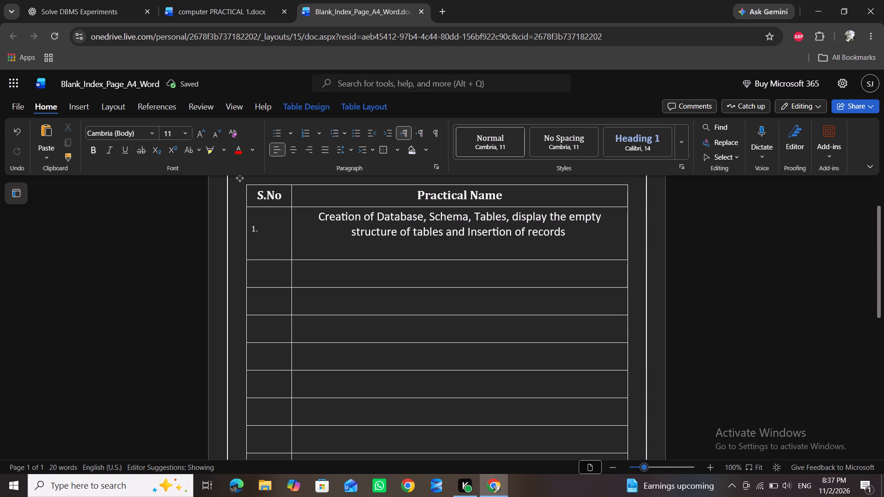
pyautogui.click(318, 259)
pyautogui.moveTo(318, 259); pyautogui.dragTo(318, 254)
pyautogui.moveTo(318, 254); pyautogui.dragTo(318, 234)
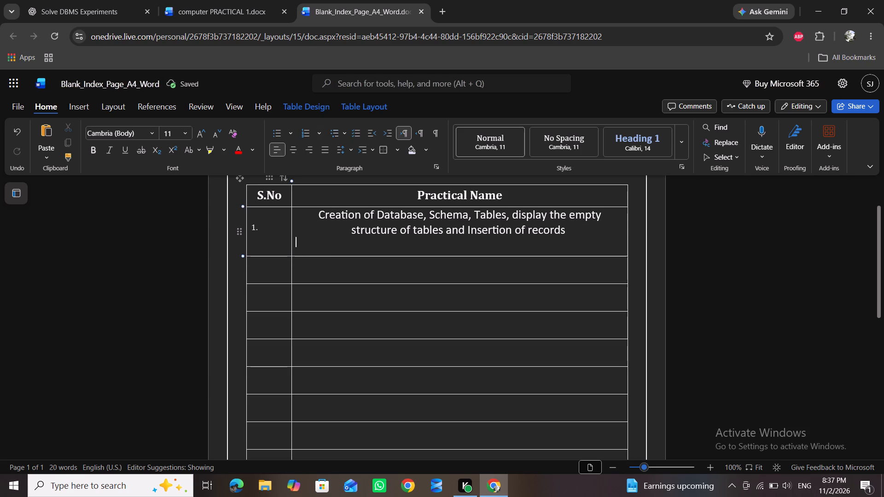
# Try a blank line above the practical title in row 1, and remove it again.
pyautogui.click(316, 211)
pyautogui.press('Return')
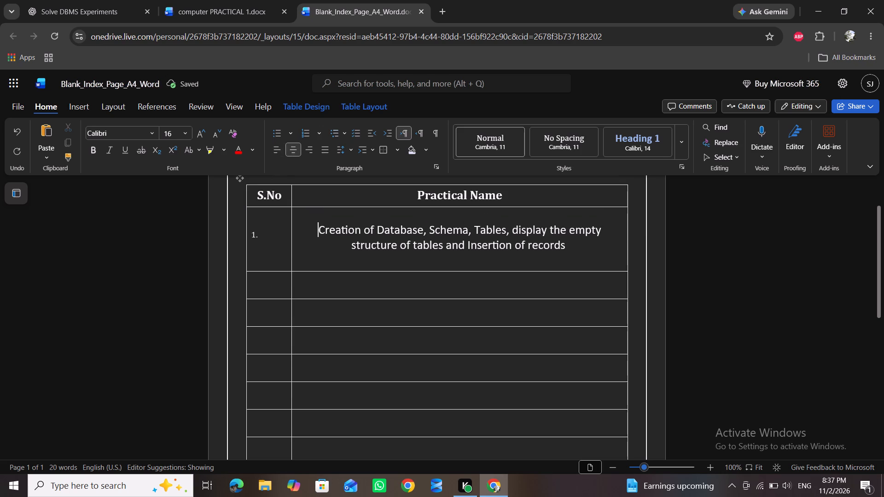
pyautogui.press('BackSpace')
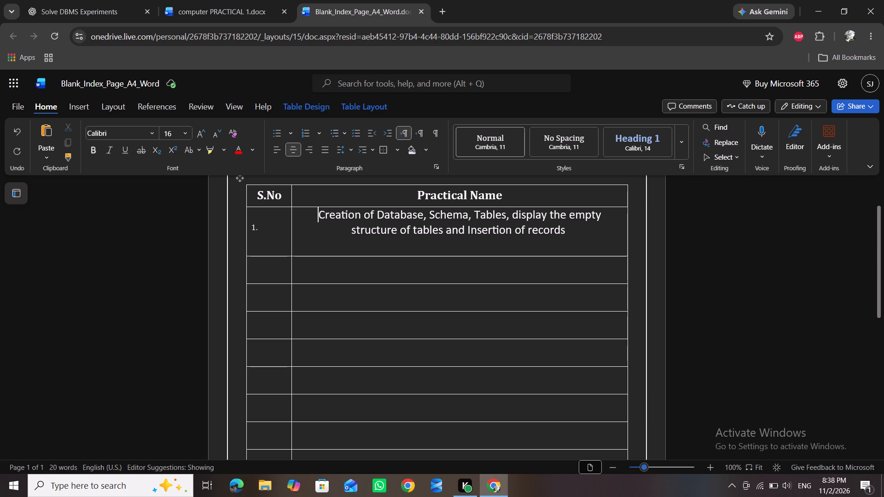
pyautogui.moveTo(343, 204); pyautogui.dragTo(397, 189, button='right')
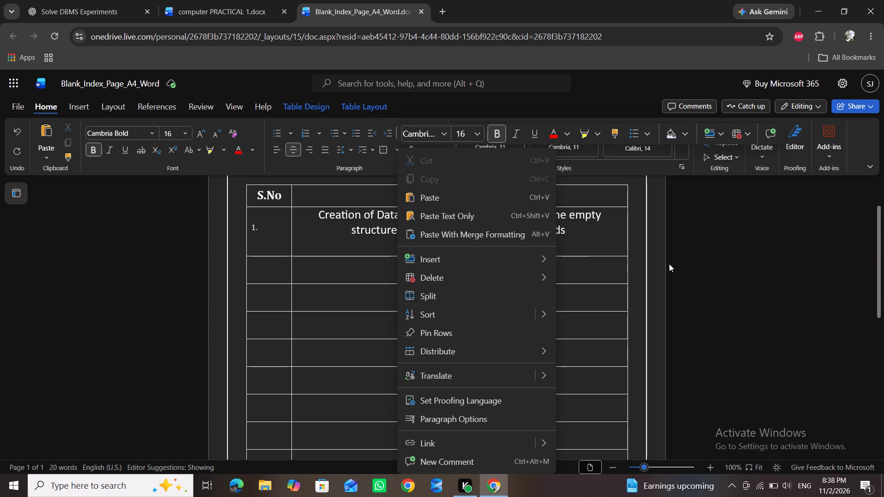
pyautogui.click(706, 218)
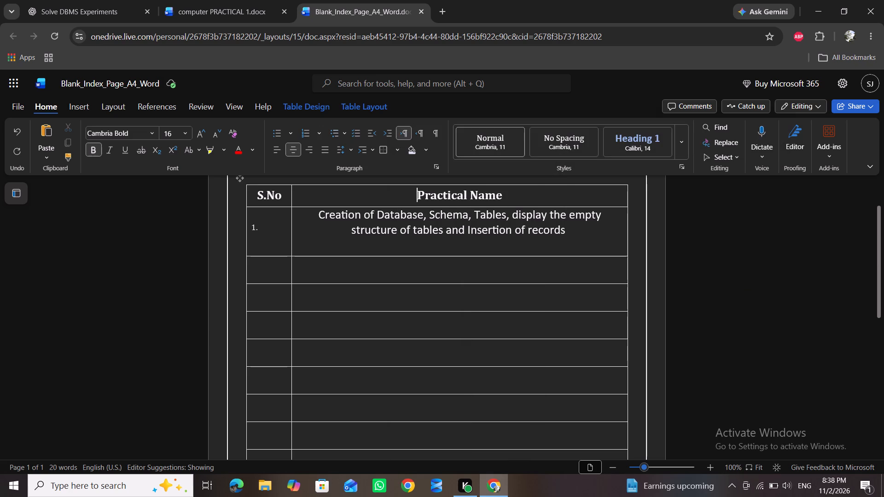
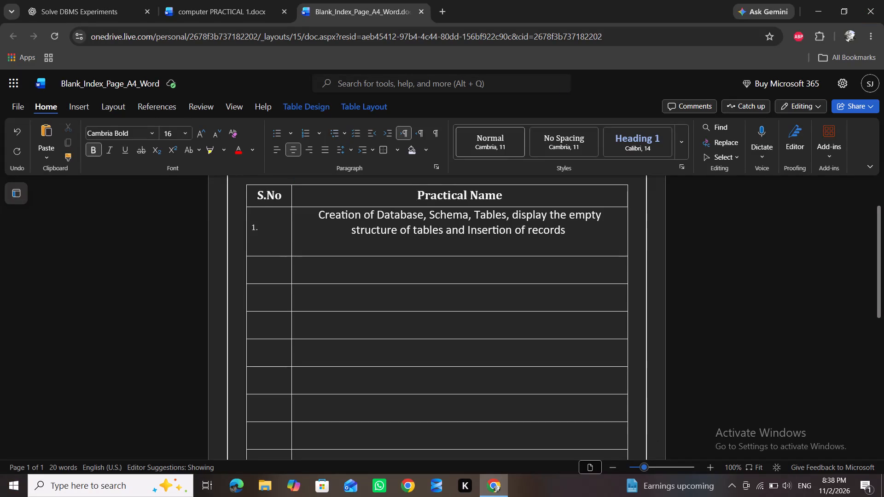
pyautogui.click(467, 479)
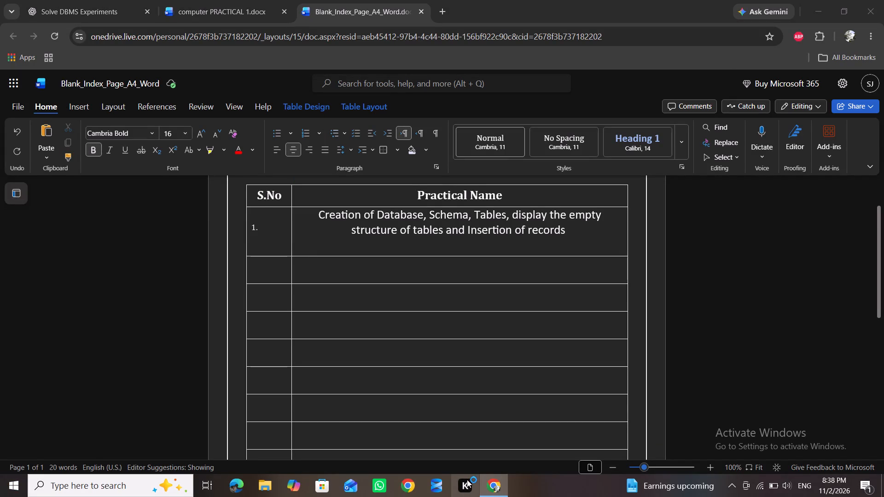
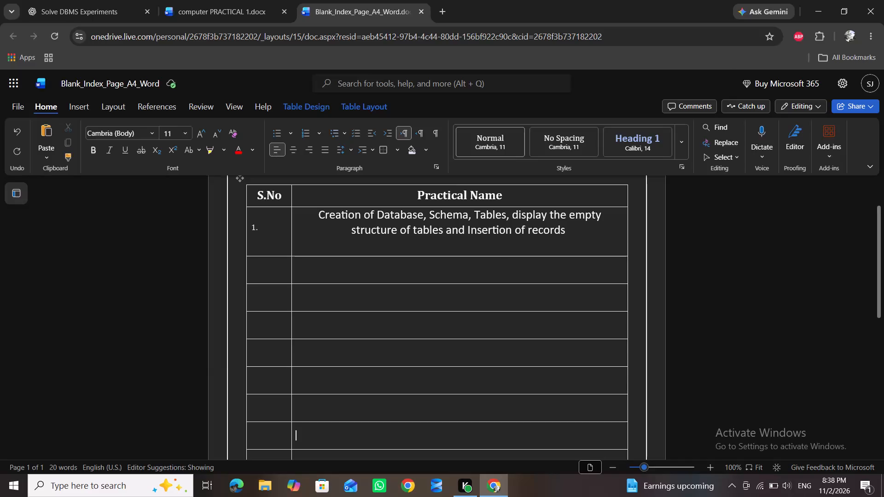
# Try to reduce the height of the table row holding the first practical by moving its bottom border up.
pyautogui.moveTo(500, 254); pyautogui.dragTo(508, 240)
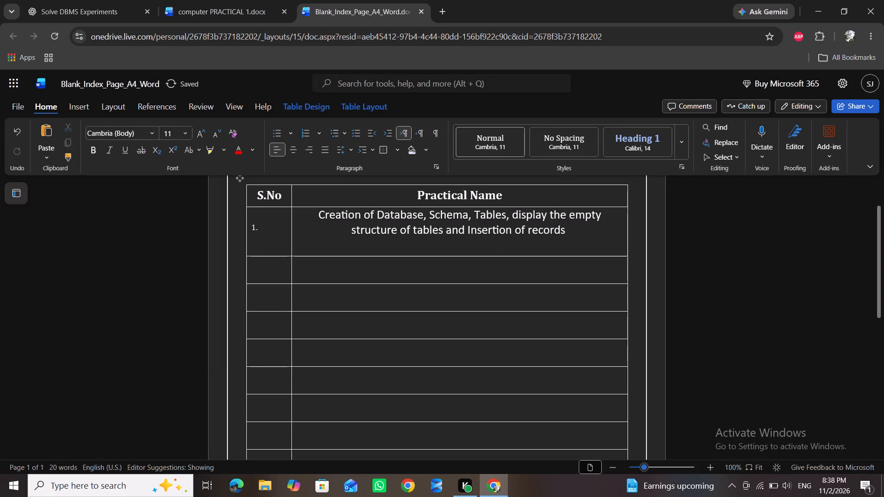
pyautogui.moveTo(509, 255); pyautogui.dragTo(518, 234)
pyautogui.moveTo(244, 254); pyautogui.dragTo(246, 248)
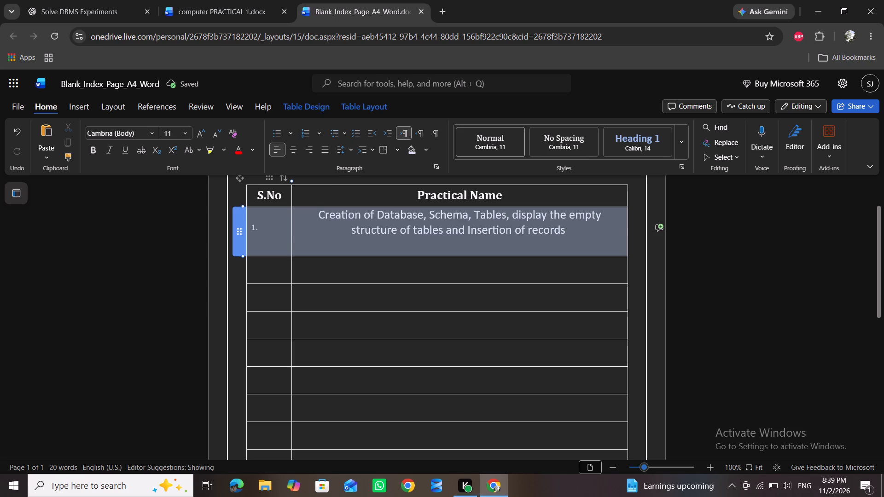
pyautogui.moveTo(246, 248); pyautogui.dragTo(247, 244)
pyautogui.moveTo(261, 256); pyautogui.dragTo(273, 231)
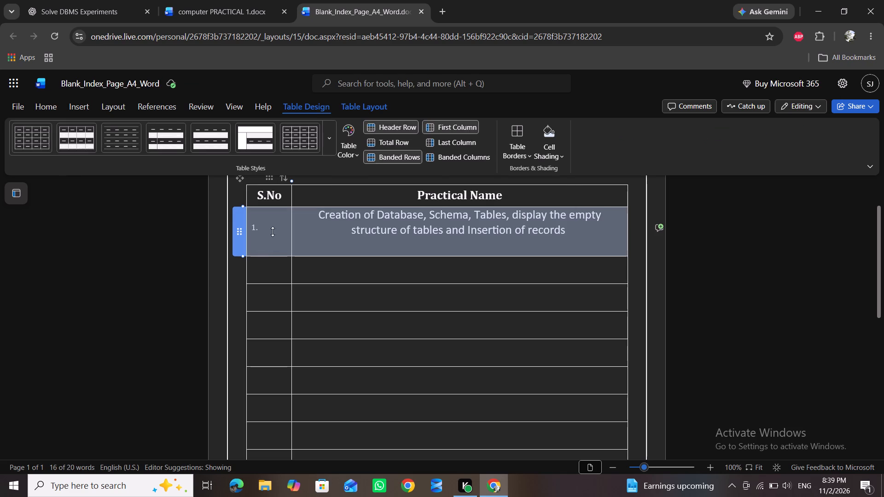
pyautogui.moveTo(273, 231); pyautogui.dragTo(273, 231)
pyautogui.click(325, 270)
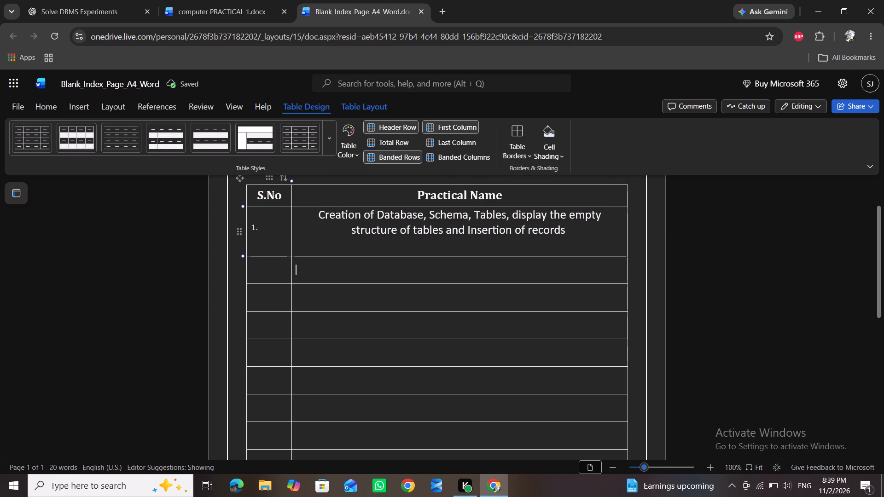
# Replace the serial number in the first practical's S.No cell with 1 at font size 14.
pyautogui.click(267, 226)
pyautogui.press('BackSpace')
pyautogui.press('BackSpace')
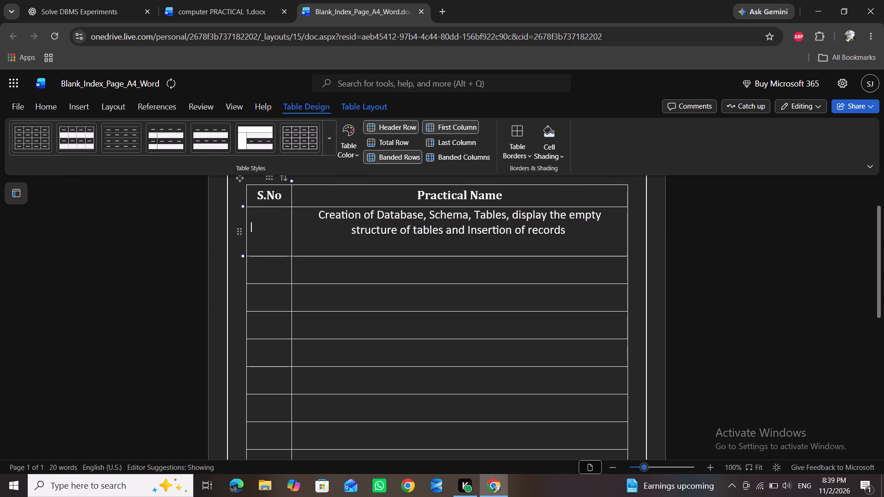
pyautogui.press('1')
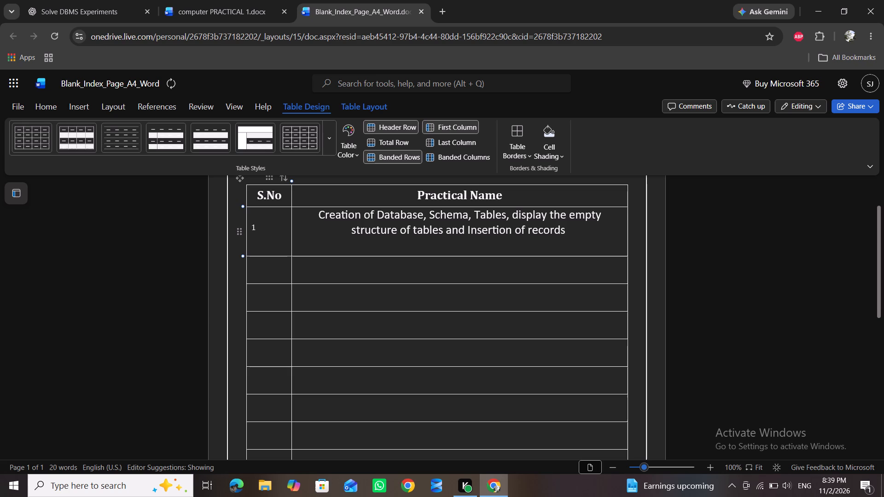
pyautogui.click(38, 105)
pyautogui.press('BackSpace')
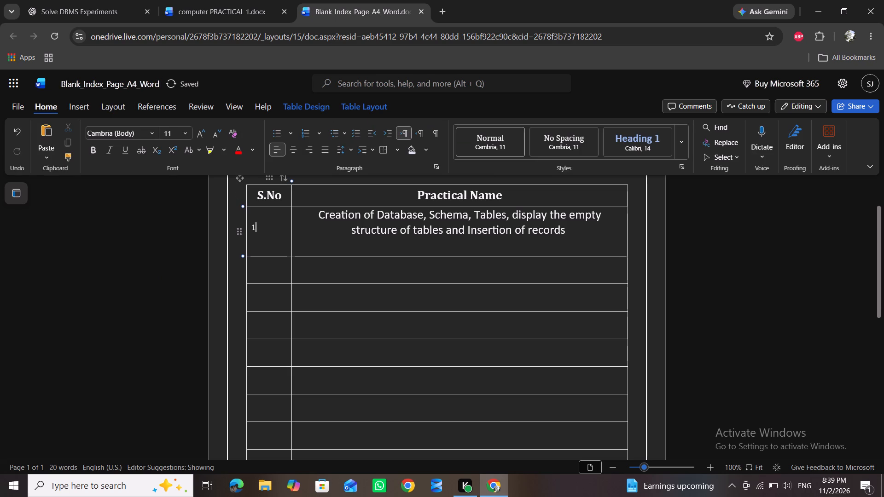
pyautogui.click(191, 128)
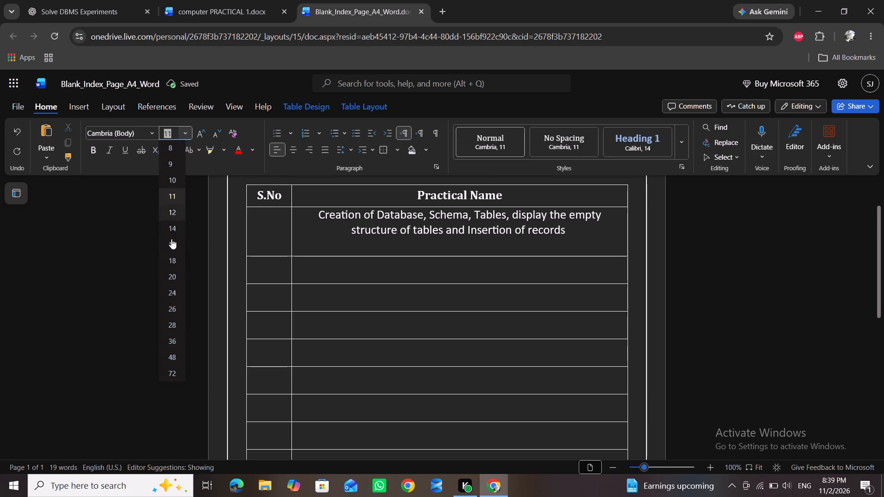
pyautogui.click(171, 231)
pyautogui.press('1')
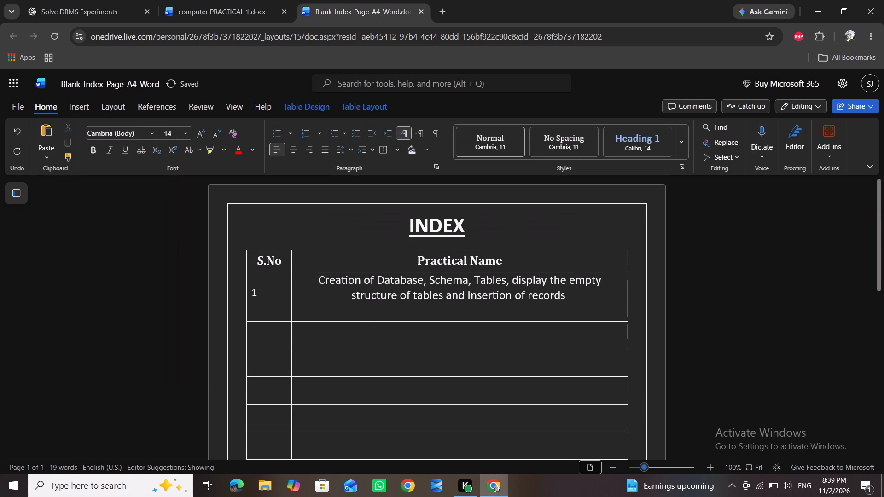
# Place the insertion point in the empty S.No cell of the second practical's row.
pyautogui.click(266, 340)
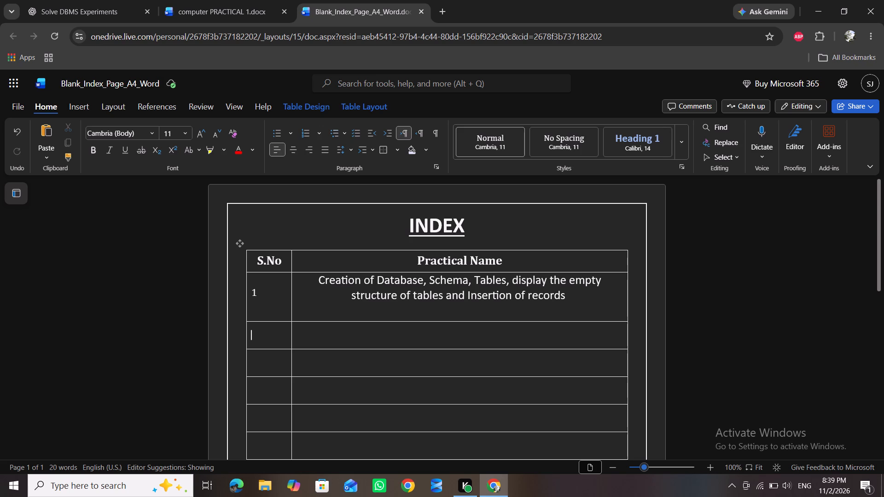
pyautogui.scroll(2, 500, 351)
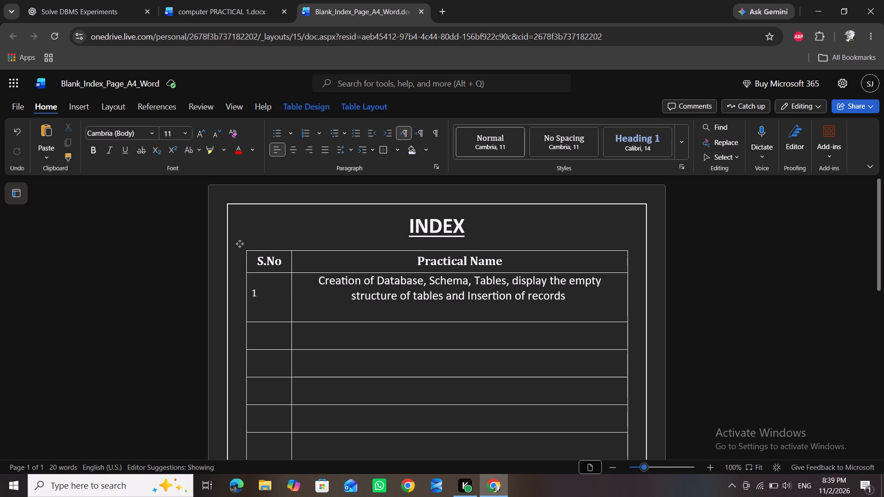
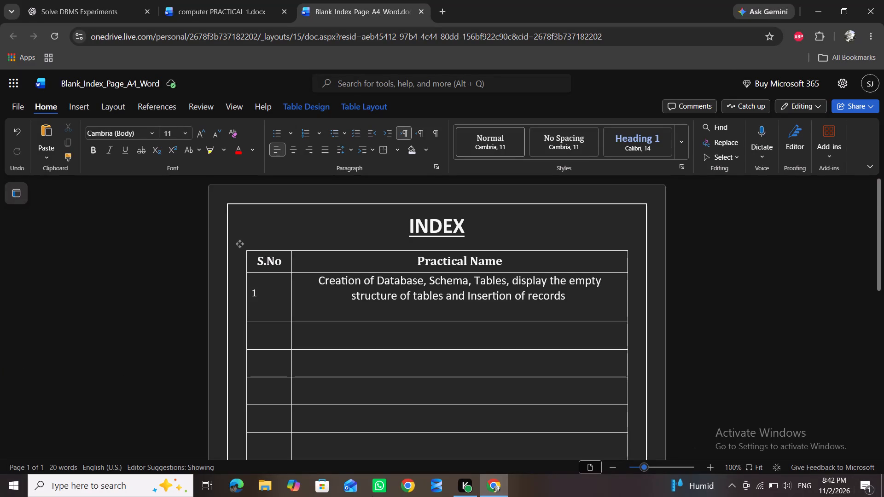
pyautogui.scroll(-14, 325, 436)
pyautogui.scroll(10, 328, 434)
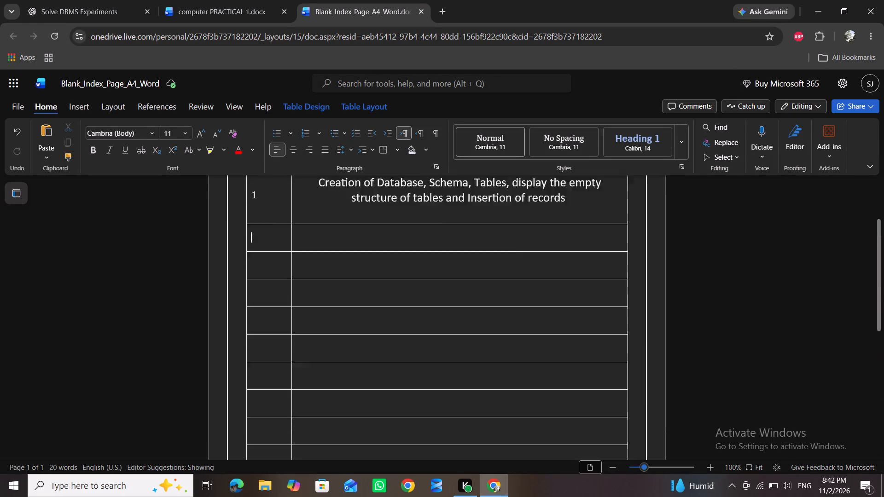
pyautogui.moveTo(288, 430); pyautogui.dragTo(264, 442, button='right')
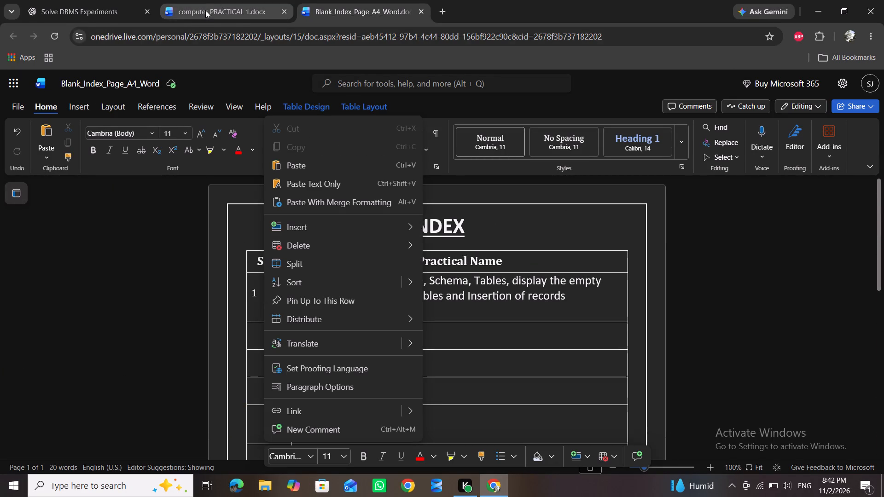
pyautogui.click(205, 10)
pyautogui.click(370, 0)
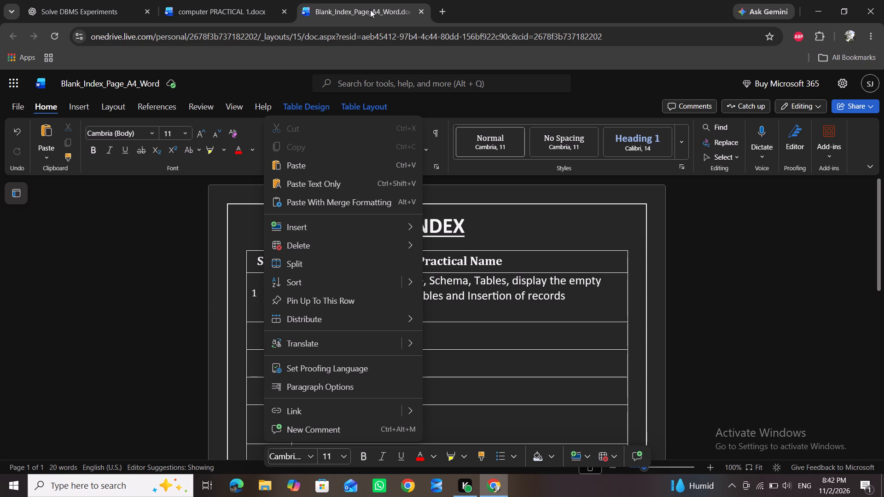
# Open YouTube in a new browser tab and watch several Shorts from the home feed.
pyautogui.click(446, 7)
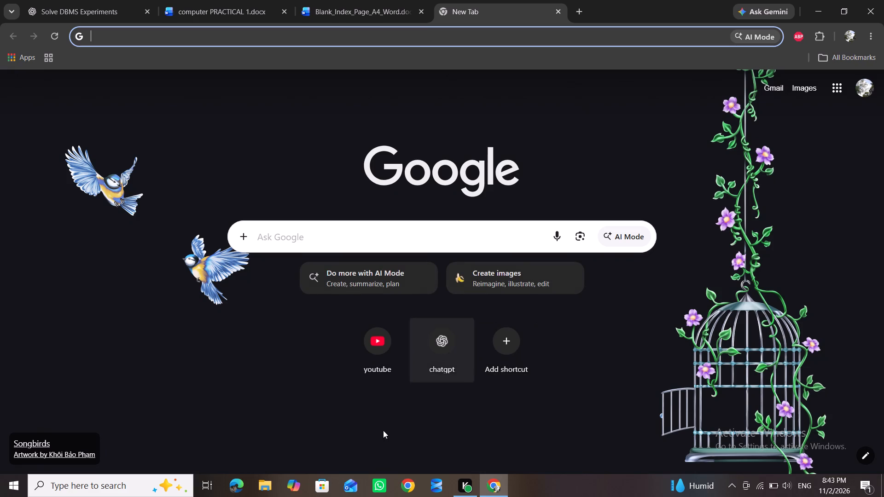
pyautogui.click(398, 367)
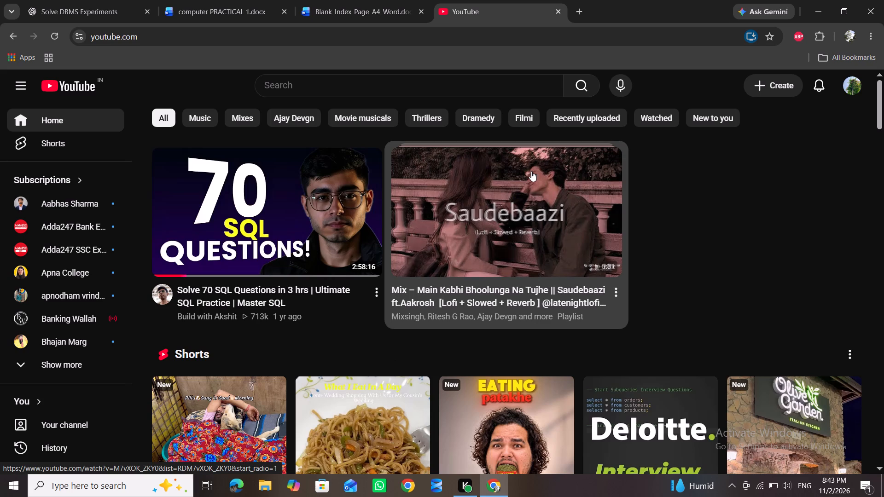
pyautogui.scroll(-3, 531, 171)
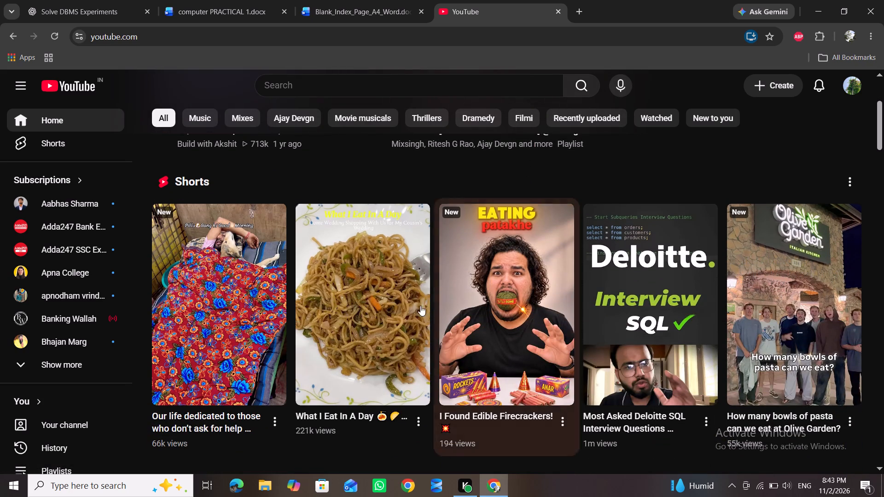
pyautogui.click(403, 315)
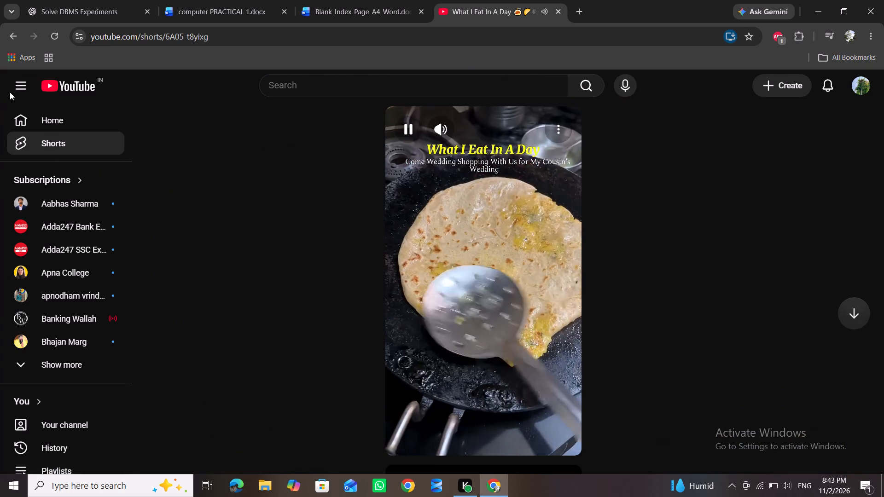
pyautogui.click(14, 35)
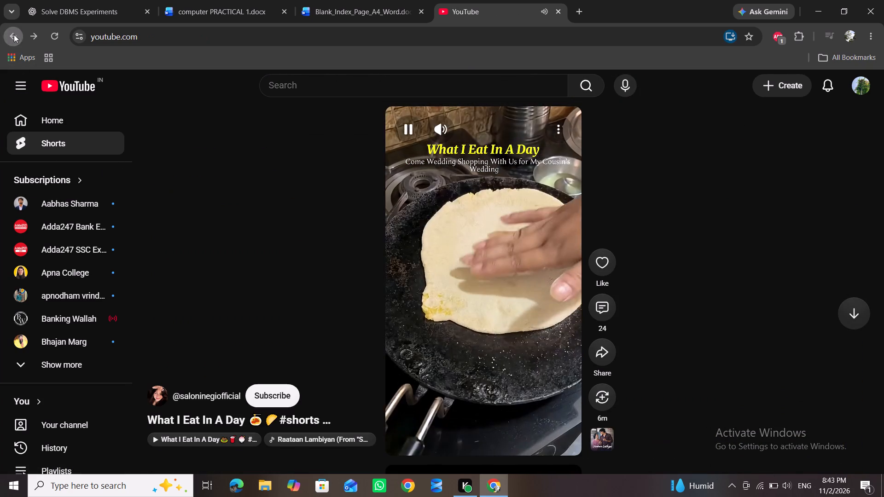
pyautogui.click(684, 282)
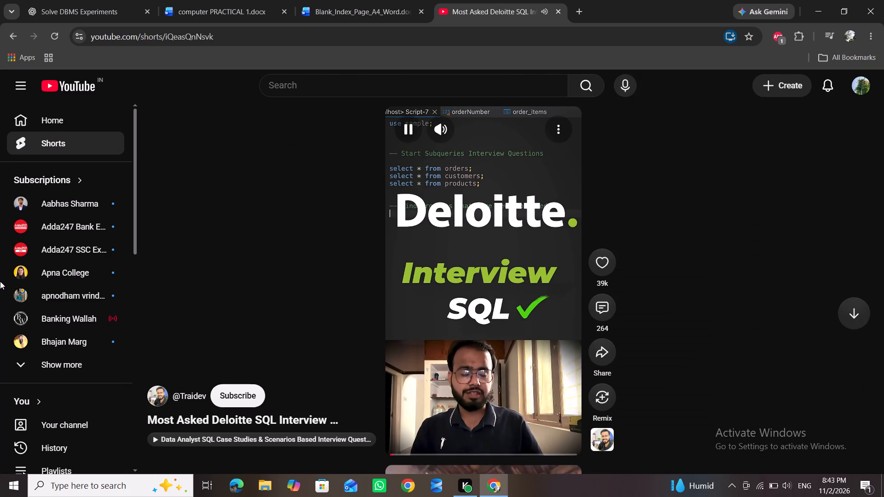
pyautogui.click(2, 38)
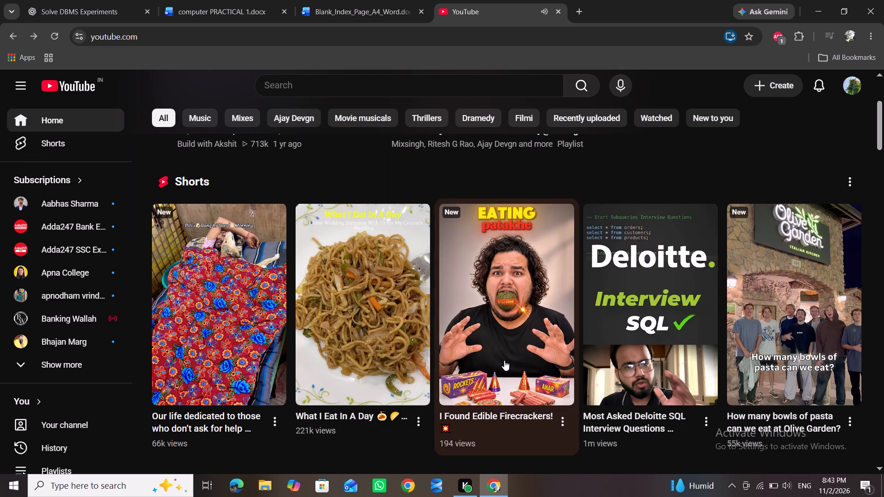
pyautogui.click(196, 358)
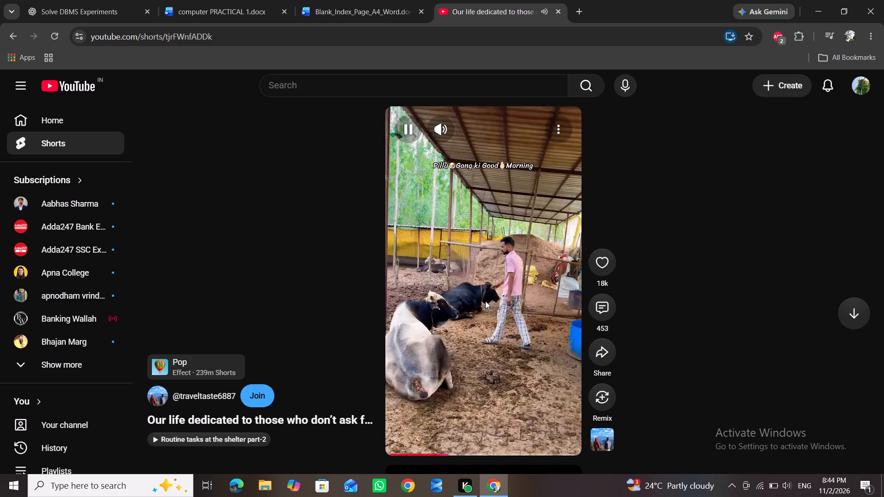
pyautogui.scroll(-2, 491, 312)
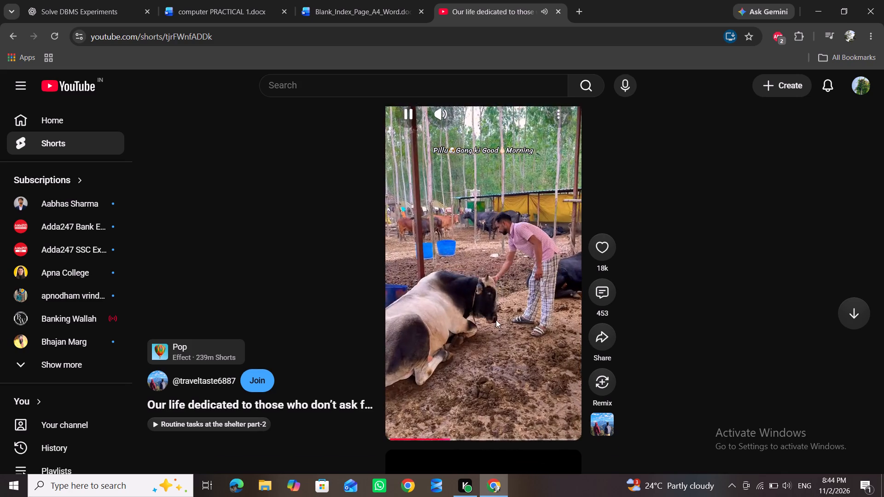
pyautogui.scroll(-3, 496, 320)
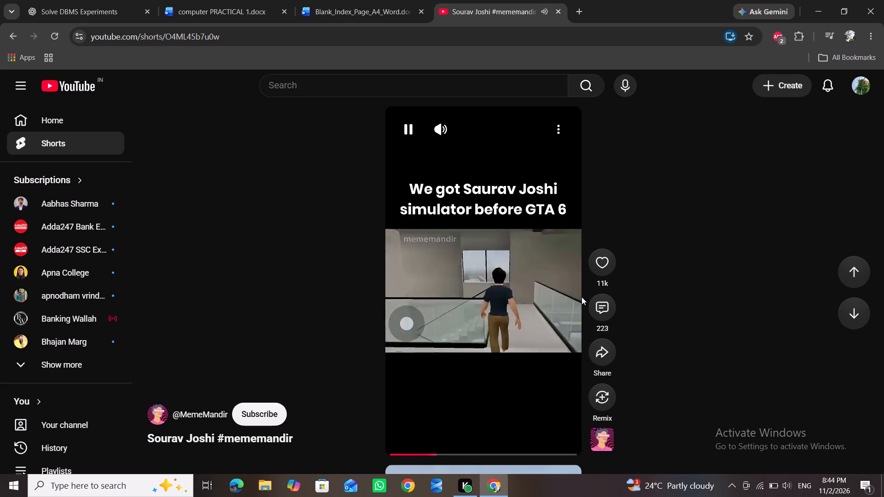
# Look through the comments on the MemeMandir Short, opening them twice and closing them each time.
pyautogui.moveTo(612, 308); pyautogui.dragTo(607, 309)
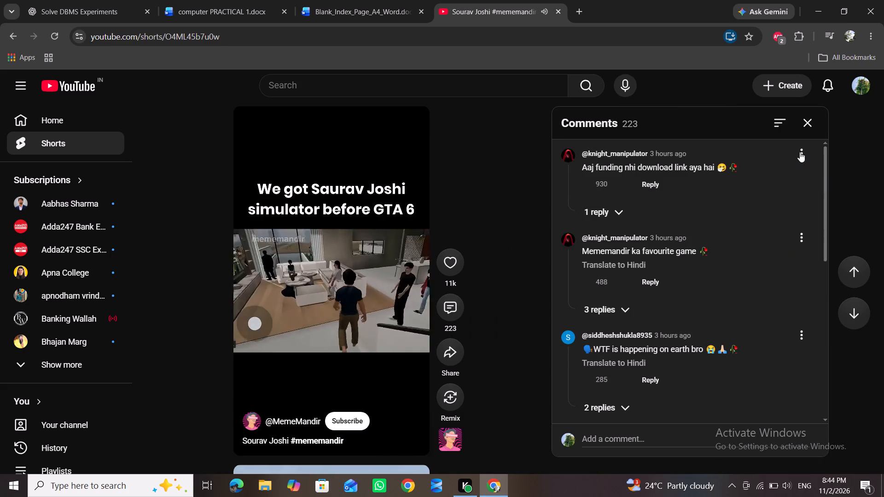
pyautogui.click(816, 128)
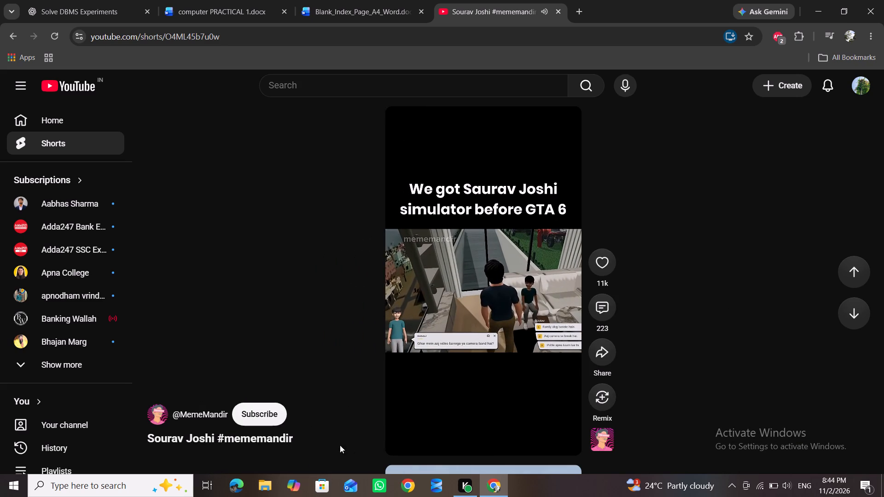
pyautogui.click(611, 312)
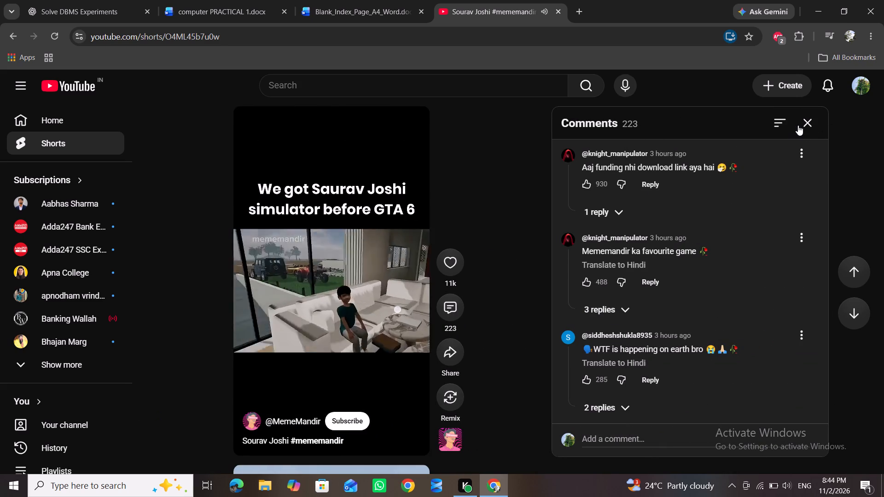
pyautogui.click(802, 124)
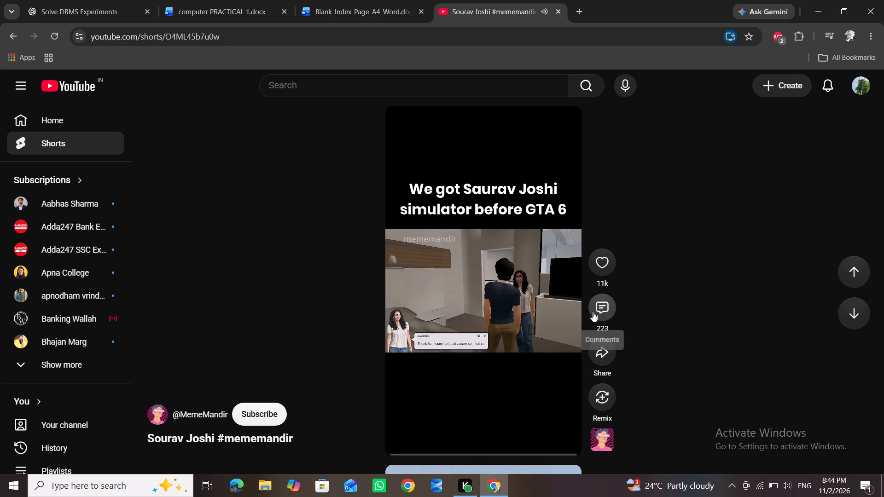
# Like the MemeMandir Short about the Saurav Joshi simulator.
pyautogui.click(608, 272)
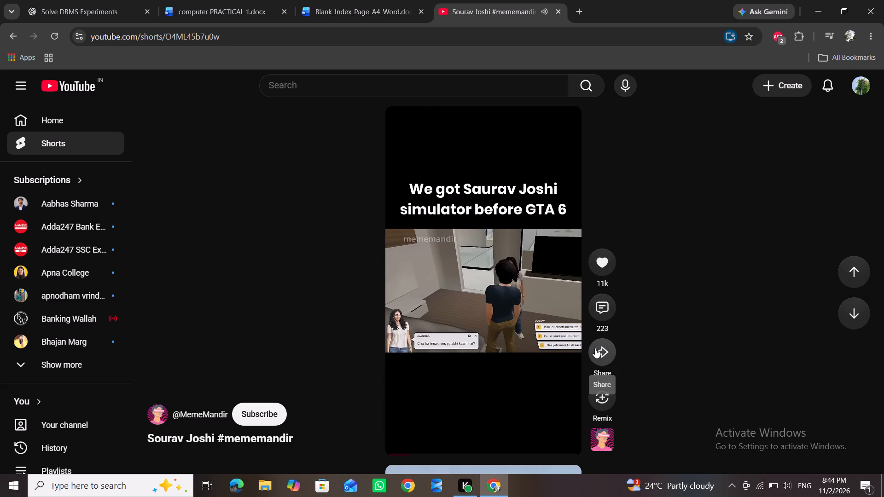
# Copy the share link of the MemeMandir Short and close the sharing options.
pyautogui.click(595, 348)
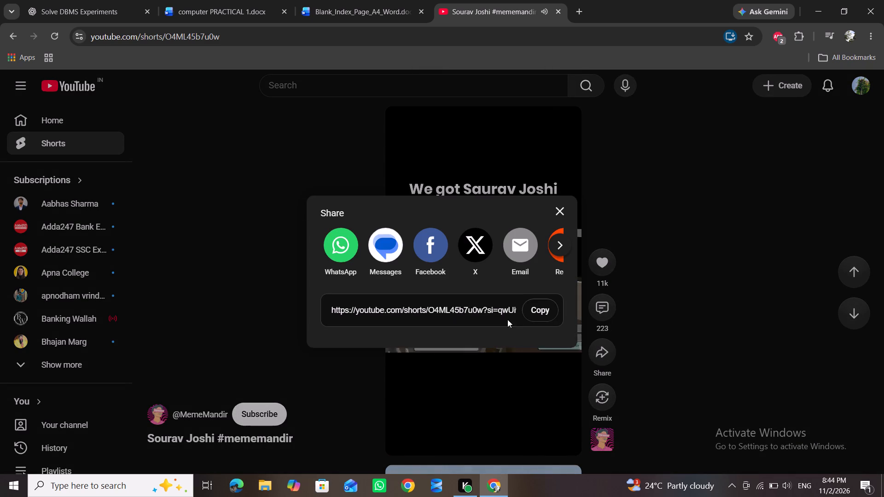
pyautogui.click(547, 304)
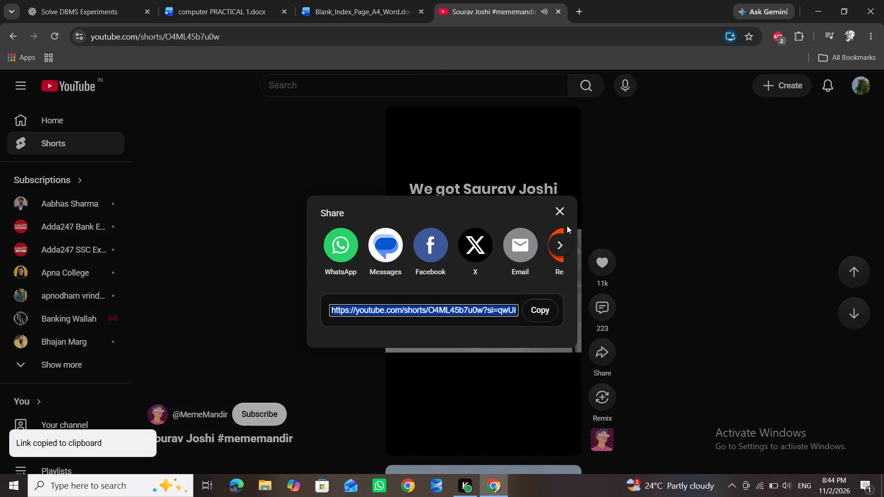
pyautogui.click(566, 216)
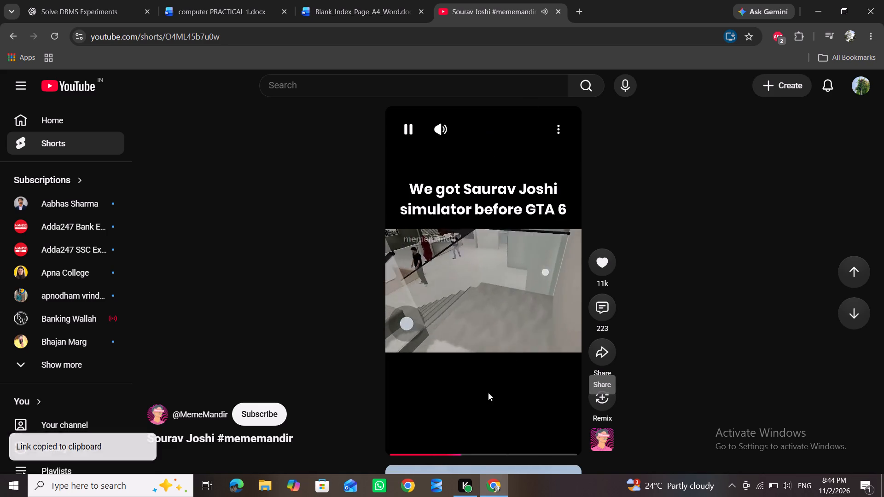
# Switch to WhatsApp.
pyautogui.doubleClick(375, 489)
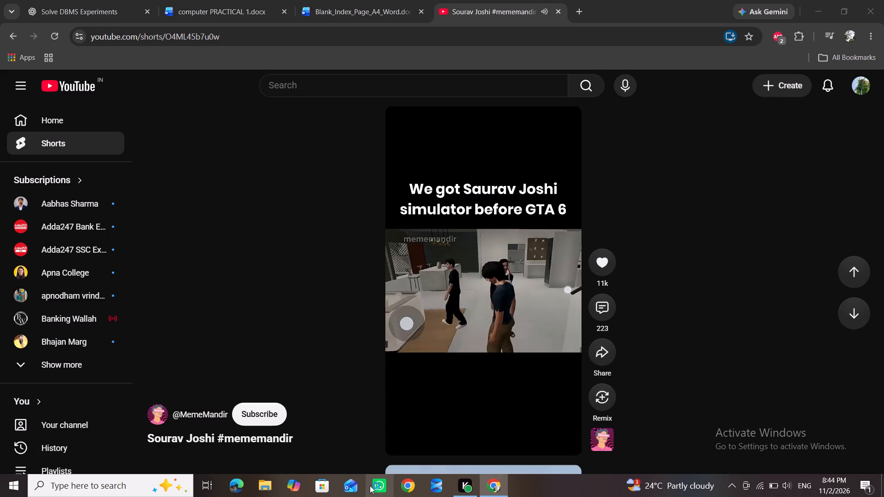
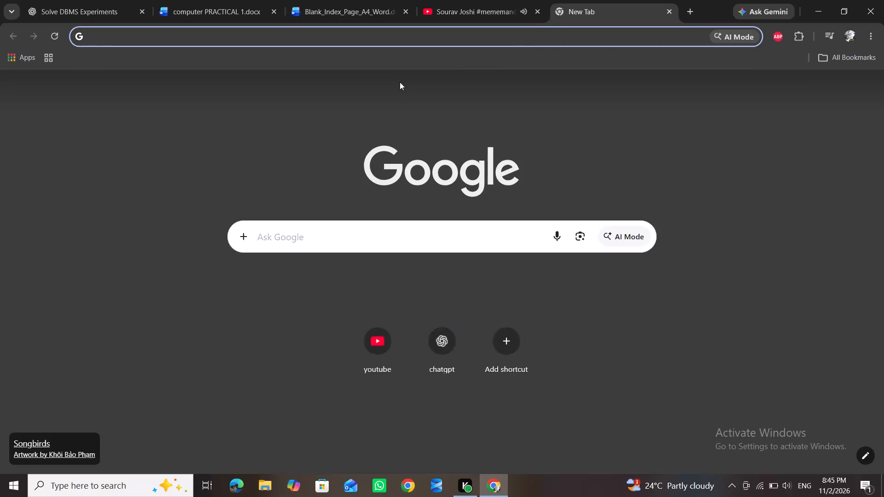
# Paste the copied YouTube Short link into the new tab's address bar.
pyautogui.hotkey('ctrl', 'v')
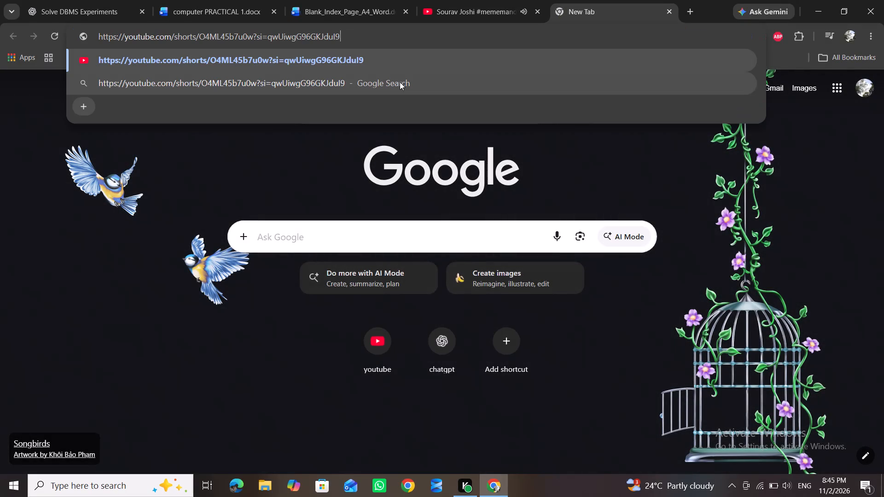
# Return to the YouTube Shorts tab, browse to the next Short and go back to the MemeMandir one.
pyautogui.click(526, 0)
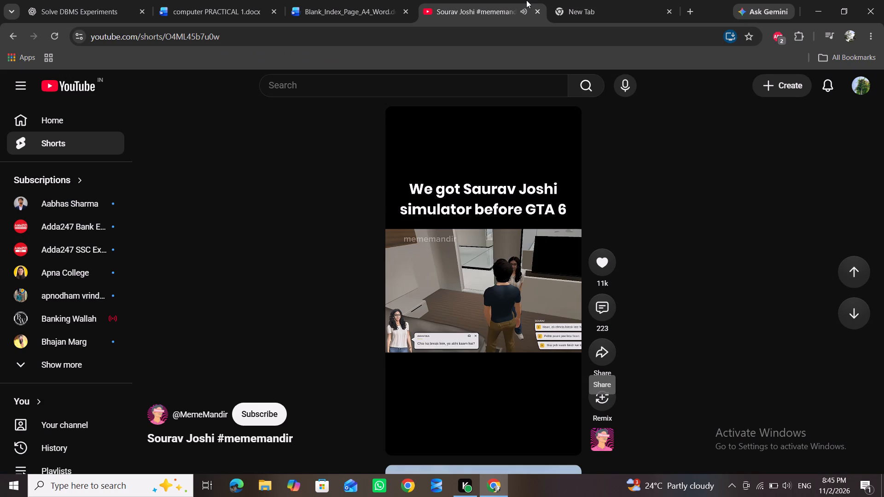
pyautogui.scroll(-3, 392, 332)
pyautogui.scroll(1, 388, 333)
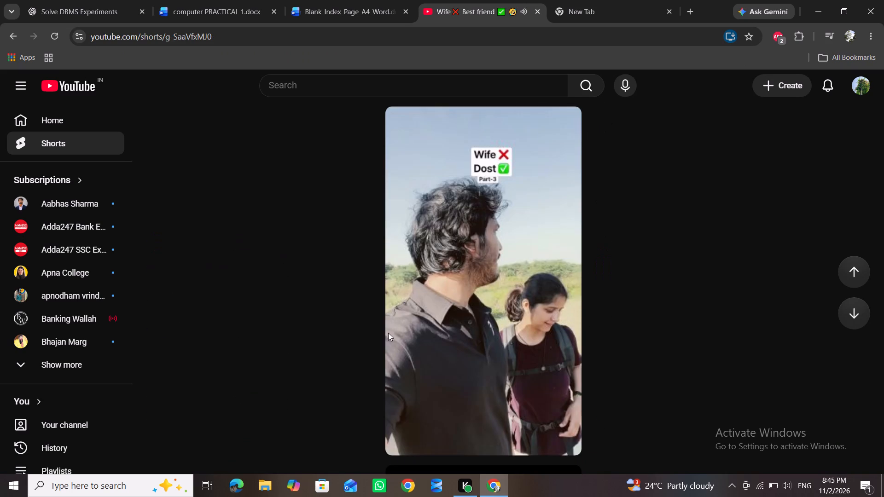
pyautogui.click(544, 0)
pyautogui.click(579, 0)
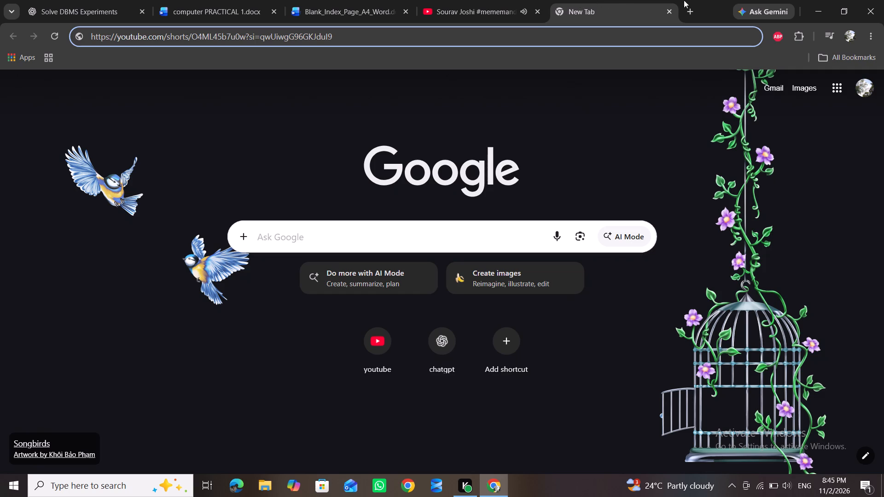
pyautogui.click(481, 0)
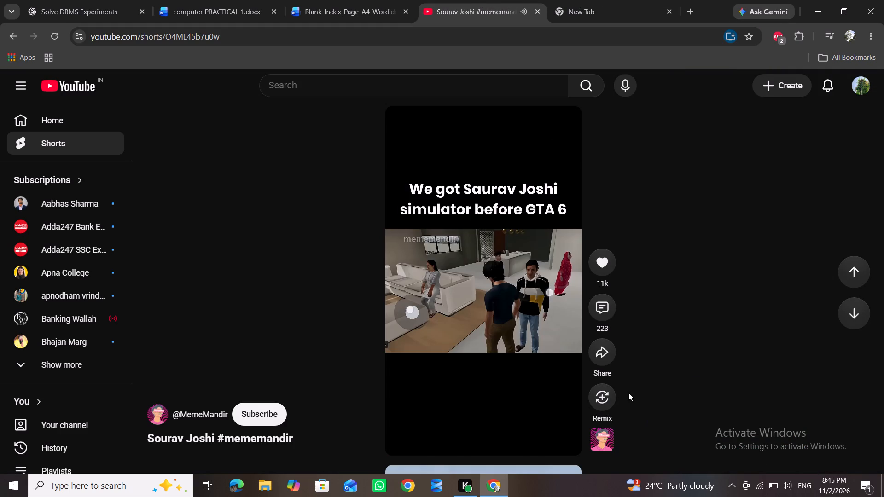
# Close the YouTube Shorts tab and return to the Blank_Index_Page_A4_Word document, dismissing its open context menu.
pyautogui.scroll(-2, 626, 390)
pyautogui.scroll(4, 626, 390)
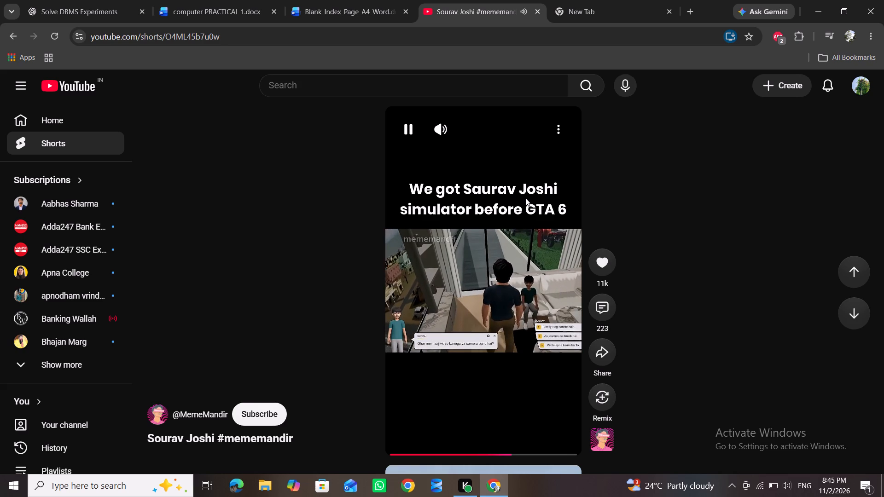
pyautogui.click(536, 11)
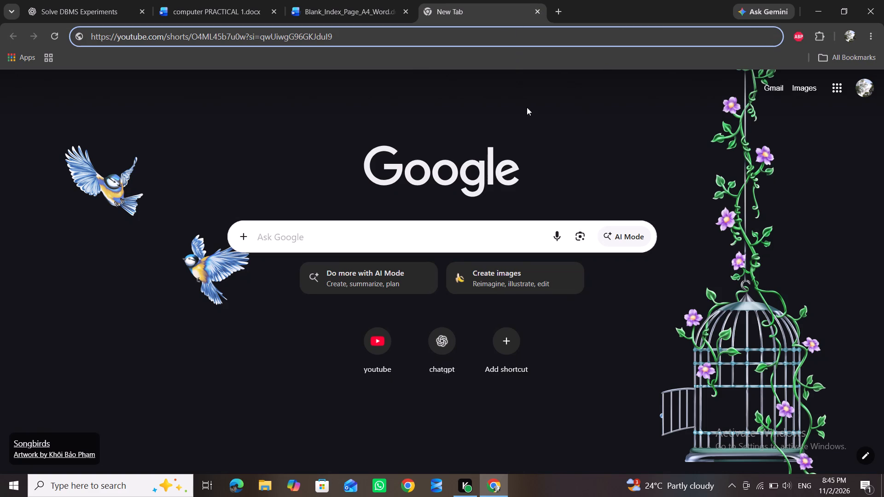
pyautogui.click(363, 6)
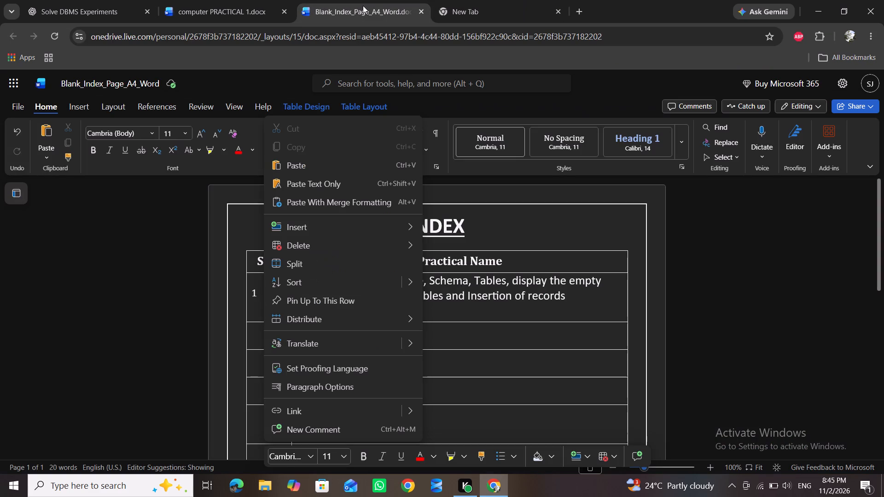
pyautogui.click(526, 287)
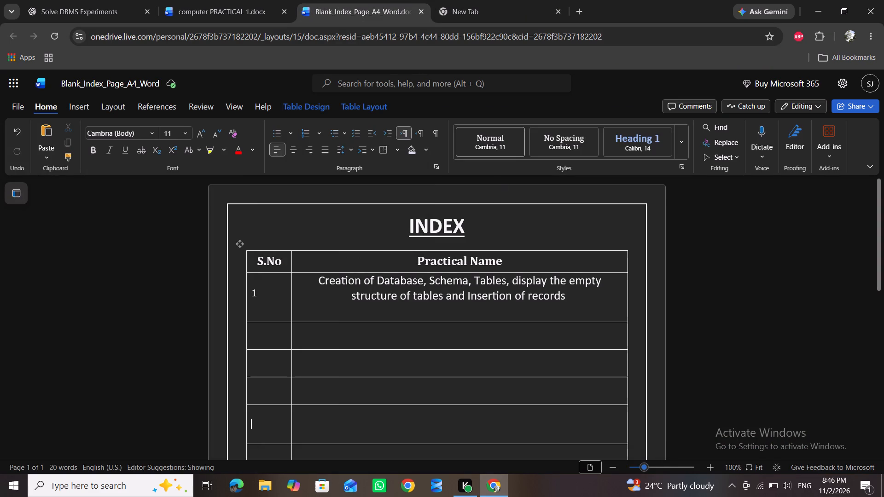
pyautogui.moveTo(322, 320); pyautogui.dragTo(328, 301)
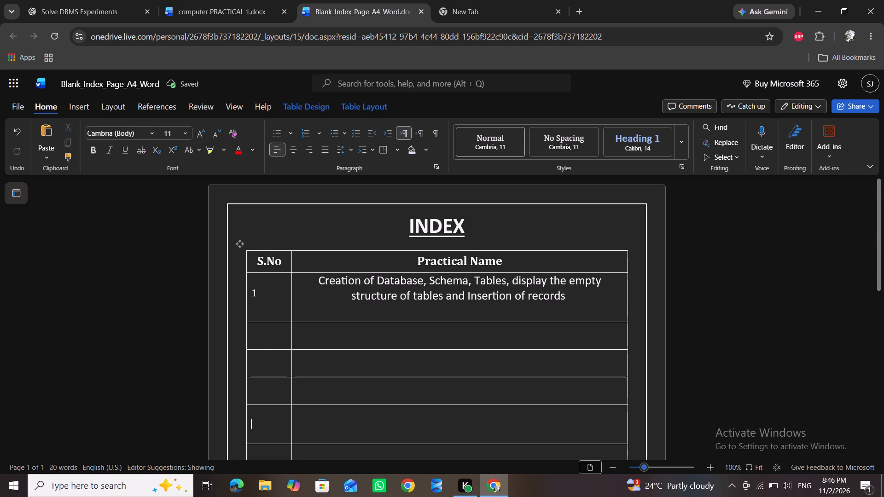
# Enter serial number 2 in the S.No cell of the second practical row at font size 16.
pyautogui.scroll(-1, 264, 348)
pyautogui.click(271, 280)
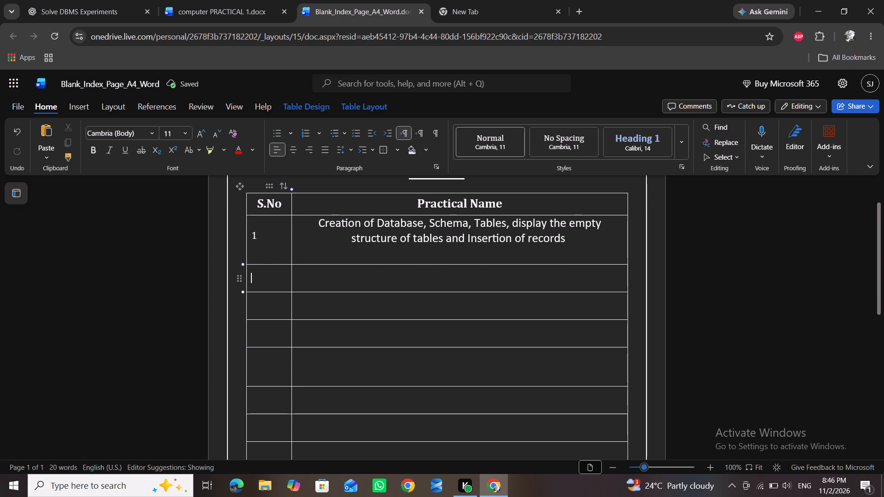
pyautogui.press('2')
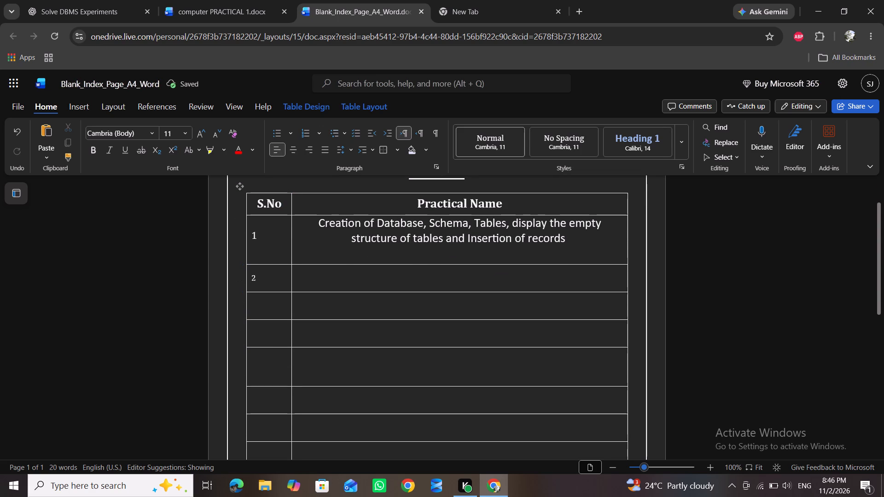
pyautogui.press('BackSpace')
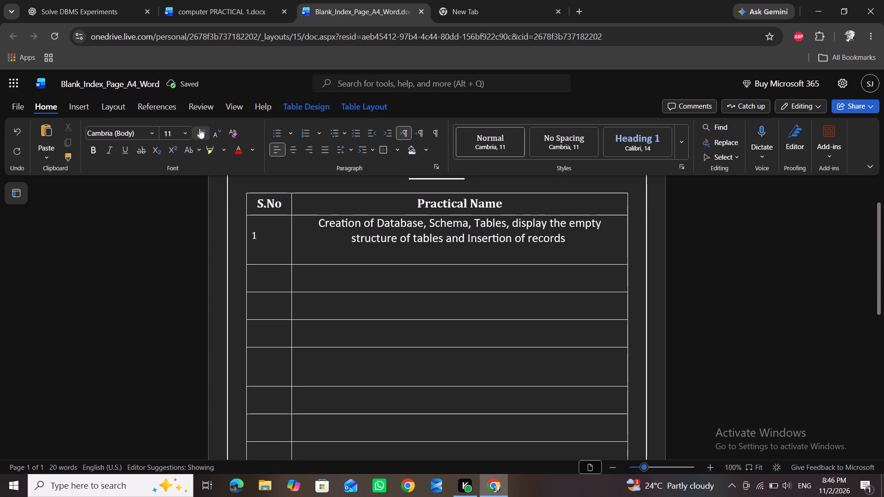
pyautogui.click(190, 135)
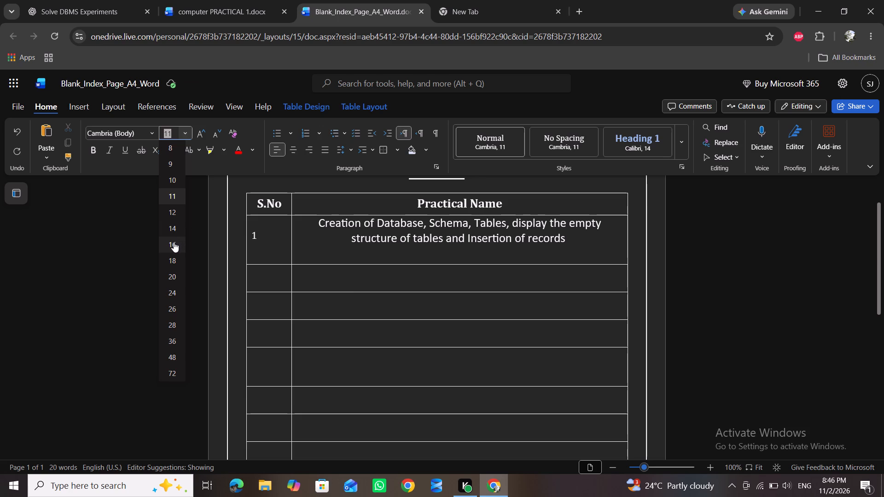
pyautogui.click(174, 242)
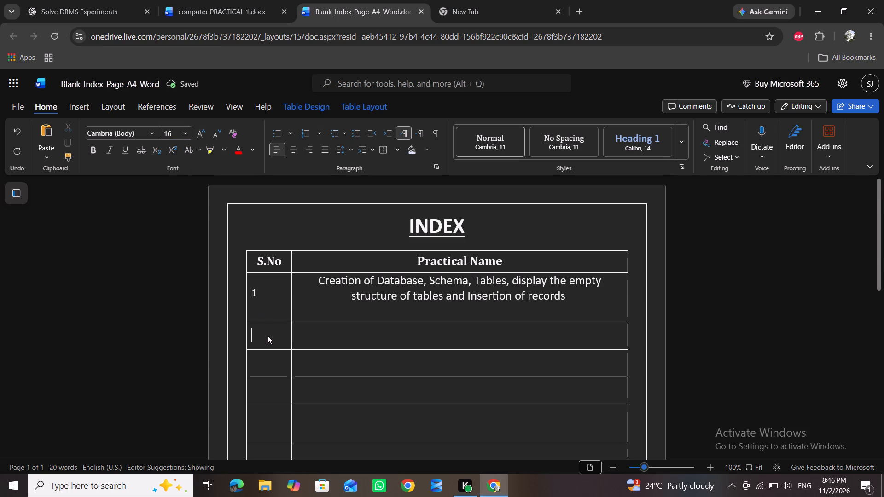
pyautogui.click(268, 335)
pyautogui.press('2')
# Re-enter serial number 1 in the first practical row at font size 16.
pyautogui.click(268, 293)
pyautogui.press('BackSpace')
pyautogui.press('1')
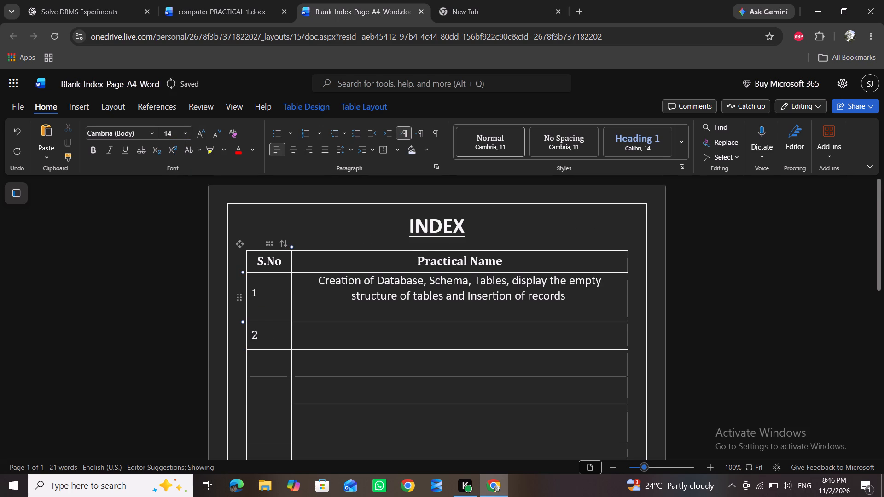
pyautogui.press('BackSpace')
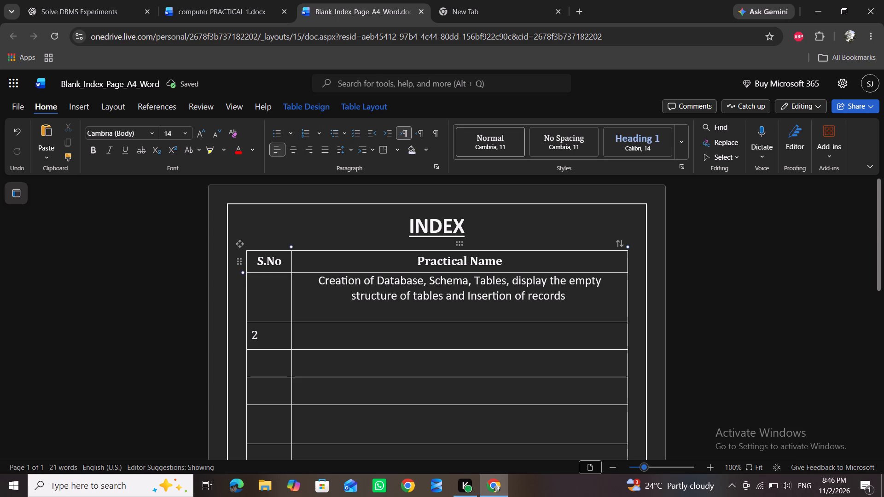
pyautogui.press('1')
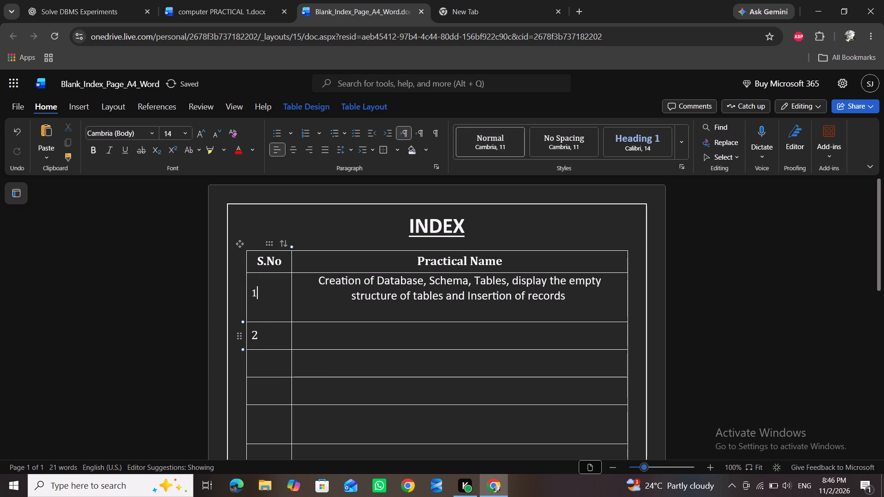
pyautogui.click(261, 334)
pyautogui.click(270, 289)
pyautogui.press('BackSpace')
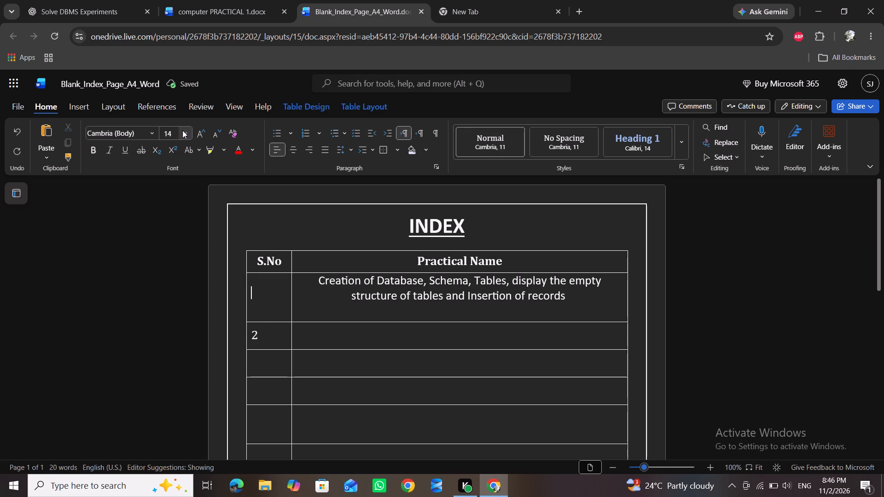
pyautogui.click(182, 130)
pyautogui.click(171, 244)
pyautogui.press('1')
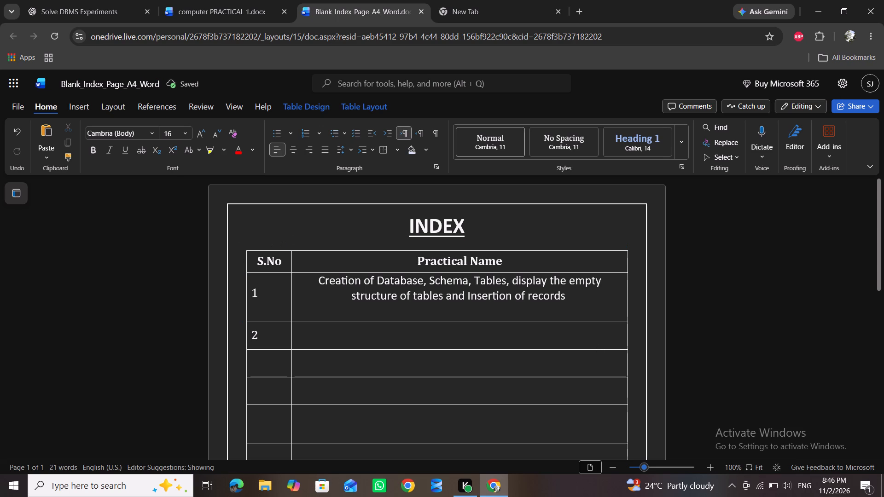
# Set the practical title in row 1 to font size 14.
pyautogui.click(396, 285)
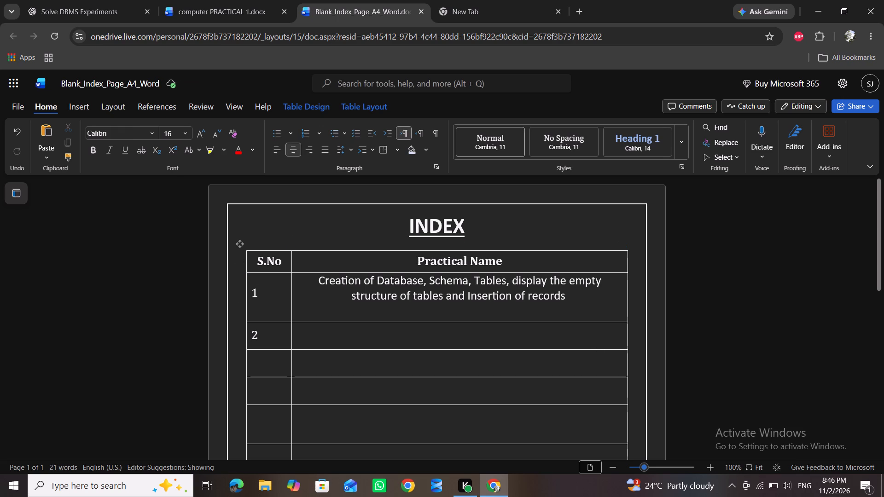
pyautogui.moveTo(314, 281); pyautogui.dragTo(320, 283)
pyautogui.moveTo(320, 283); pyautogui.dragTo(612, 308)
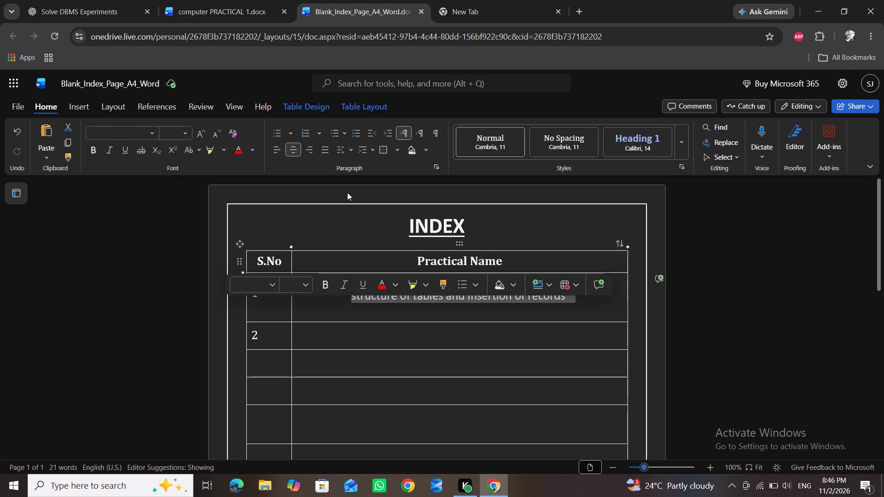
pyautogui.click(188, 134)
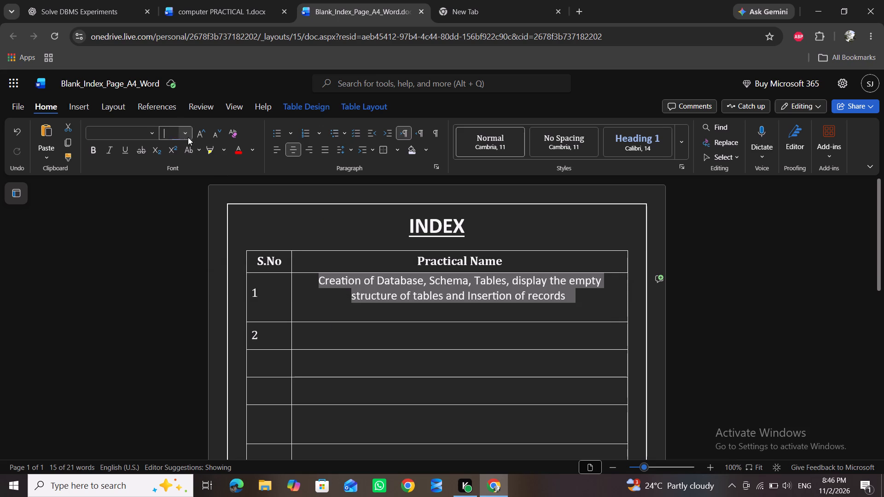
pyautogui.click(176, 229)
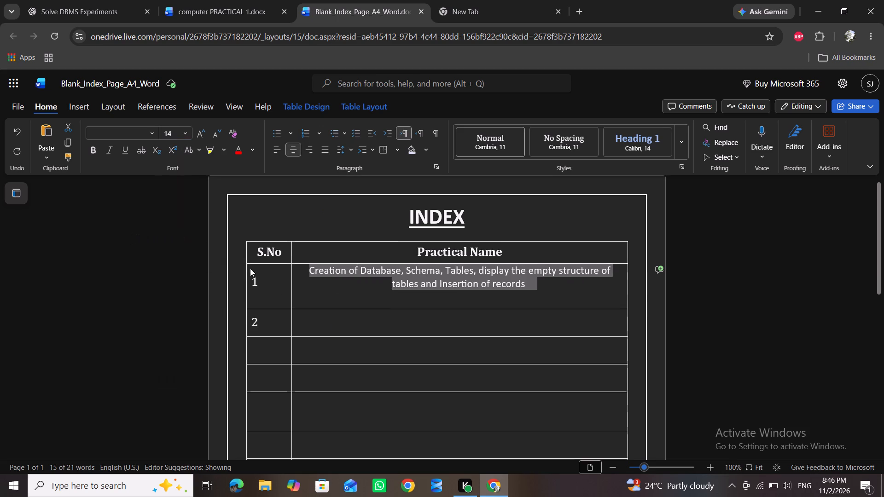
pyautogui.click(481, 305)
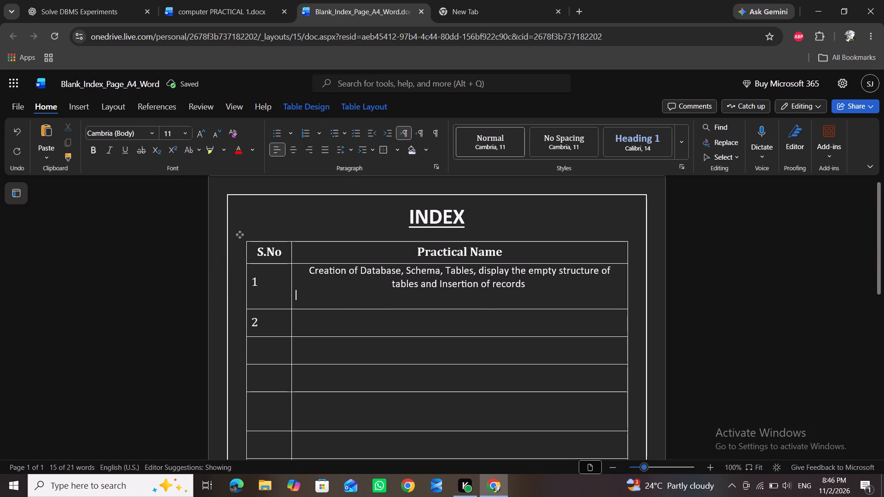
# Left-align the practical title in row 1.
pyautogui.moveTo(305, 273); pyautogui.dragTo(589, 286)
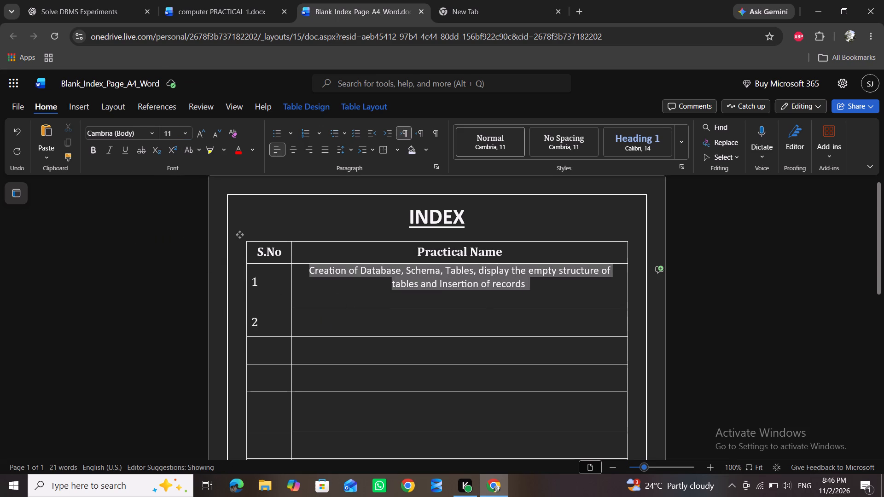
pyautogui.moveTo(589, 286); pyautogui.dragTo(605, 285)
pyautogui.click(277, 153)
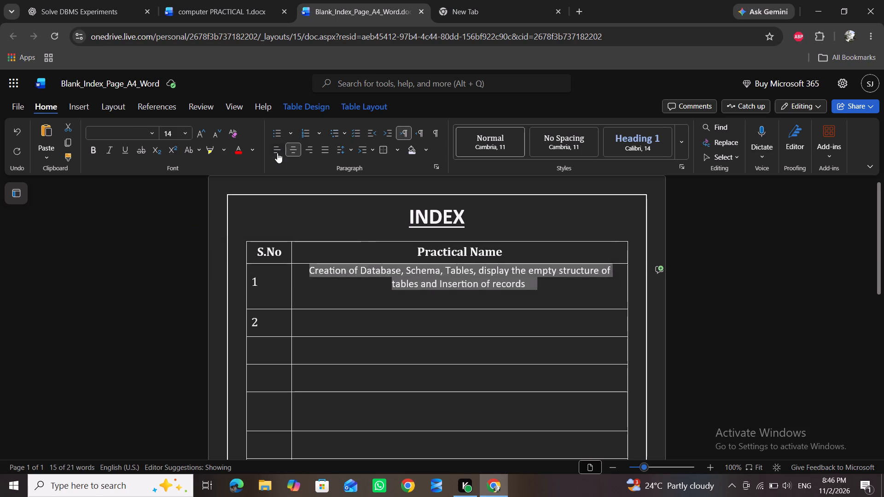
pyautogui.click(376, 301)
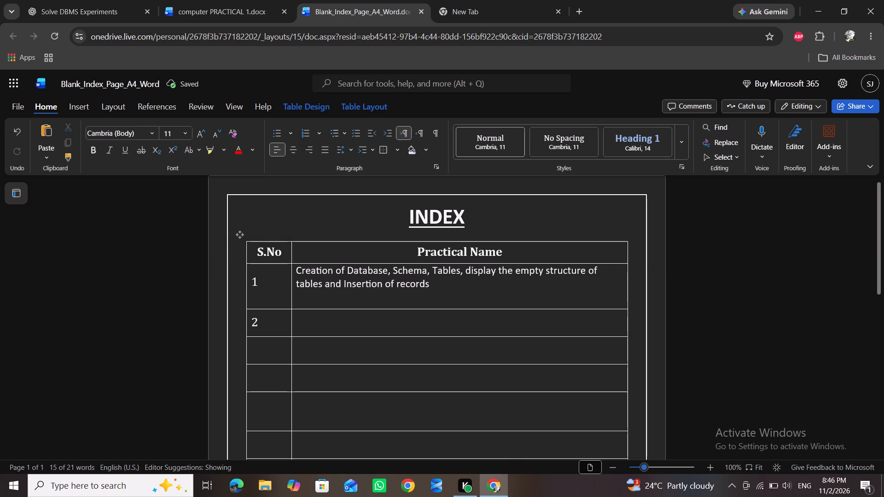
# Set serial numbers 1 and 2 in the S.No column to font size 14.
pyautogui.moveTo(262, 283); pyautogui.dragTo(245, 289)
pyautogui.click(323, 268)
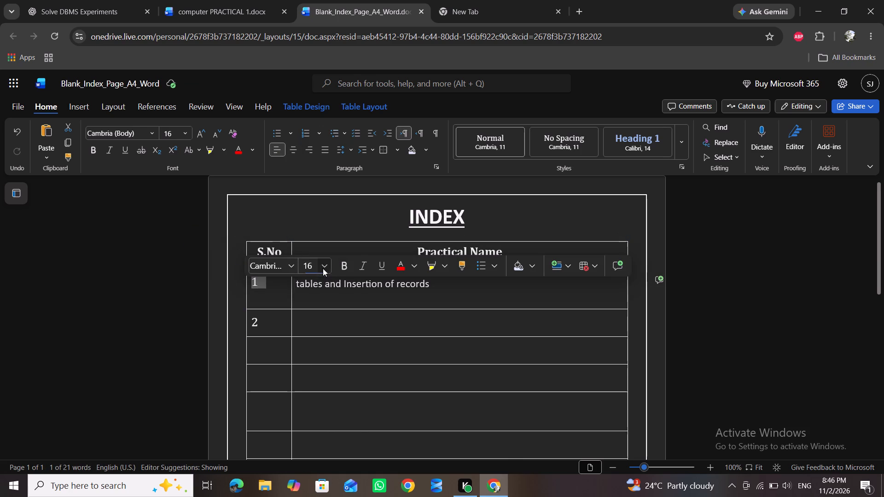
pyautogui.click(346, 291)
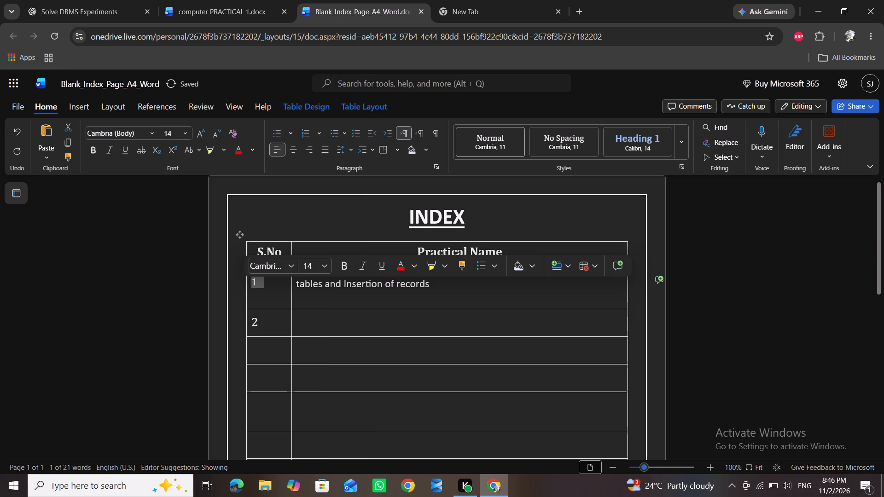
pyautogui.moveTo(273, 328); pyautogui.dragTo(193, 320)
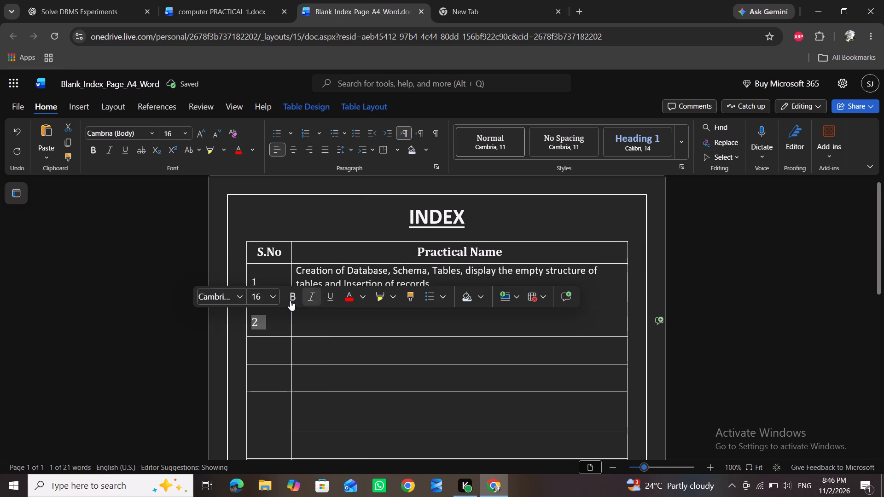
pyautogui.click(273, 298)
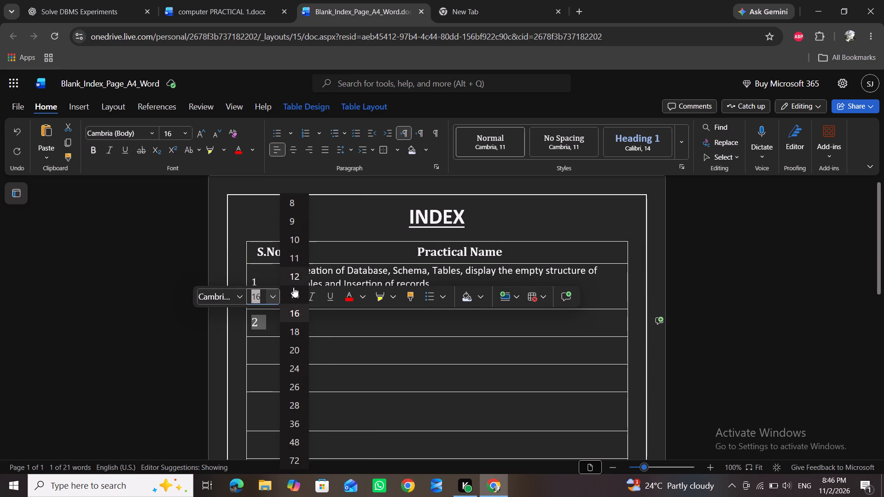
pyautogui.click(295, 295)
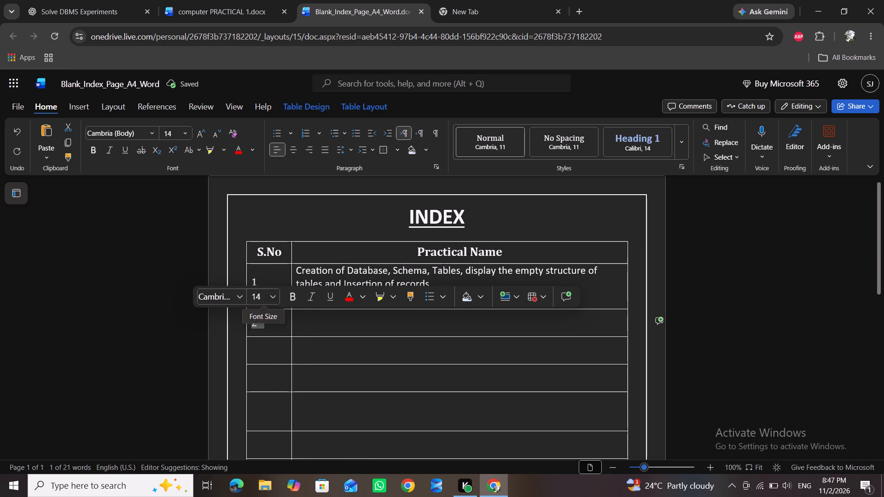
pyautogui.click(306, 320)
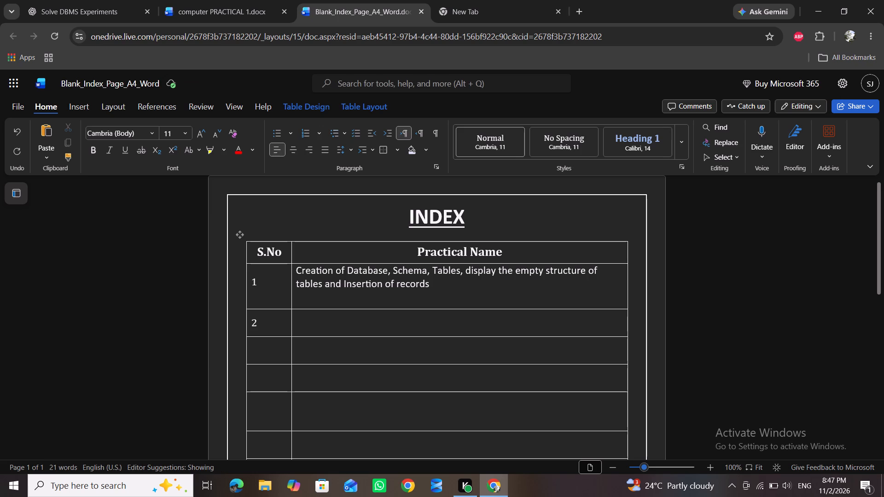
# Set the empty line below the row 1 title to 0 pt spacing after, single line spacing, and no space between same-style paragraphs.
pyautogui.click(399, 306)
pyautogui.click(433, 165)
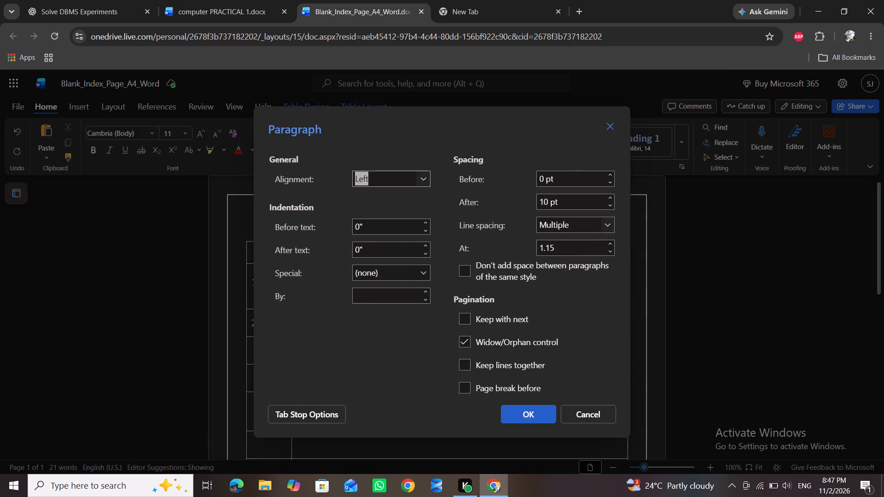
pyautogui.tripleClick(609, 205)
pyautogui.click(609, 207)
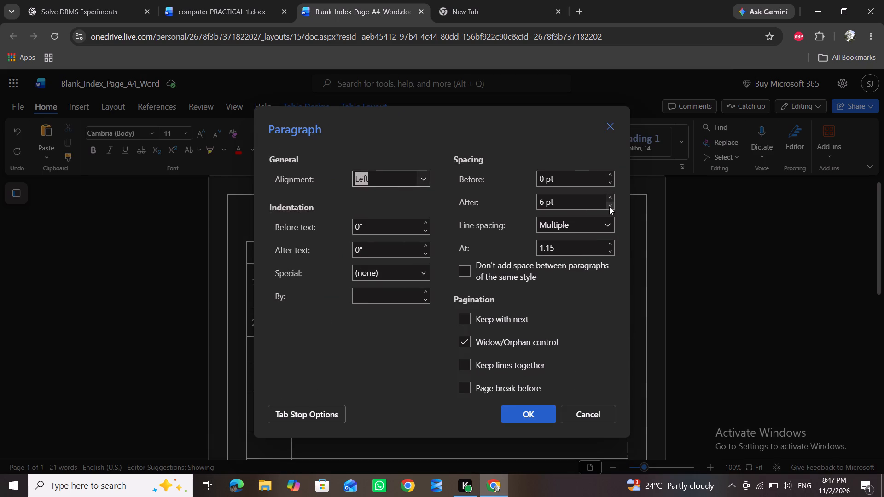
pyautogui.tripleClick(609, 207)
pyautogui.click(609, 207)
pyautogui.click(609, 207)
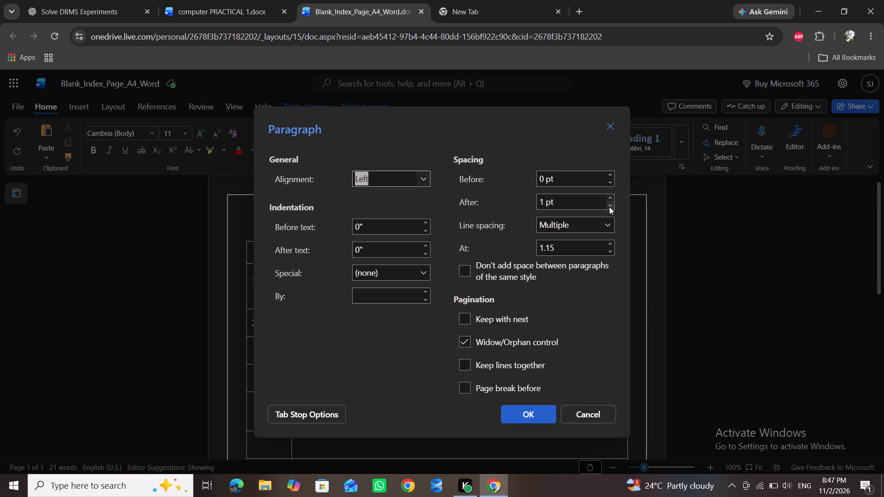
pyautogui.click(609, 207)
pyautogui.click(611, 225)
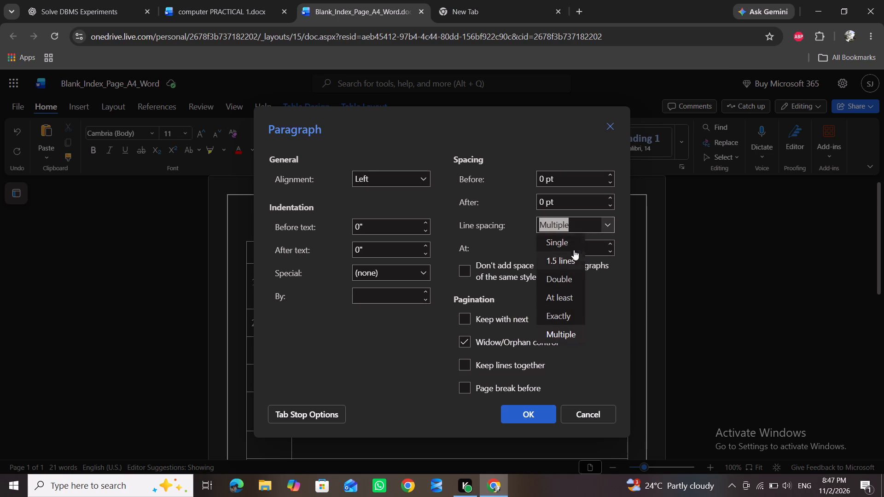
pyautogui.click(555, 238)
pyautogui.click(463, 273)
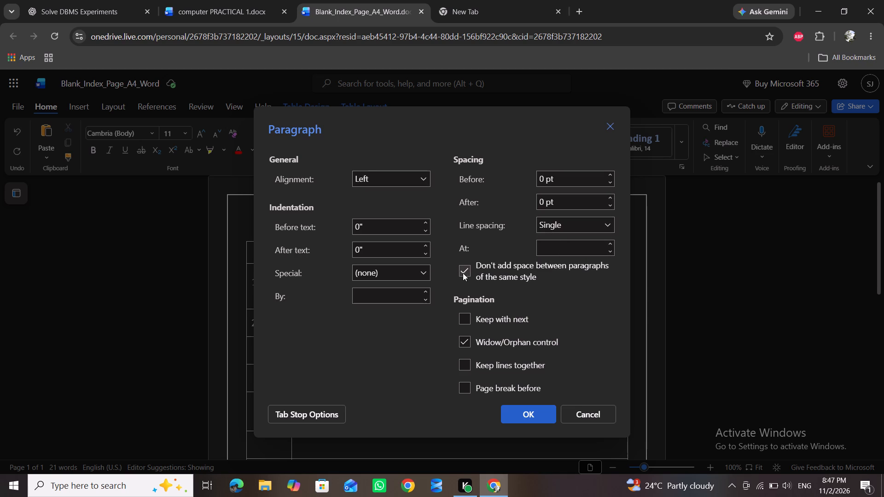
pyautogui.click(541, 412)
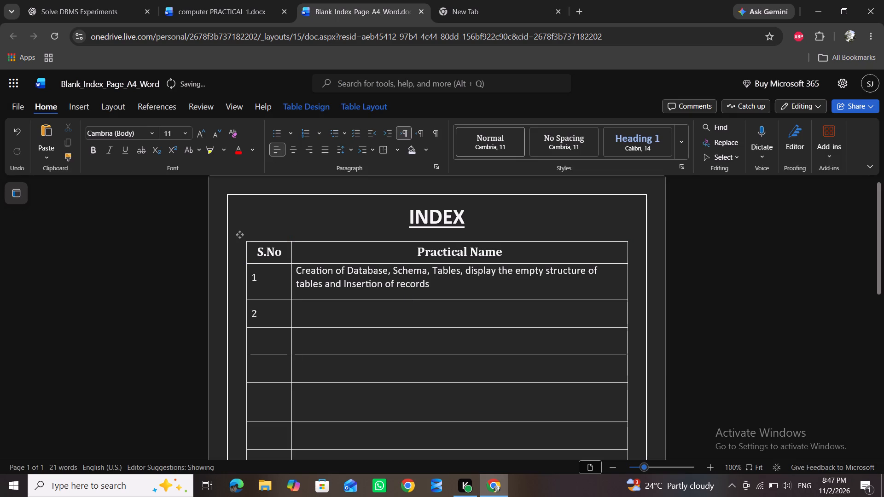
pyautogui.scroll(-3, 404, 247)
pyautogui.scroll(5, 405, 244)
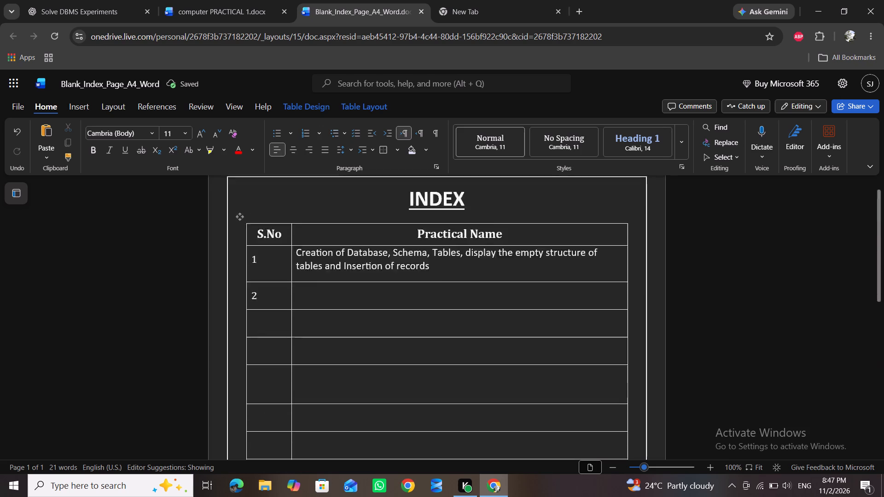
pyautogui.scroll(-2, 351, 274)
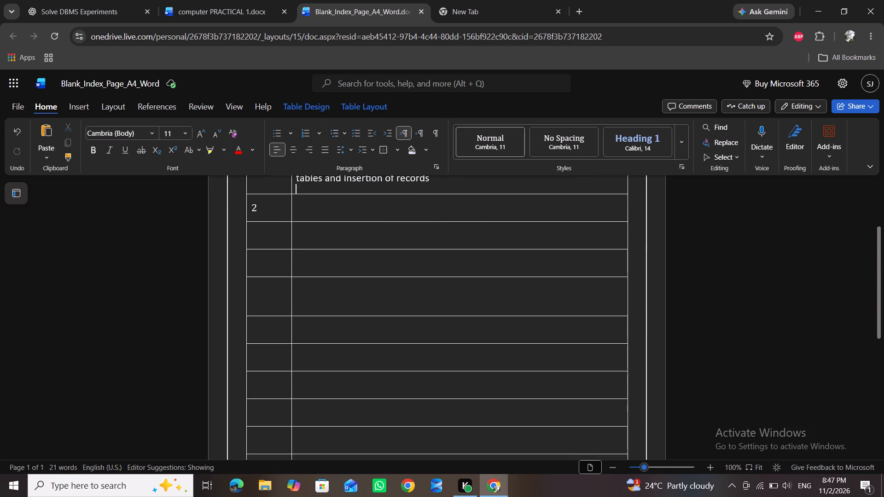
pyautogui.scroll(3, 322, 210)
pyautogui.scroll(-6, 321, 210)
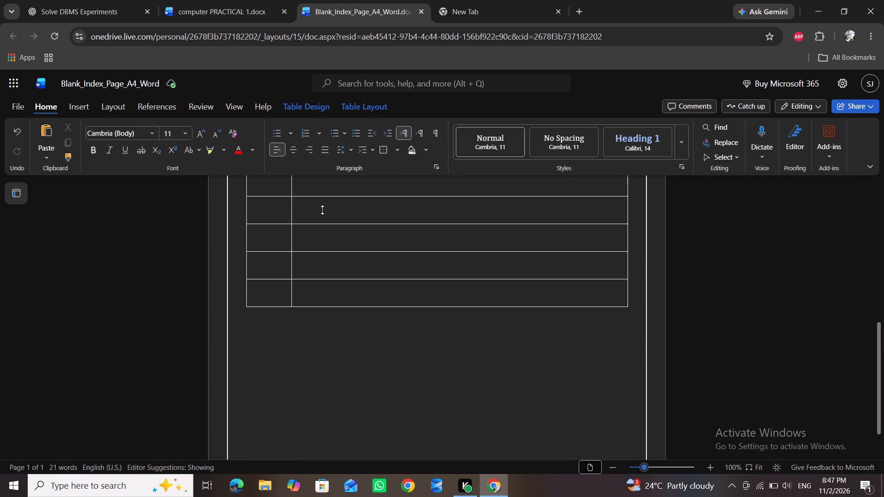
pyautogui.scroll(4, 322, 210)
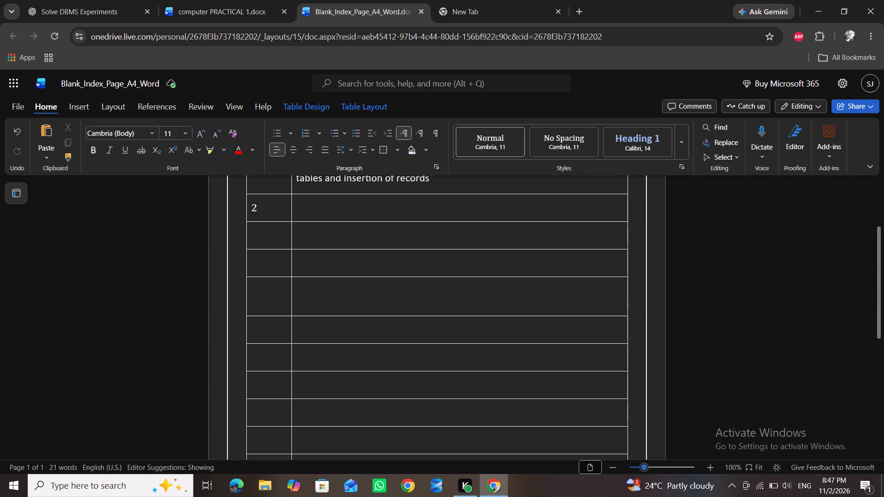
# Leave the computer PRACTICAL 1 document for the Word file list and open another document from it.
pyautogui.click(311, 208)
pyautogui.click(211, 0)
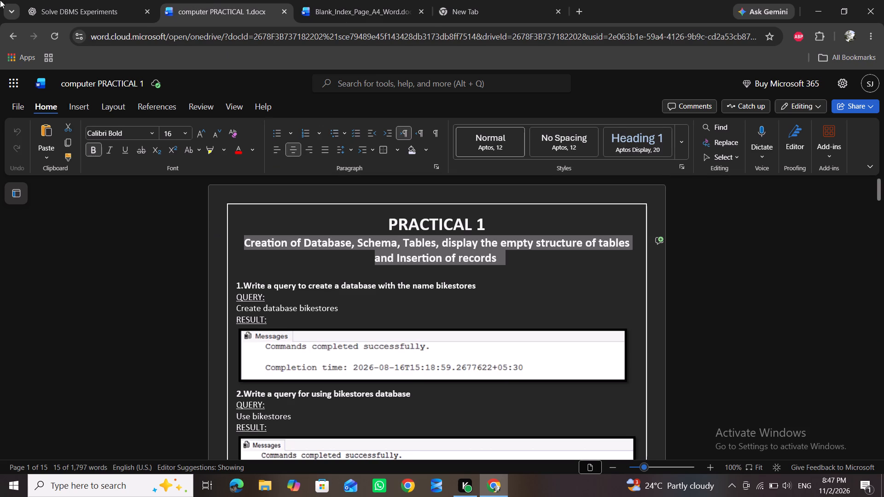
pyautogui.click(6, 36)
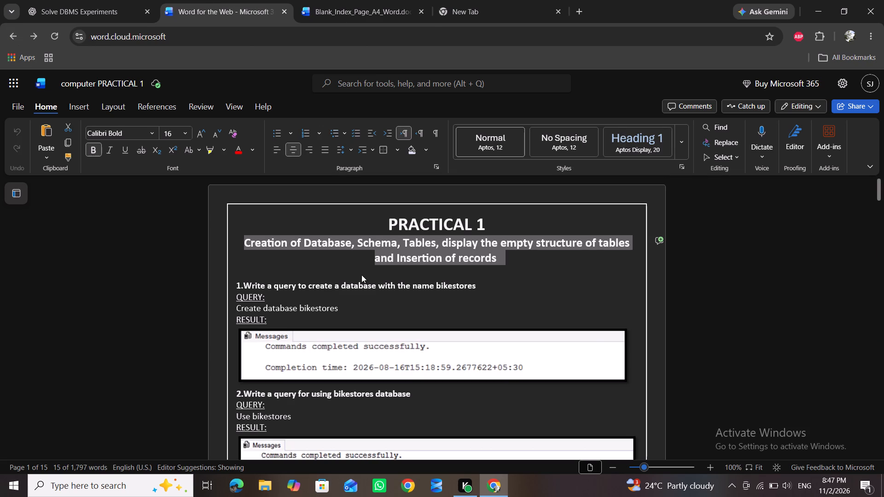
pyautogui.doubleClick(185, 296)
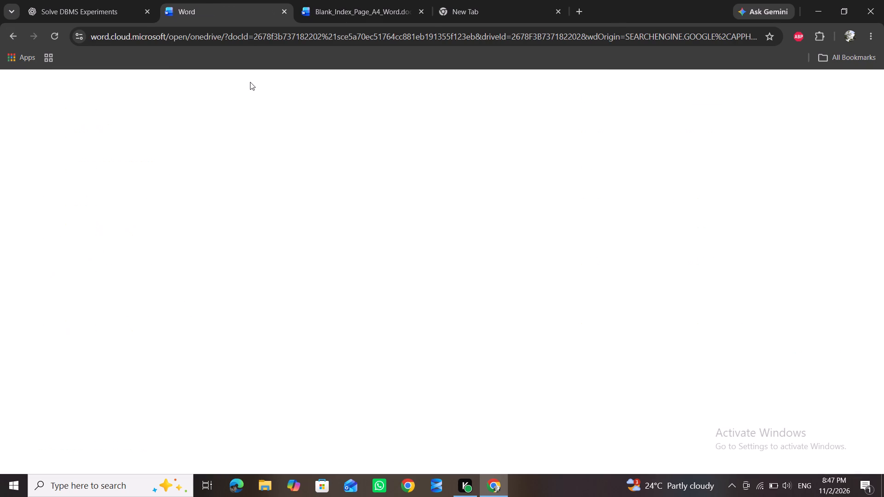
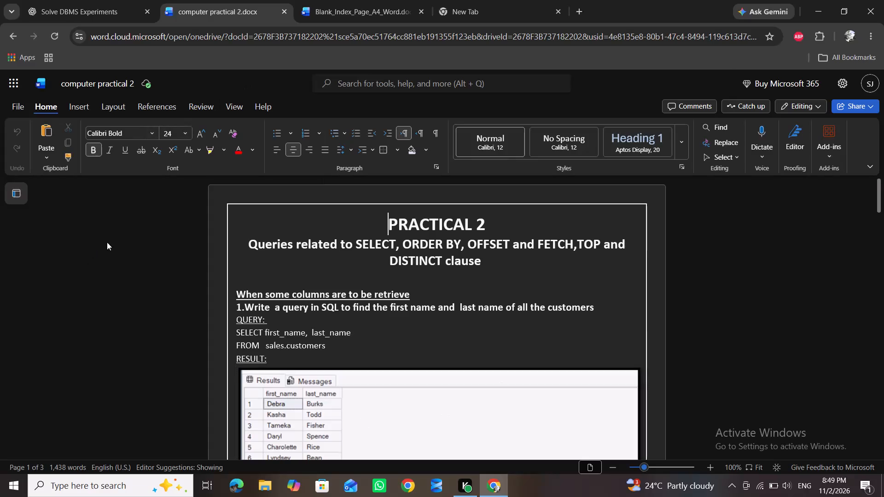
# Copy the two-line title "Queries related to SELECT, ORDER BY, OFFSET and FETCH,TOP and DISTINCT clause" from the computer practical 2 document.
pyautogui.moveTo(252, 243); pyautogui.dragTo(607, 272)
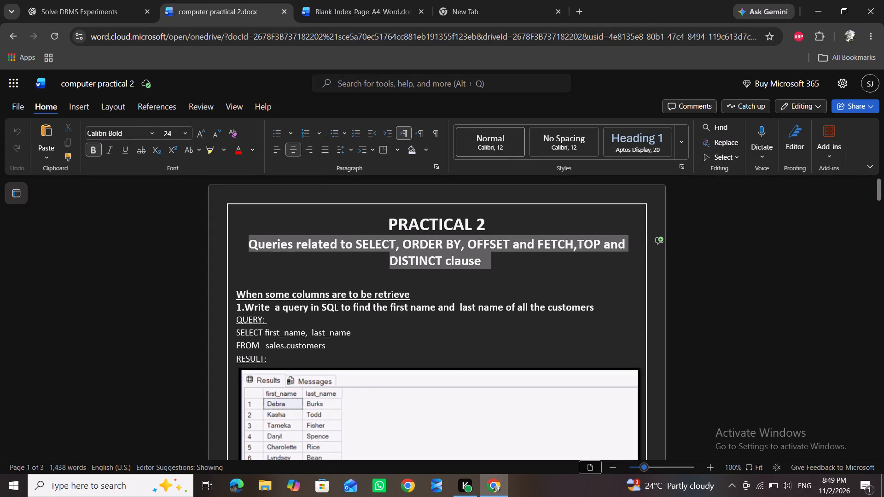
pyautogui.moveTo(607, 272); pyautogui.dragTo(627, 289)
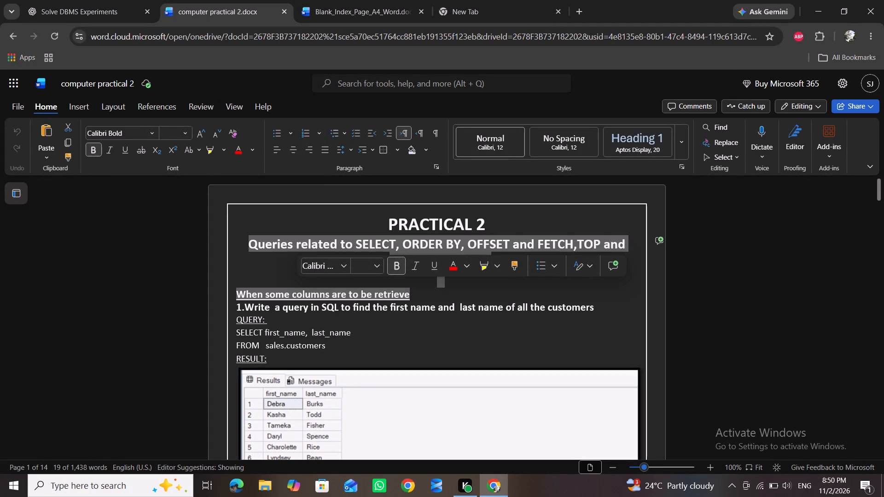
pyautogui.click(496, 295)
pyautogui.moveTo(247, 240); pyautogui.dragTo(451, 287)
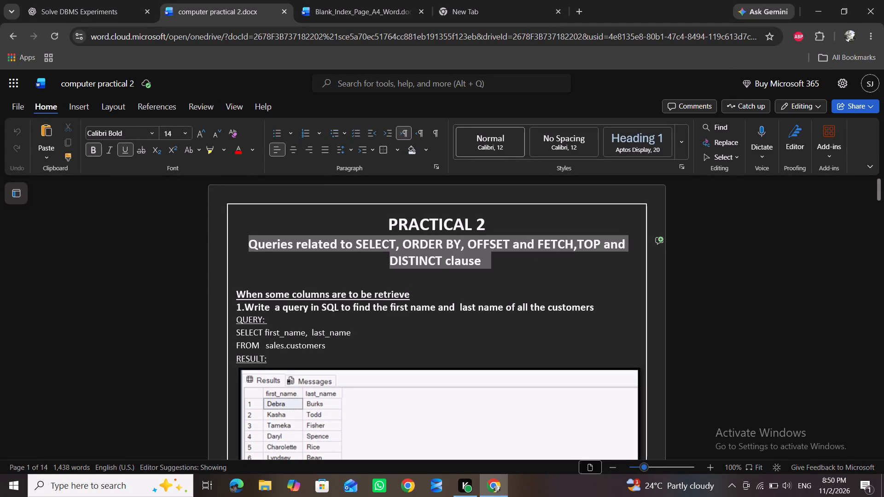
pyautogui.moveTo(451, 287); pyautogui.dragTo(502, 277)
pyautogui.click(515, 254)
pyautogui.rightClick(481, 260)
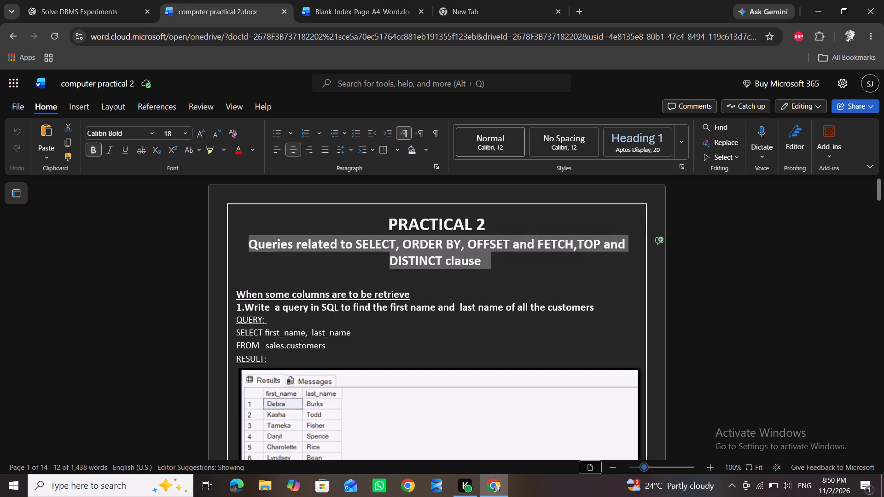
pyautogui.click(511, 289)
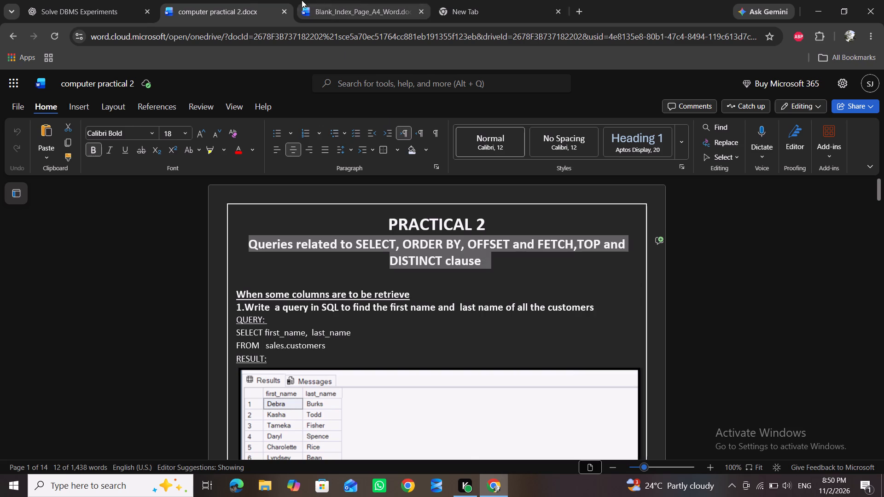
# Paste the copied title as text only into row 2's Practical Name cell in the Blank_Index_Page_A4_Word document.
pyautogui.click(412, 0)
pyautogui.rightClick(347, 217)
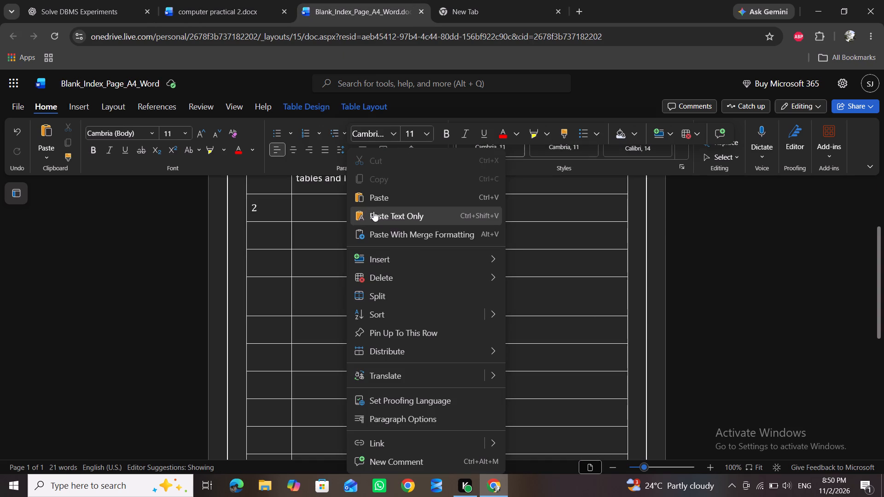
pyautogui.click(390, 214)
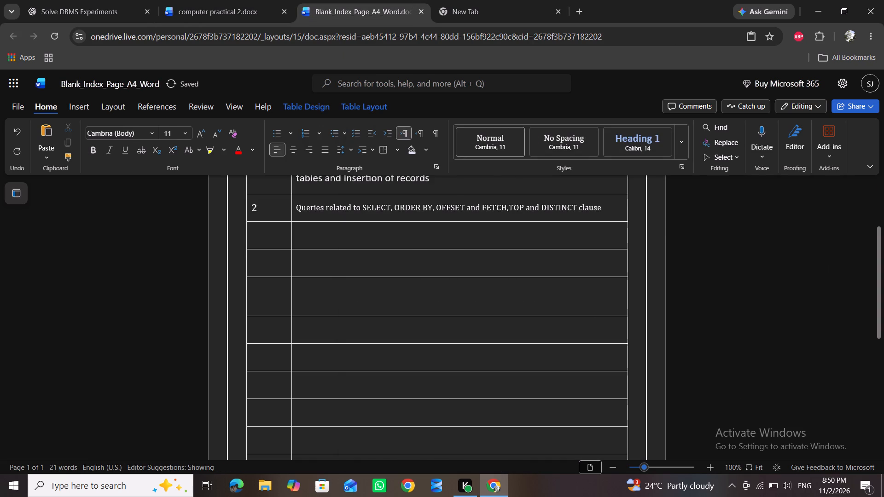
# Change the font of the practical title in row 2 to Calibri (Headings).
pyautogui.scroll(2, 441, 211)
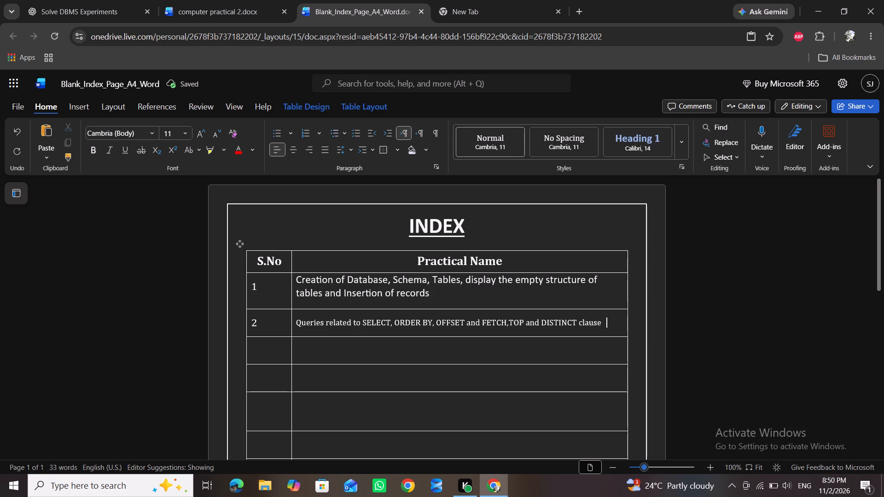
pyautogui.click(503, 283)
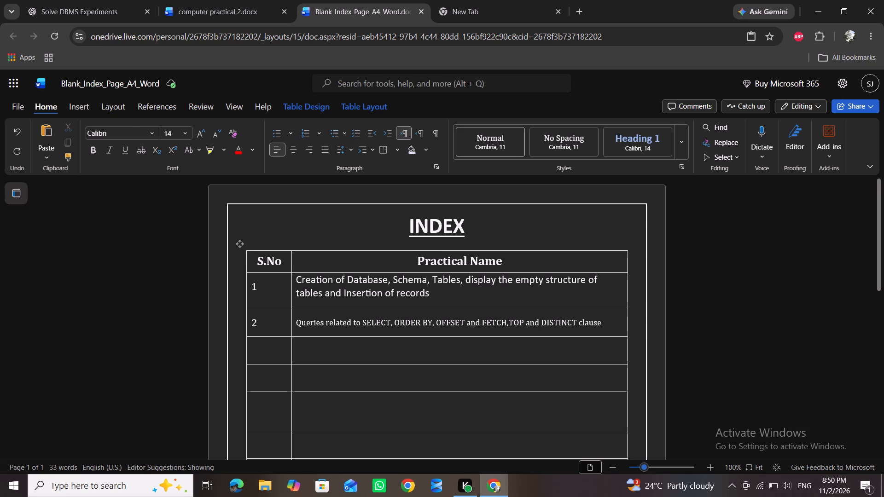
pyautogui.click(525, 323)
pyautogui.moveTo(613, 325); pyautogui.dragTo(305, 319)
pyautogui.moveTo(298, 322); pyautogui.dragTo(297, 323)
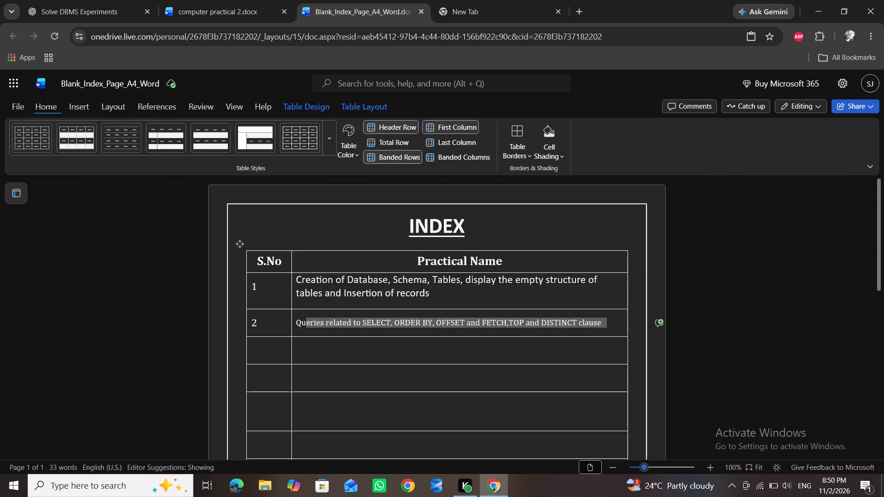
pyautogui.moveTo(297, 323); pyautogui.dragTo(320, 324)
pyautogui.moveTo(293, 325); pyautogui.dragTo(297, 325)
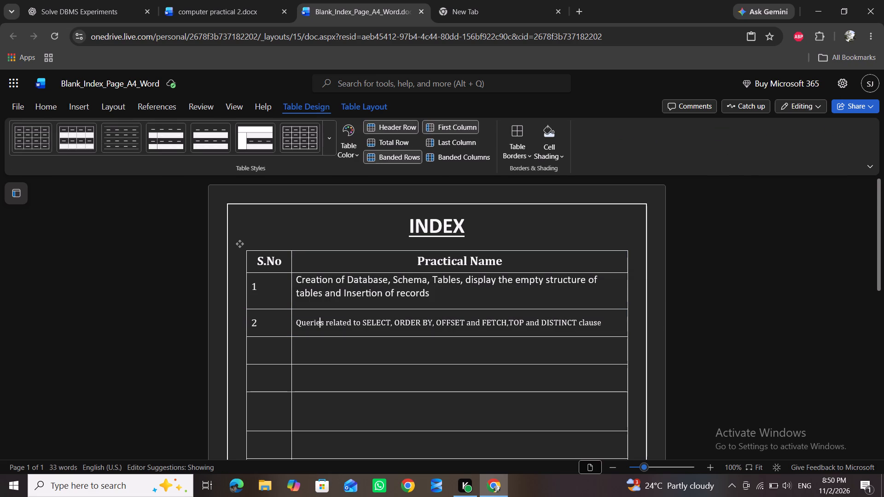
pyautogui.moveTo(297, 325); pyautogui.dragTo(607, 331)
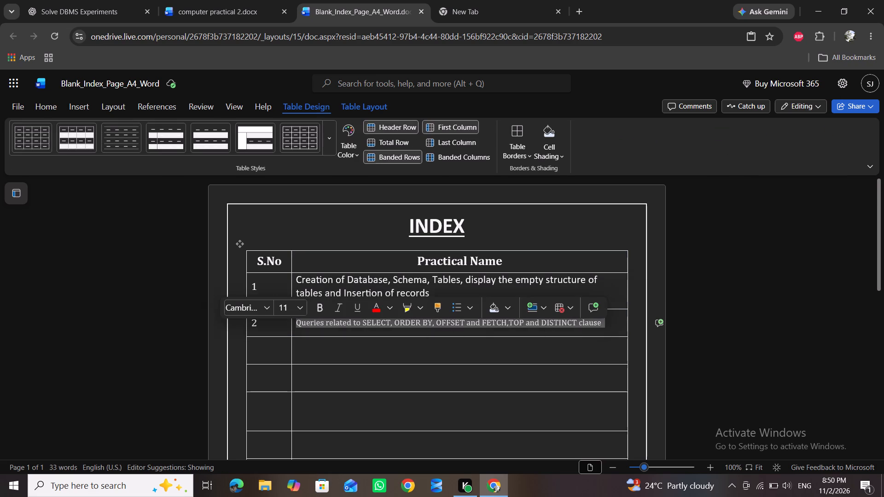
pyautogui.click(271, 311)
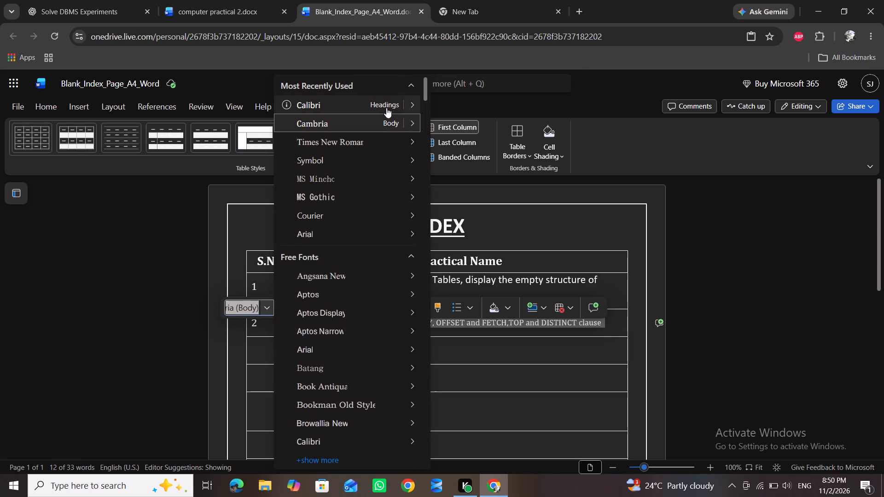
pyautogui.click(387, 108)
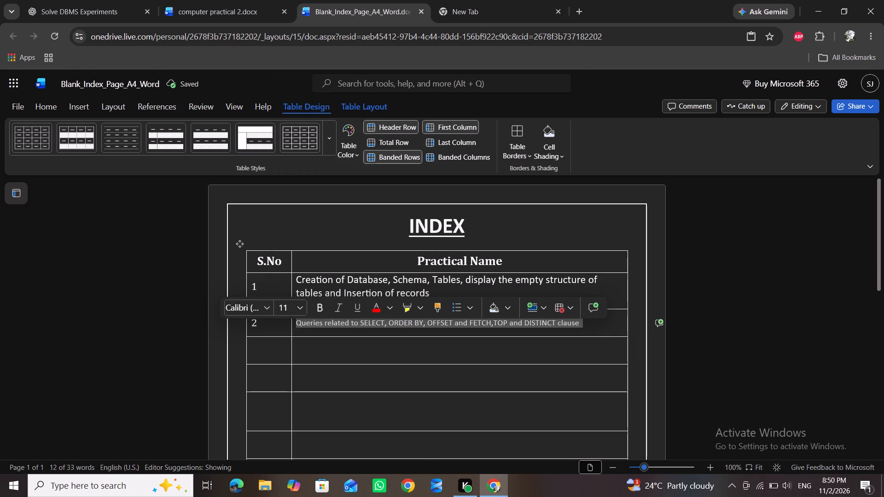
pyautogui.click(361, 356)
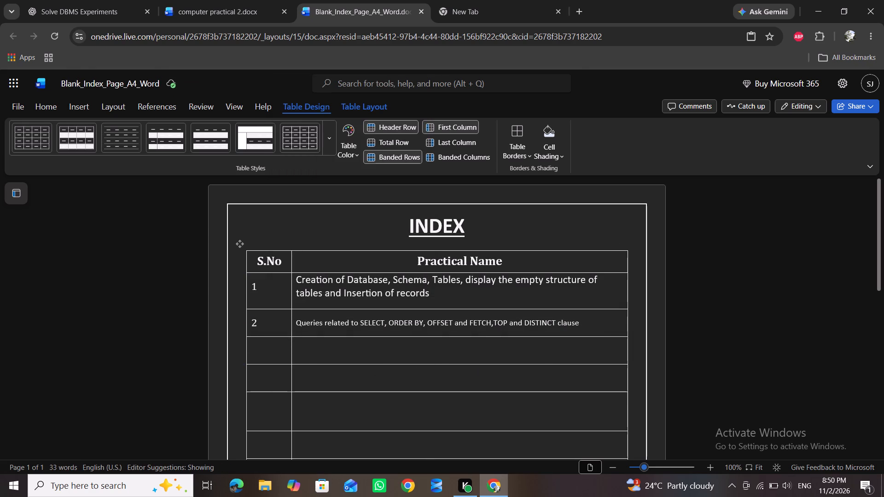
pyautogui.click(362, 280)
pyautogui.click(364, 277)
# Reapply the Calibri (Headings) font to the whole practical title in row 2.
pyautogui.click(43, 108)
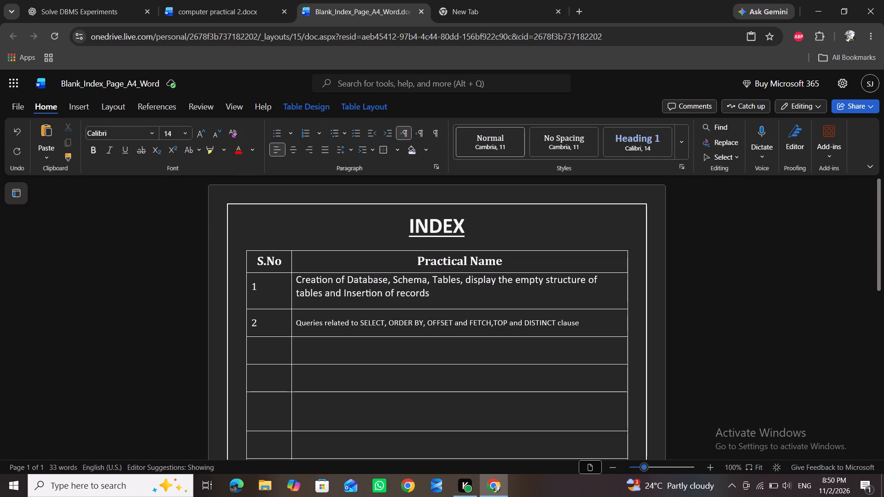
pyautogui.click(306, 327)
pyautogui.moveTo(297, 324); pyautogui.dragTo(568, 336)
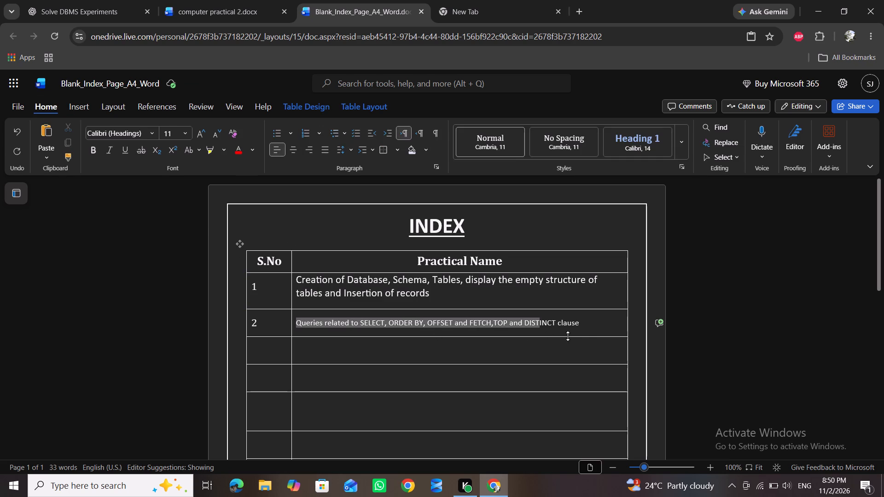
pyautogui.moveTo(568, 336); pyautogui.dragTo(590, 336)
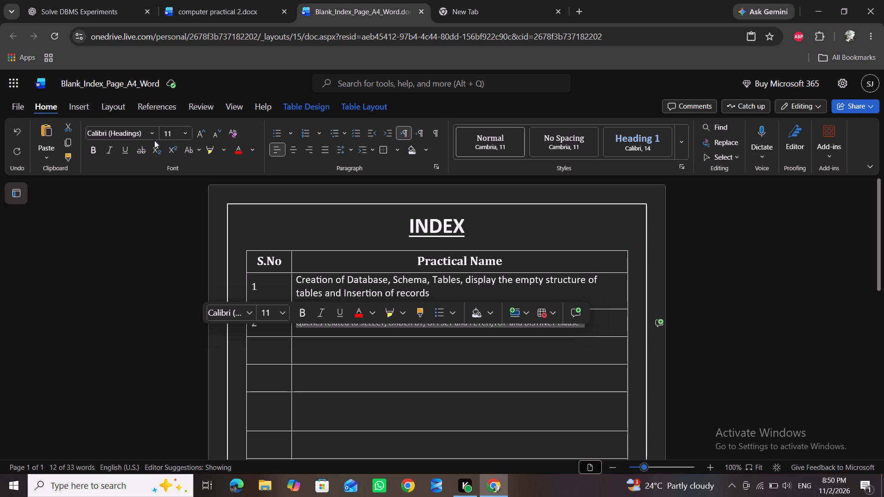
pyautogui.click(153, 139)
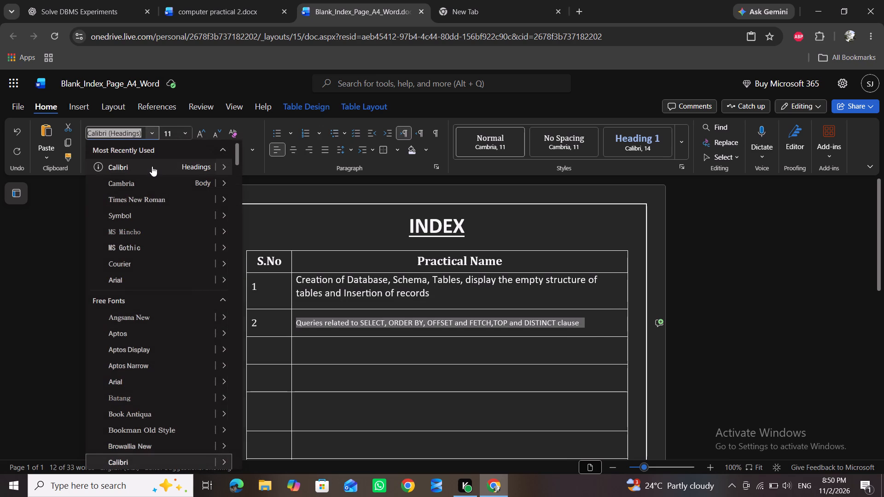
pyautogui.click(186, 167)
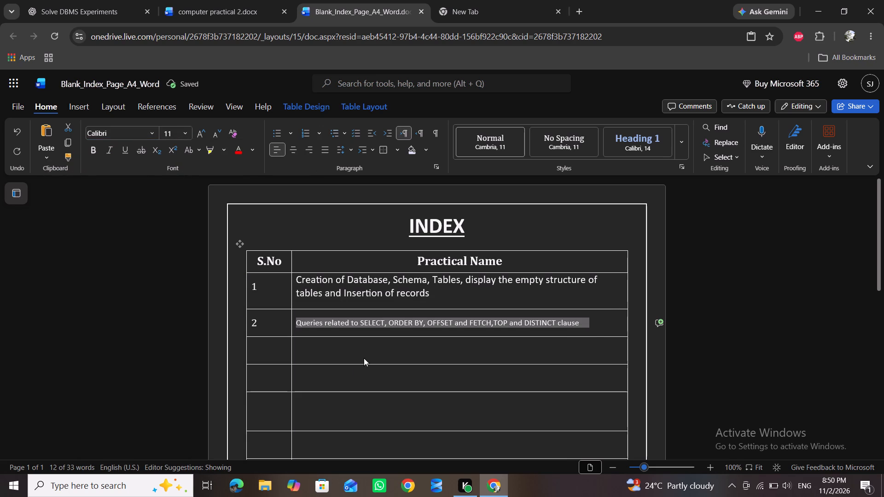
pyautogui.click(367, 327)
pyautogui.click(349, 279)
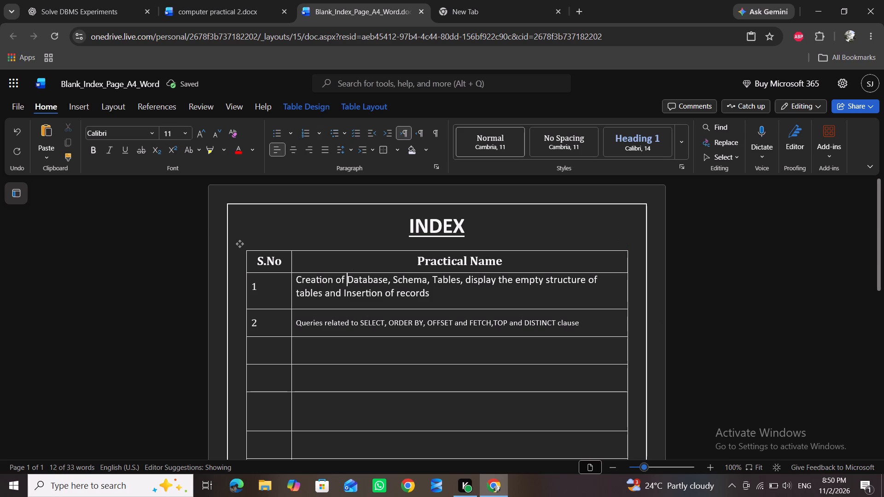
pyautogui.click(328, 328)
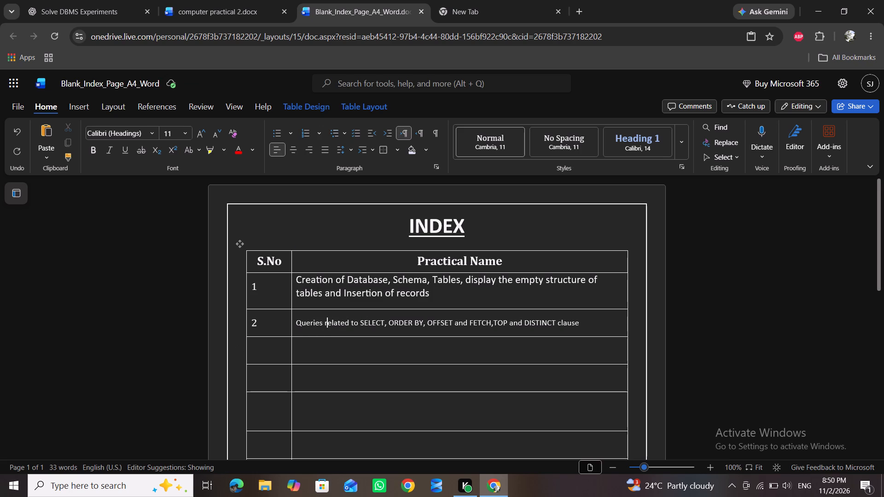
# Set the row 1 practical title and the empty line below it to Calibri, font size 14.
pyautogui.moveTo(299, 279); pyautogui.dragTo(436, 303)
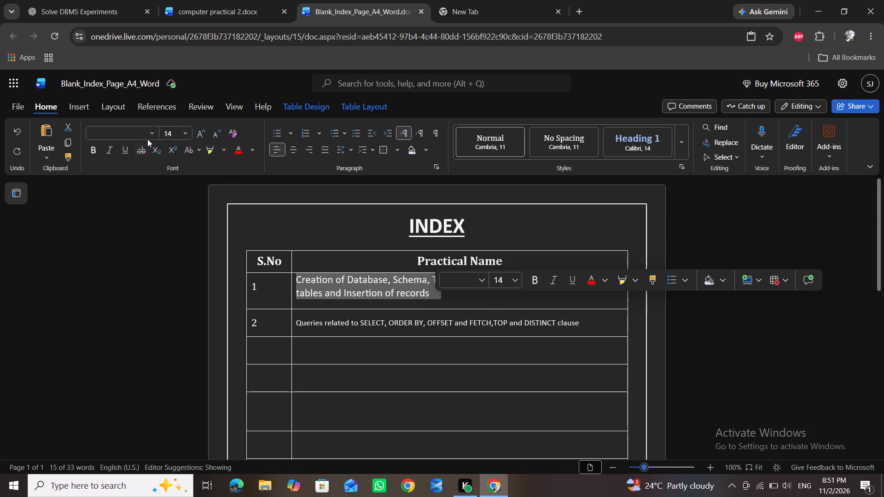
pyautogui.click(147, 139)
pyautogui.click(162, 168)
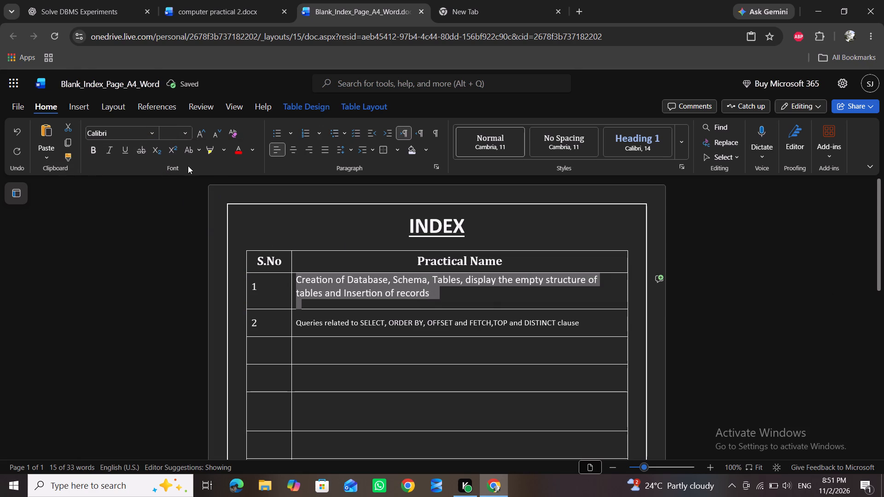
pyautogui.click(183, 134)
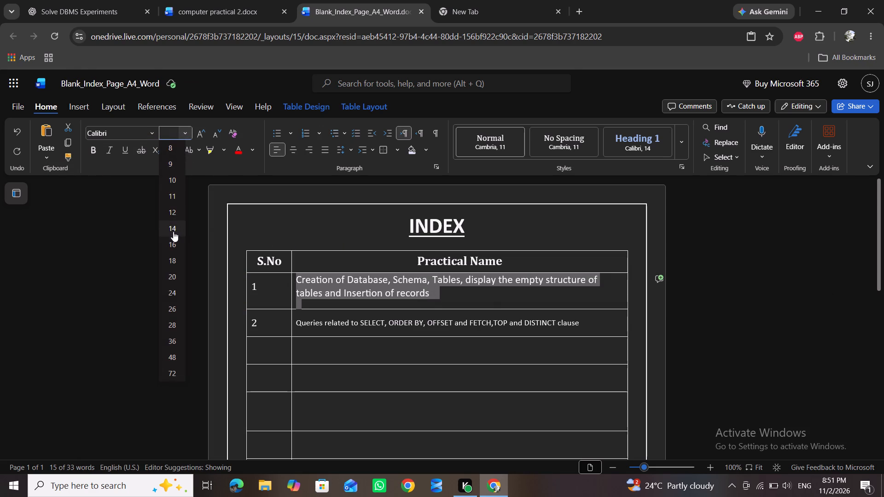
pyautogui.click(173, 233)
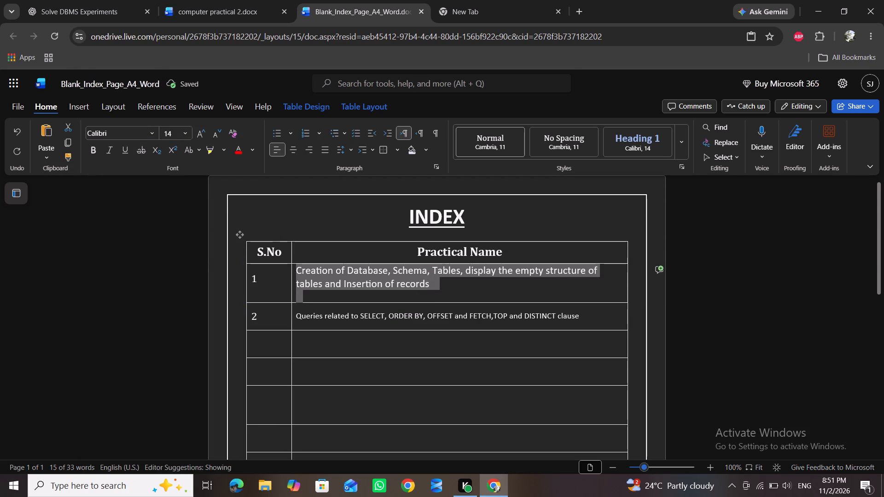
pyautogui.click(336, 277)
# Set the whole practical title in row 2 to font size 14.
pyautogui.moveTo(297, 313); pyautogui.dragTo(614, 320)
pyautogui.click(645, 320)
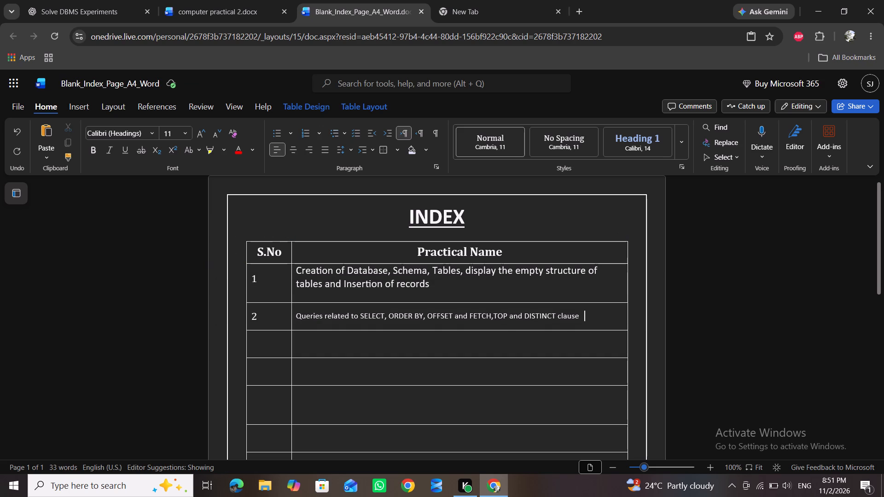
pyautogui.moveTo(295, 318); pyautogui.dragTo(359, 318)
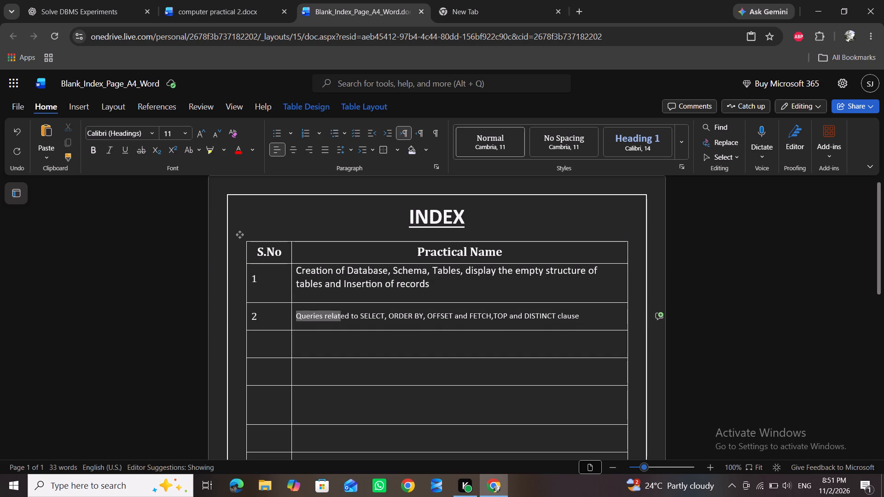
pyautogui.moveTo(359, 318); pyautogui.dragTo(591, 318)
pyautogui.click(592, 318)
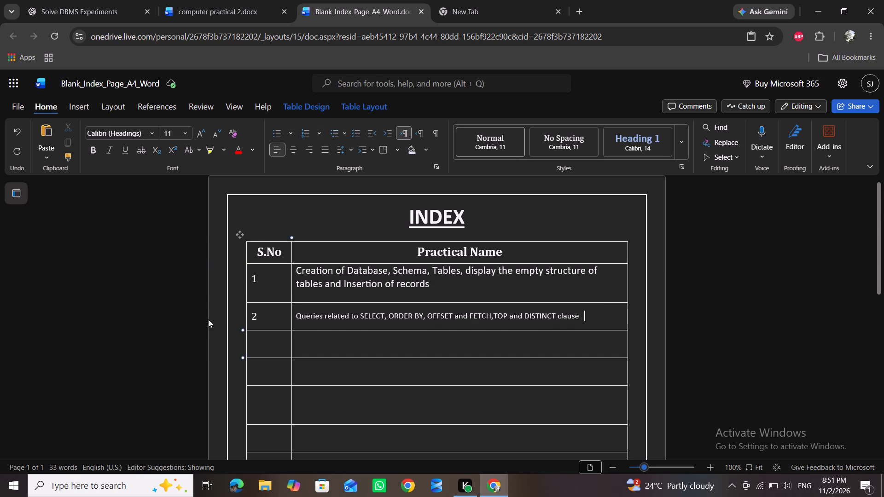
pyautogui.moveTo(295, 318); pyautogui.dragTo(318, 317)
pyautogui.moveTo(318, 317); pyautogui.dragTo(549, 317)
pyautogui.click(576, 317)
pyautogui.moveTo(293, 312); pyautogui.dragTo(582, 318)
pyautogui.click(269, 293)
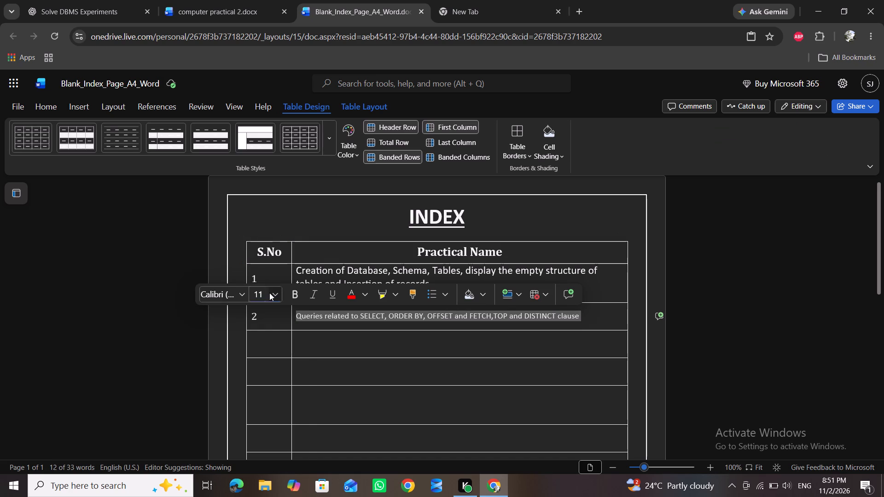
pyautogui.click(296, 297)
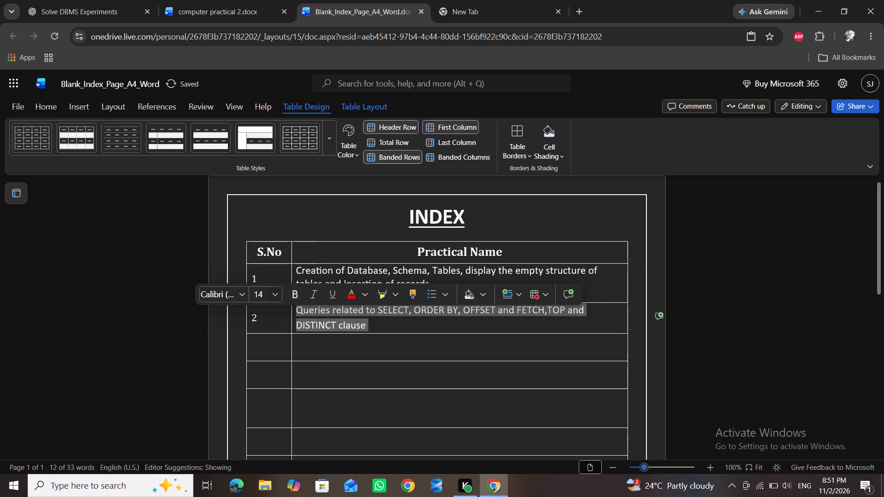
# Set the row 2 practical title to Calibri, font size 12.
pyautogui.click(237, 297)
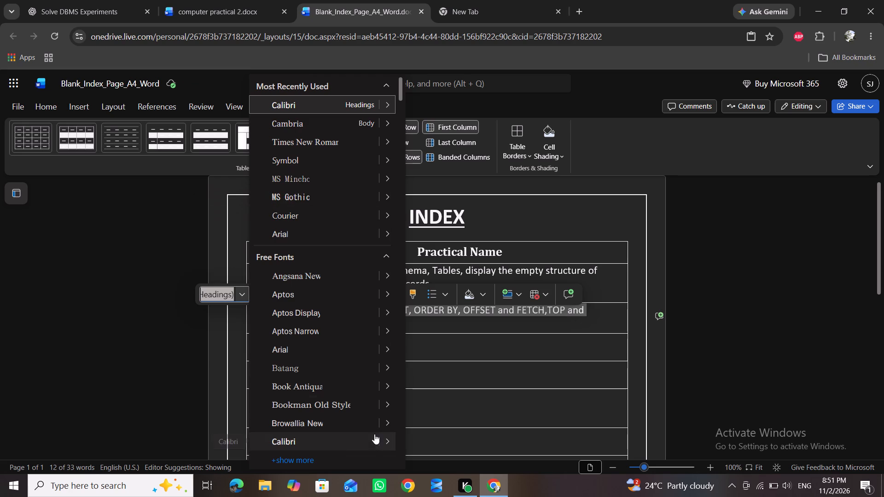
pyautogui.click(331, 439)
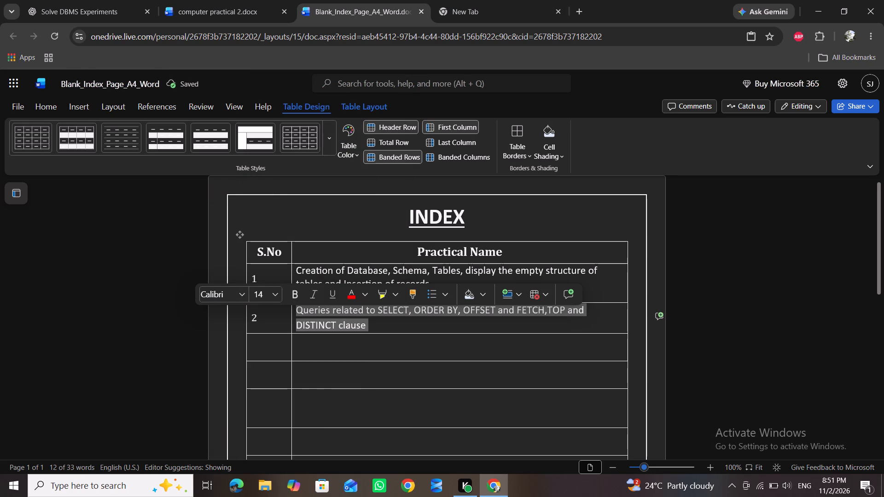
pyautogui.click(273, 298)
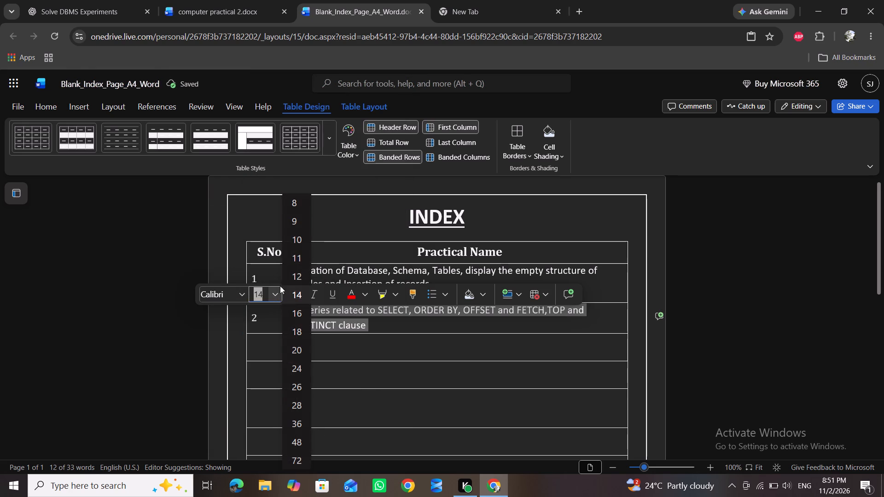
pyautogui.click(305, 276)
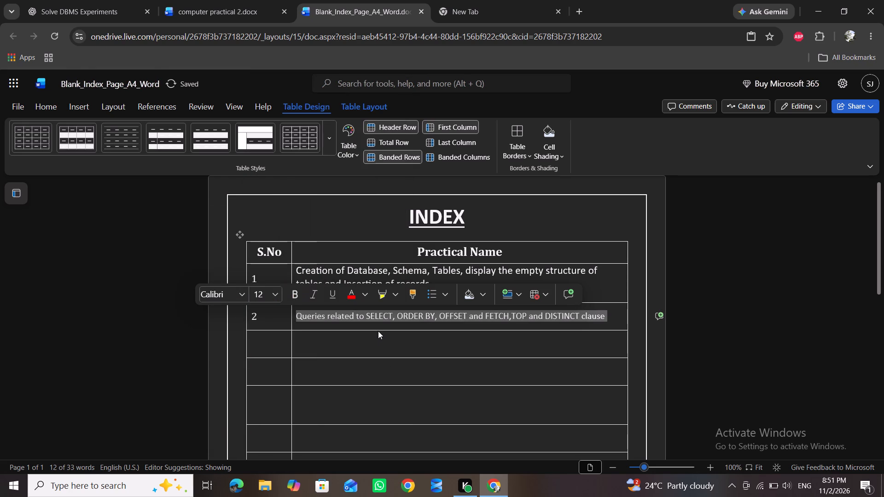
pyautogui.click(343, 324)
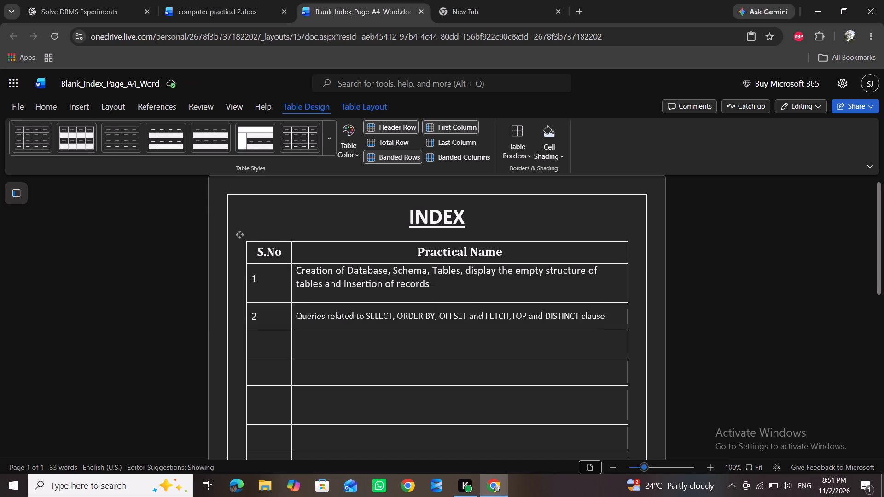
# Set the row 1 practical title and the empty line below it to Calibri, font size 12.
pyautogui.moveTo(292, 268); pyautogui.dragTo(428, 291)
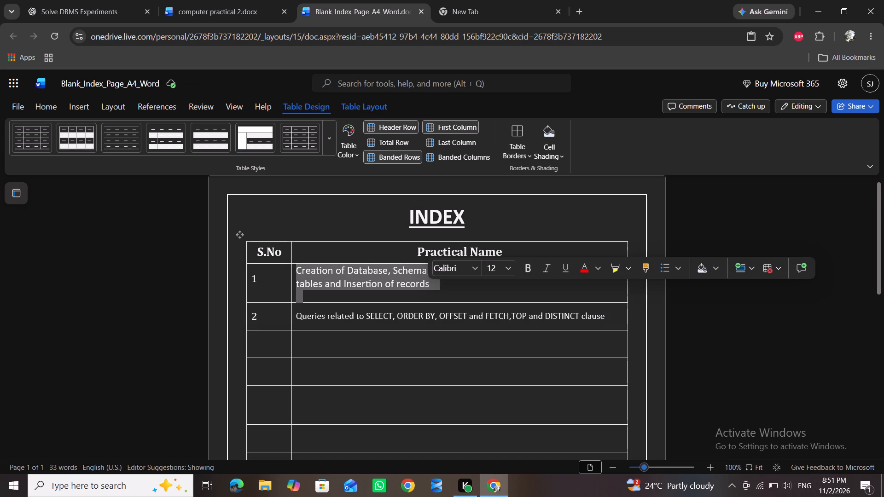
pyautogui.click(477, 273)
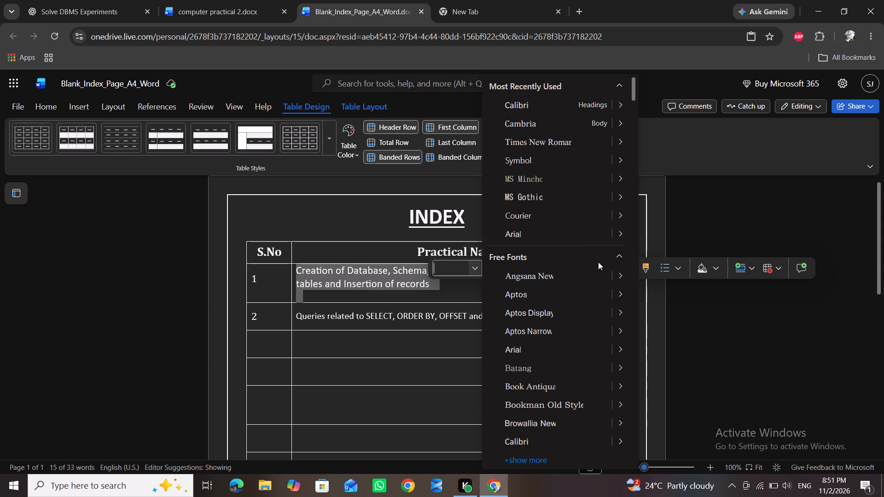
pyautogui.click(590, 439)
pyautogui.click(506, 267)
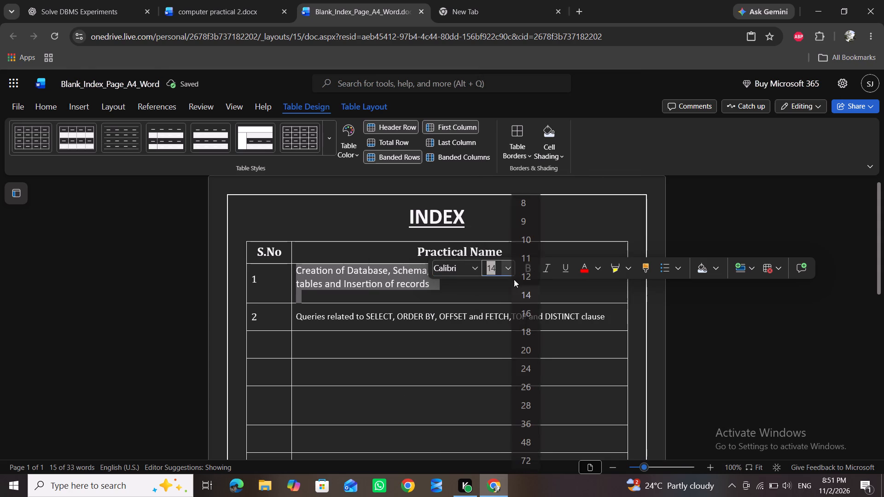
pyautogui.click(529, 280)
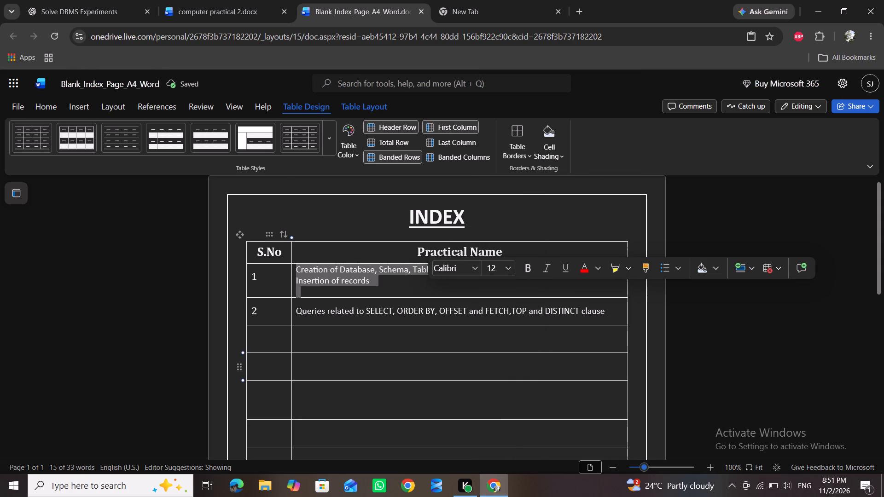
pyautogui.click(265, 341)
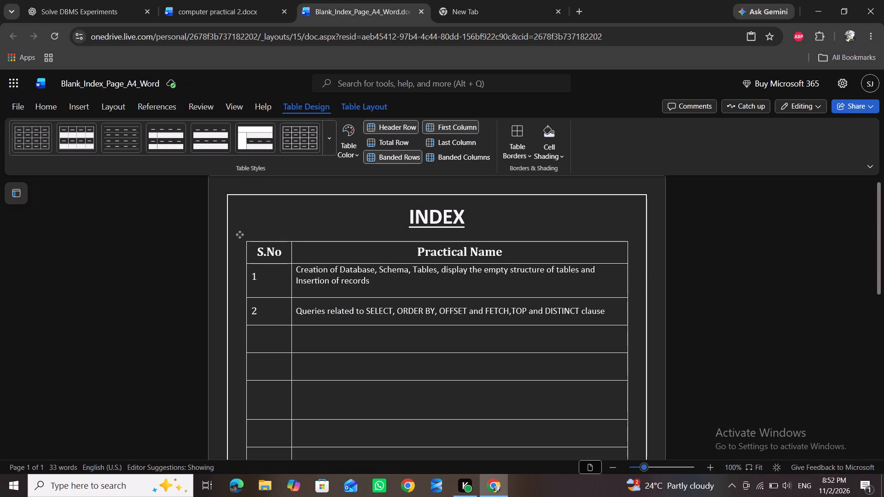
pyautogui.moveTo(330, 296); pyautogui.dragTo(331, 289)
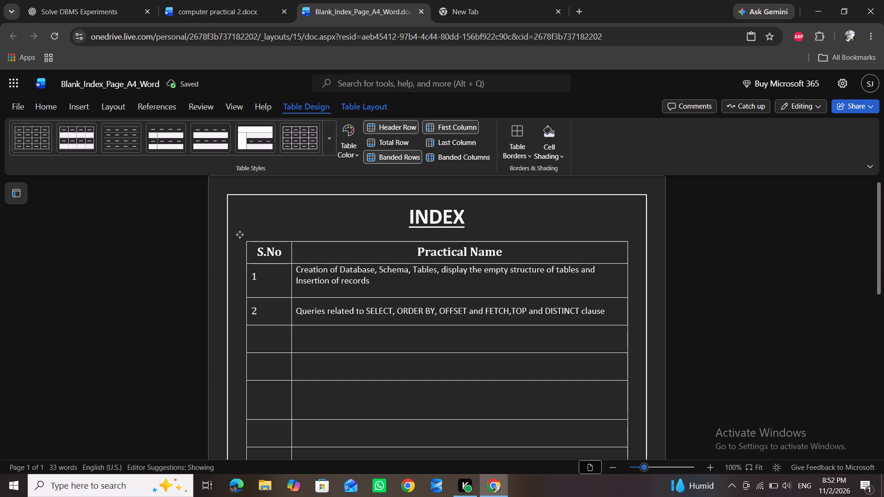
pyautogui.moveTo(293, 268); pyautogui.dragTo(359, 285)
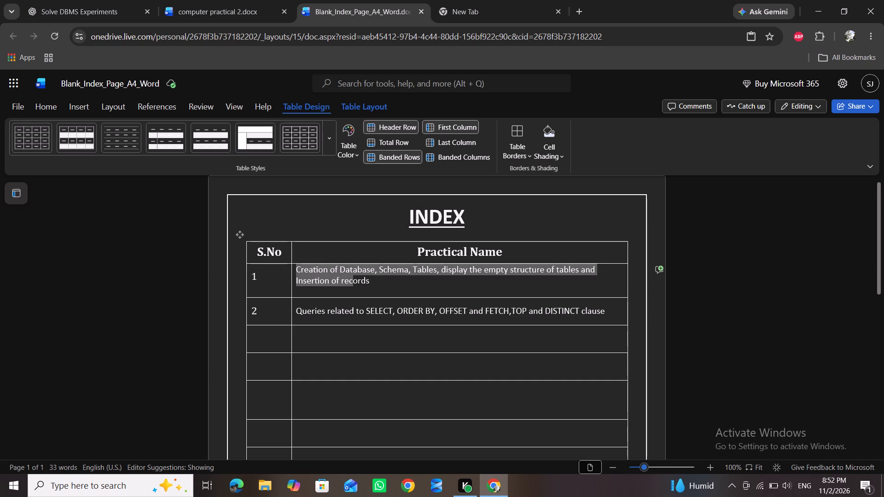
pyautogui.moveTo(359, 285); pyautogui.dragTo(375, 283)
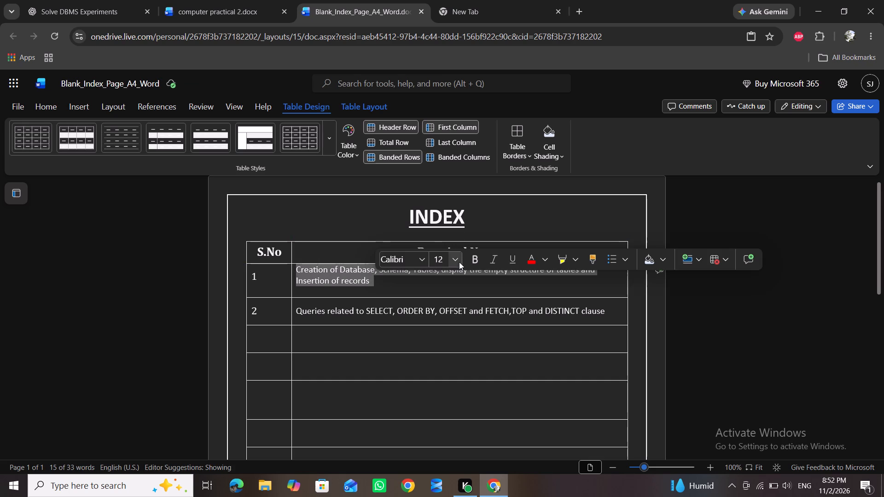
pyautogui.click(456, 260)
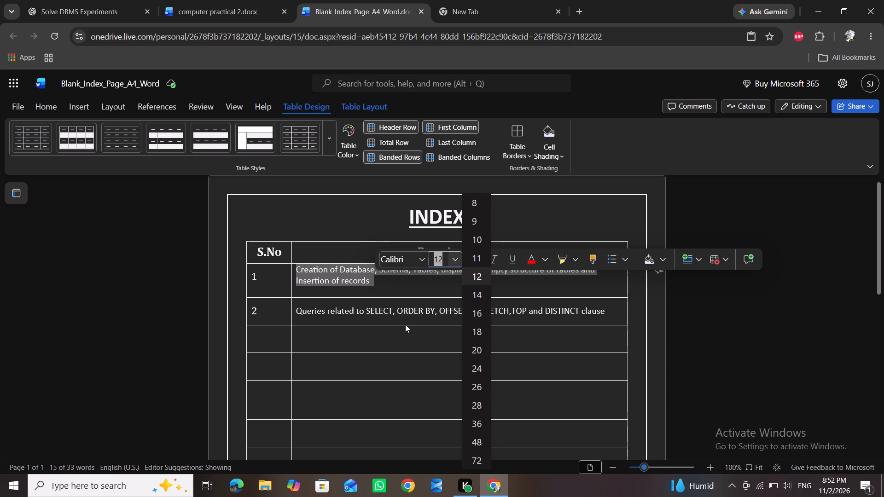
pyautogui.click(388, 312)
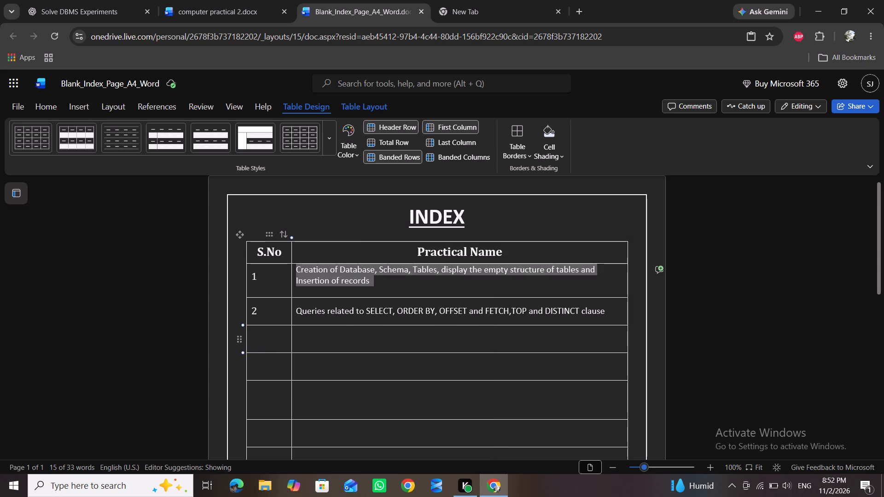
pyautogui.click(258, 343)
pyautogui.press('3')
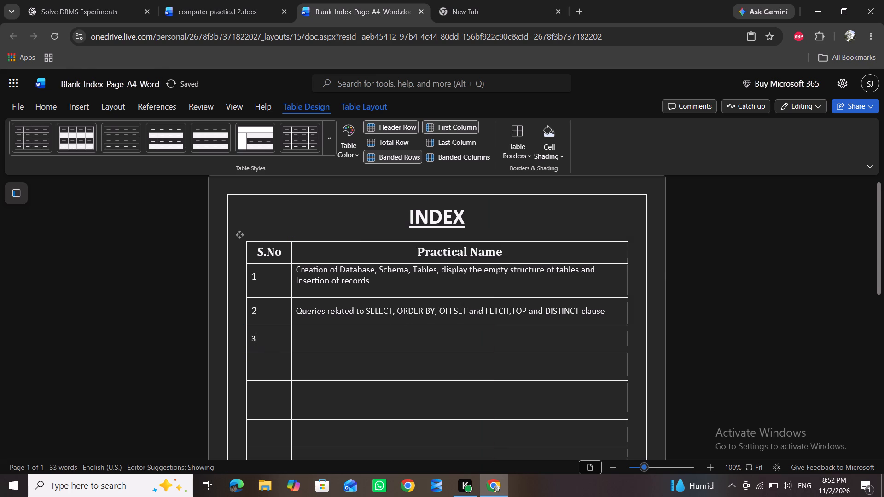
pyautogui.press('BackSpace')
# Enter serial number 3 in the third row's S.No cell at font size 14, matching the serial numbers above.
pyautogui.moveTo(41, 112); pyautogui.dragTo(43, 108)
pyautogui.click(256, 304)
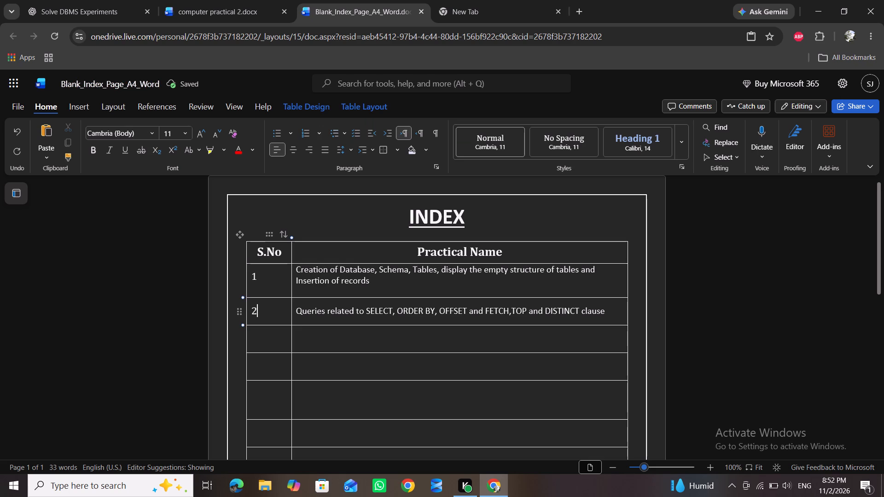
pyautogui.click(253, 338)
pyautogui.click(187, 129)
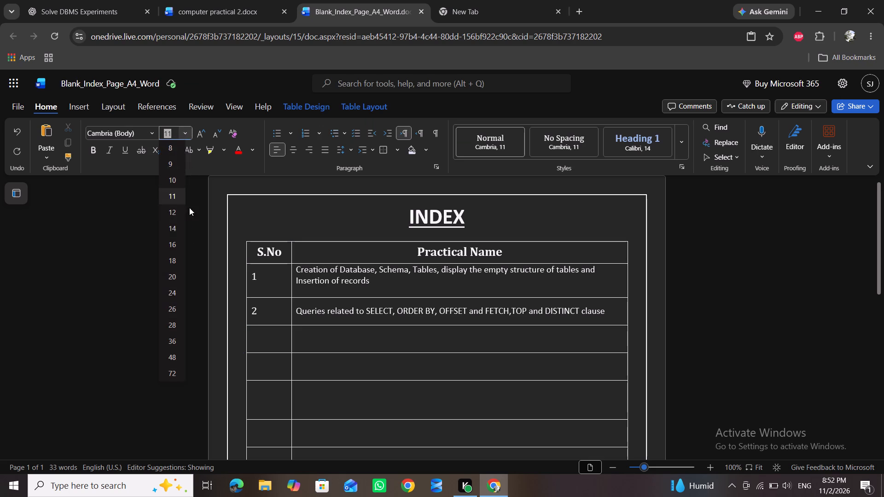
pyautogui.click(175, 228)
pyautogui.press('3')
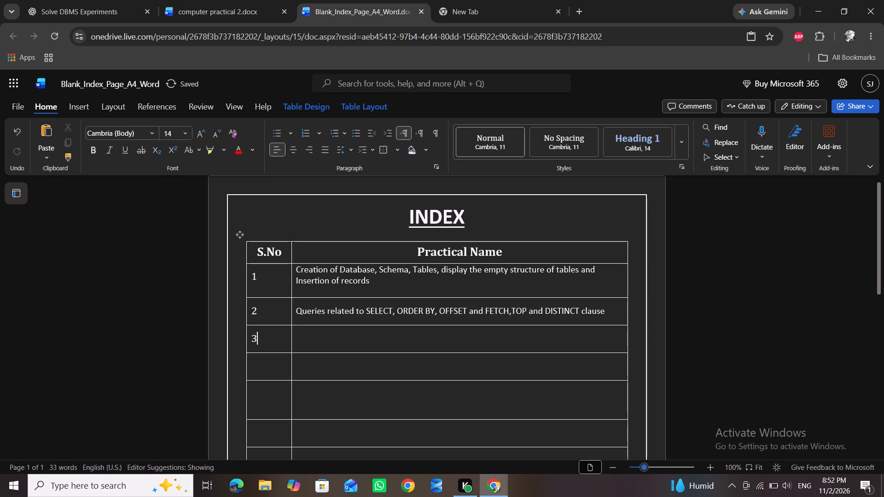
pyautogui.click(262, 313)
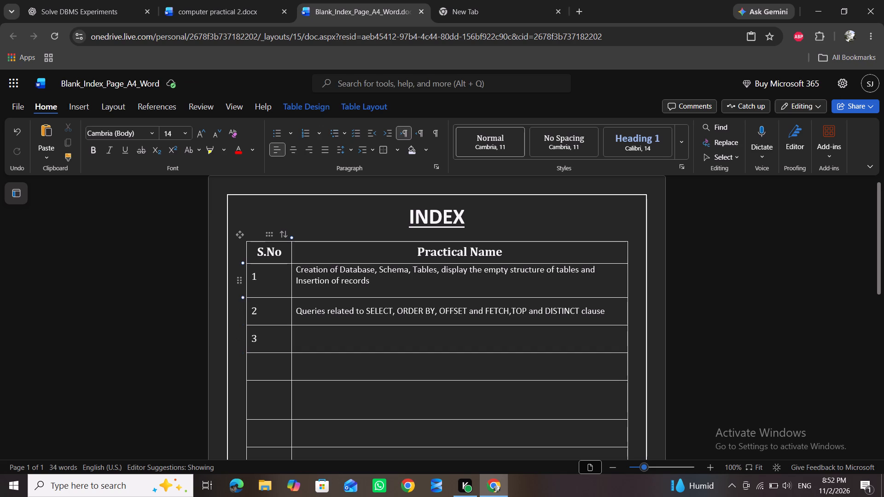
pyautogui.click(259, 279)
# Return from the computer practical 2 document to the recent files list and open the Practical 3 document.
pyautogui.click(331, 335)
pyautogui.click(170, 3)
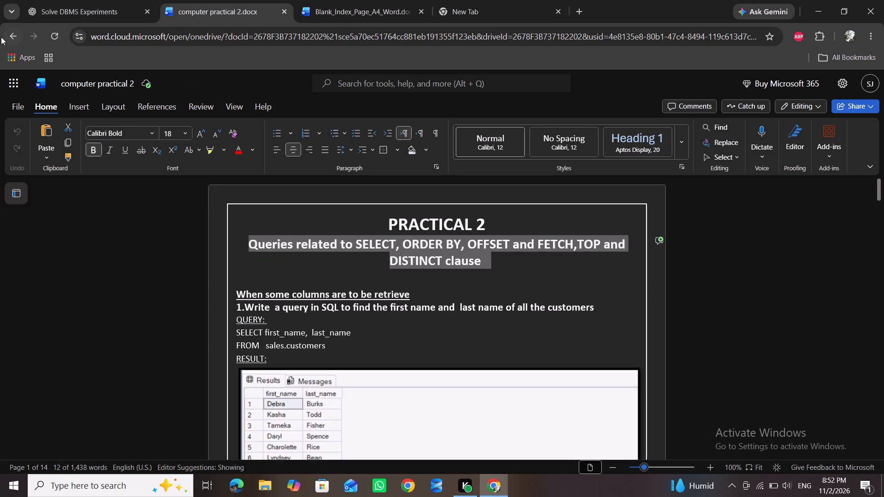
pyautogui.click(5, 37)
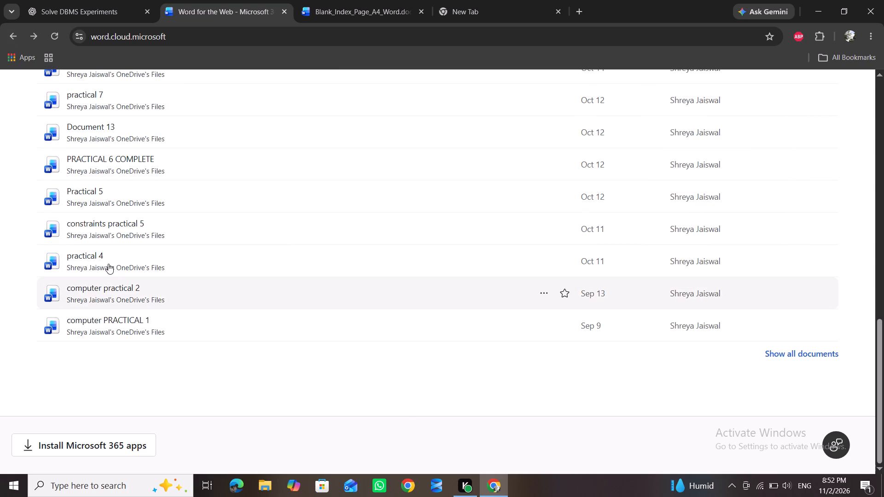
pyautogui.scroll(3, 106, 266)
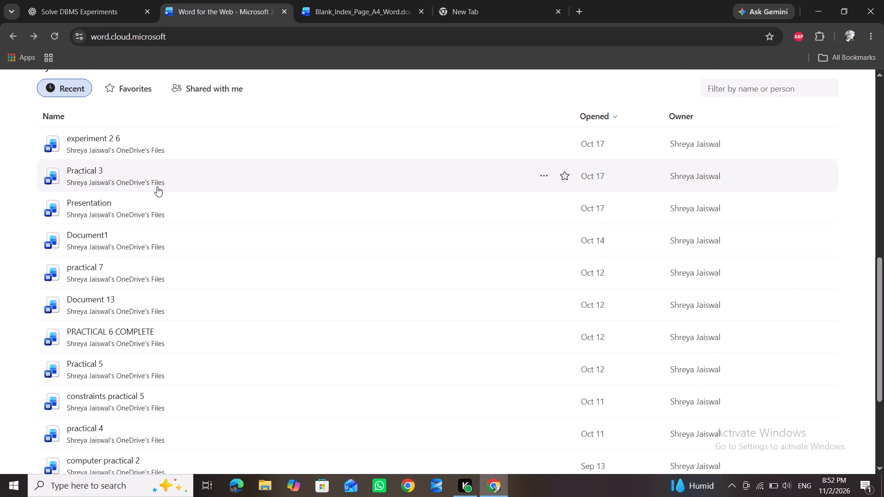
pyautogui.doubleClick(166, 182)
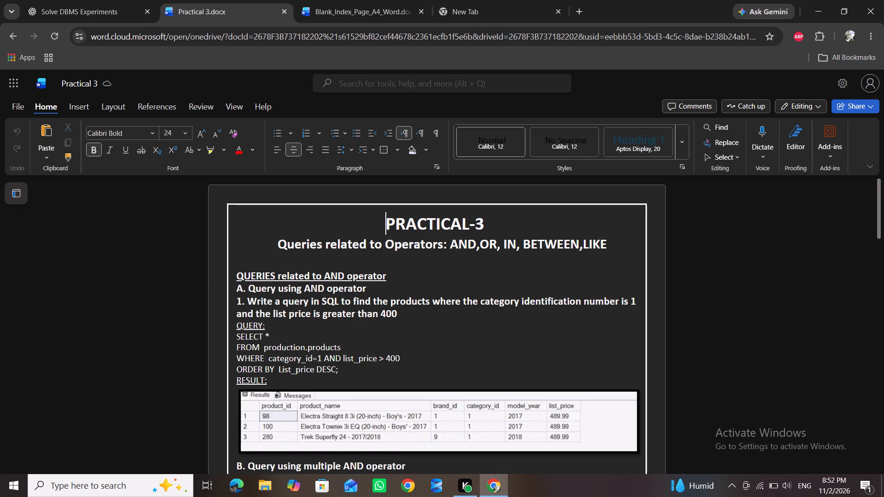
# Copy the title "Queries related to Operators: AND,OR, IN, BETWEEN,LIKE" from Practical 3 and paste it as text only into row 3's Practical Name cell.
pyautogui.click(273, 243)
pyautogui.moveTo(273, 243); pyautogui.dragTo(591, 283)
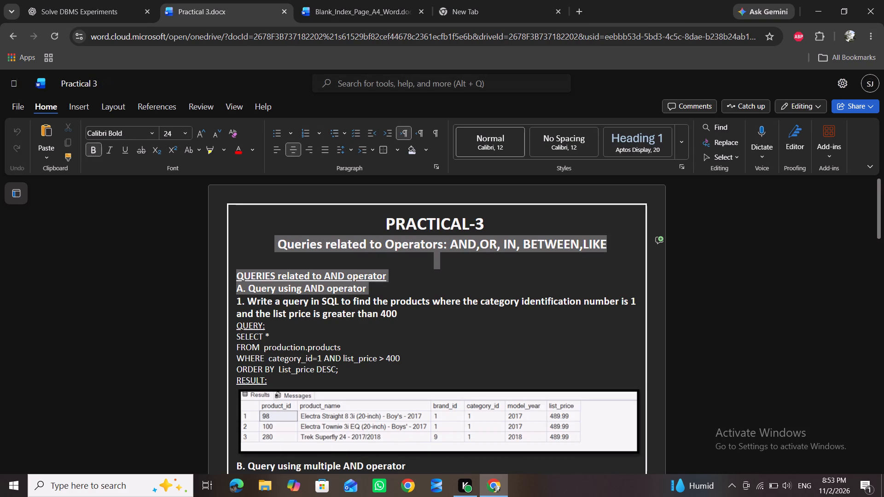
pyautogui.click(594, 248)
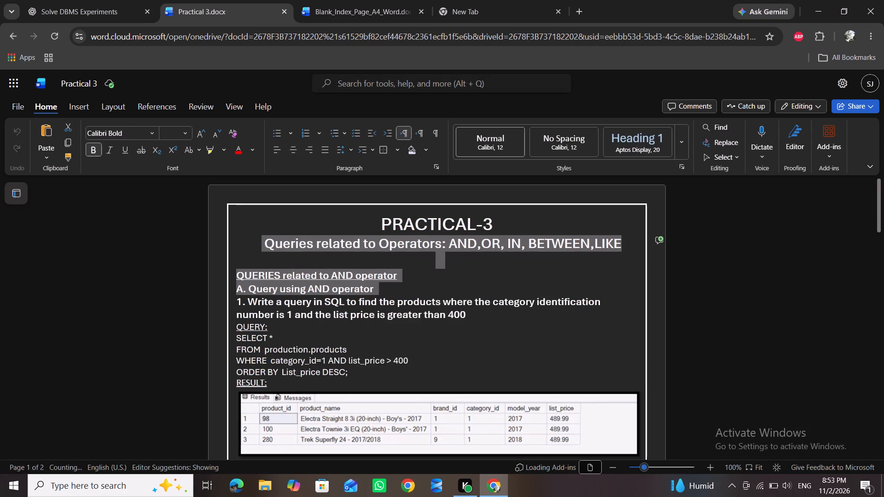
pyautogui.hotkey('ctrl', 'z')
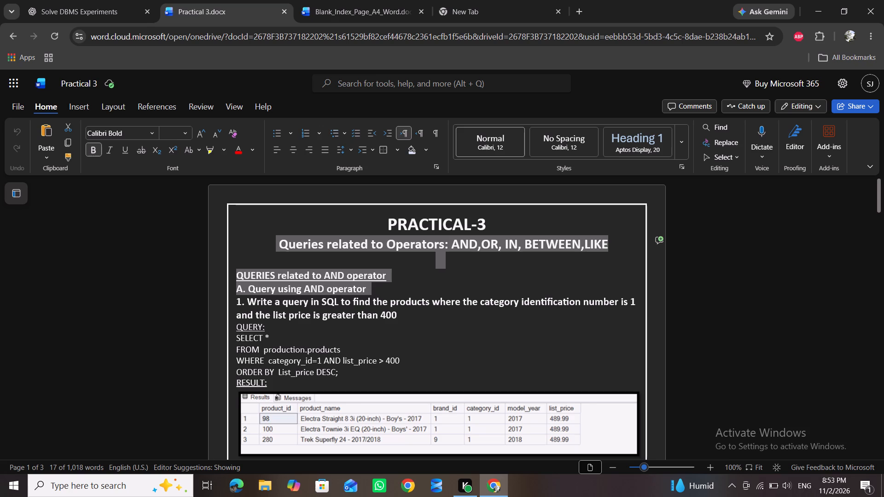
pyautogui.click(274, 239)
pyautogui.moveTo(274, 239); pyautogui.dragTo(494, 257)
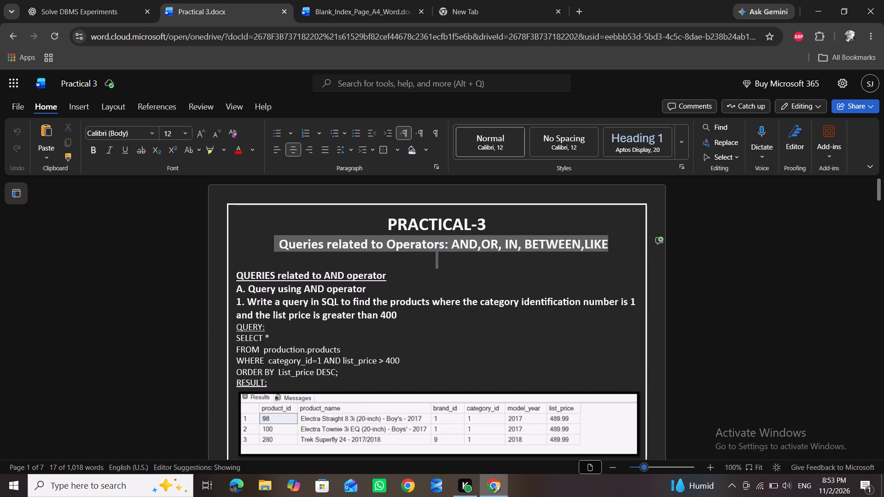
pyautogui.moveTo(494, 257); pyautogui.dragTo(613, 240)
pyautogui.rightClick(531, 248)
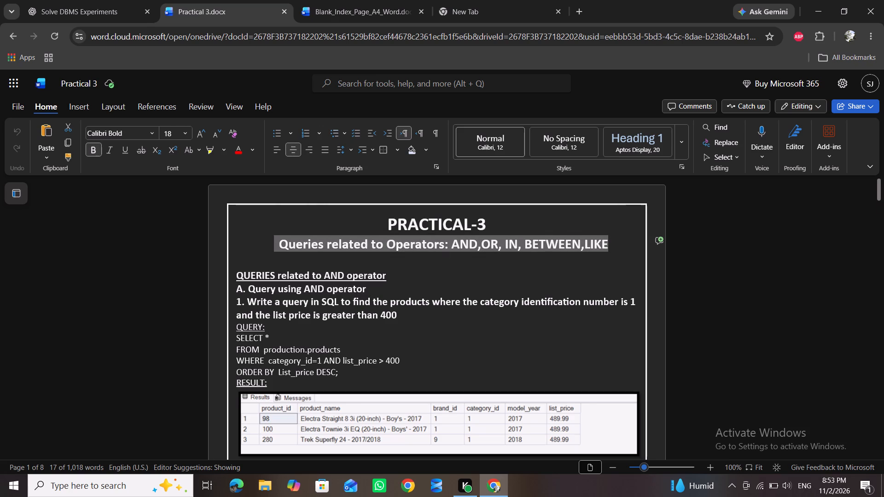
pyautogui.click(563, 282)
pyautogui.click(352, 0)
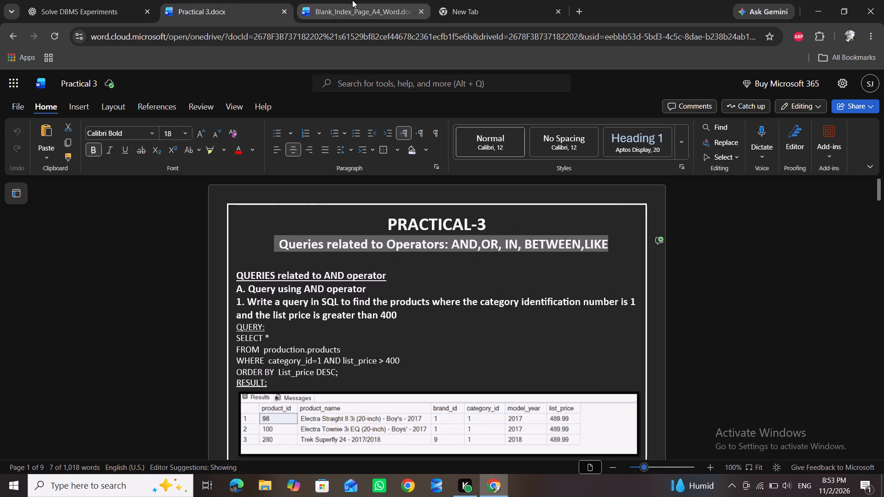
pyautogui.rightClick(307, 345)
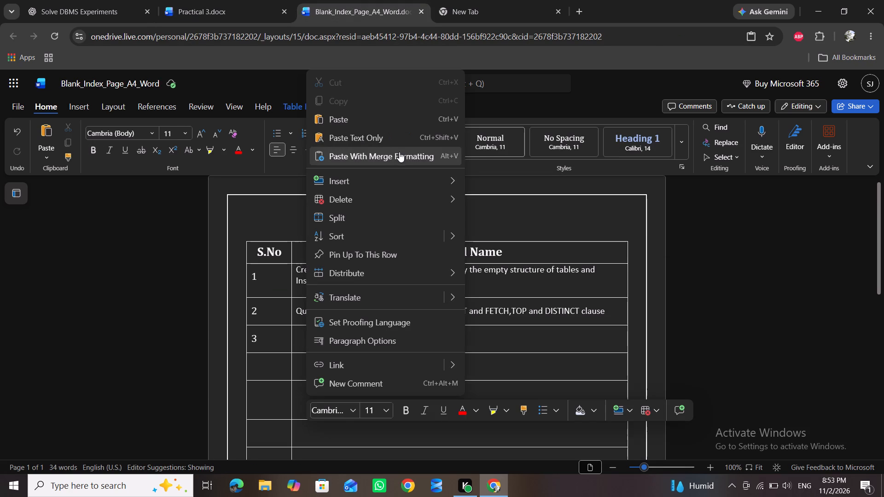
pyautogui.click(399, 133)
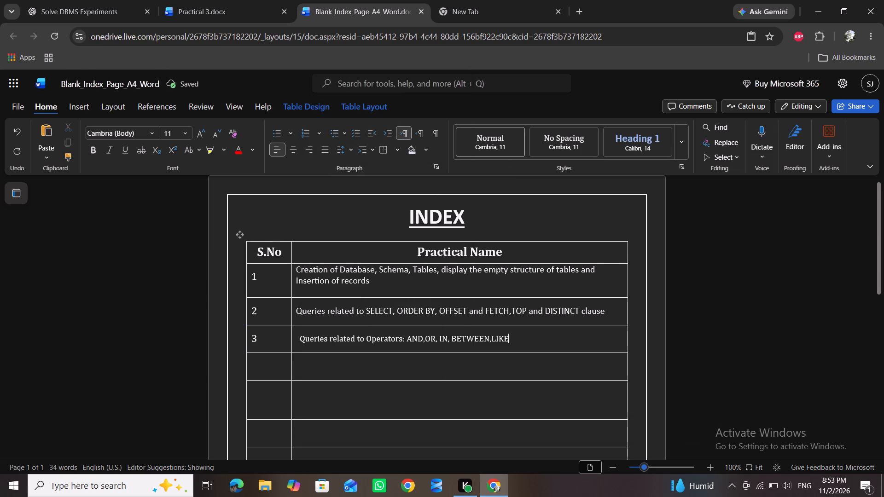
# Set the row 3 practical title to Calibri, font size 12, matching the titles above it.
pyautogui.moveTo(298, 337); pyautogui.dragTo(415, 335)
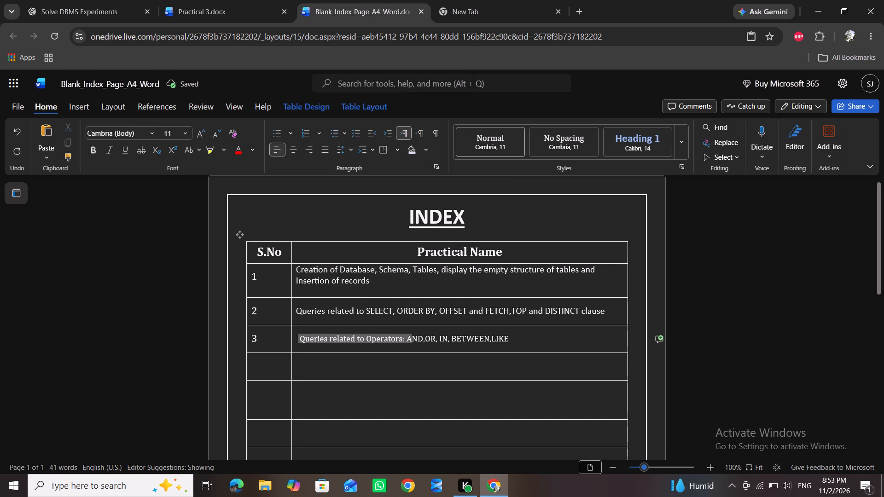
pyautogui.moveTo(415, 335); pyautogui.dragTo(525, 352)
pyautogui.moveTo(529, 342); pyautogui.dragTo(533, 335)
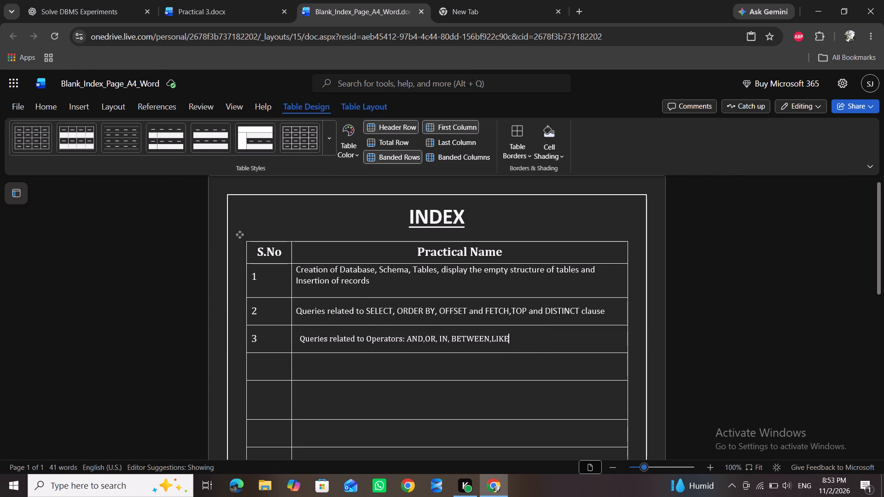
pyautogui.click(310, 314)
pyautogui.click(53, 110)
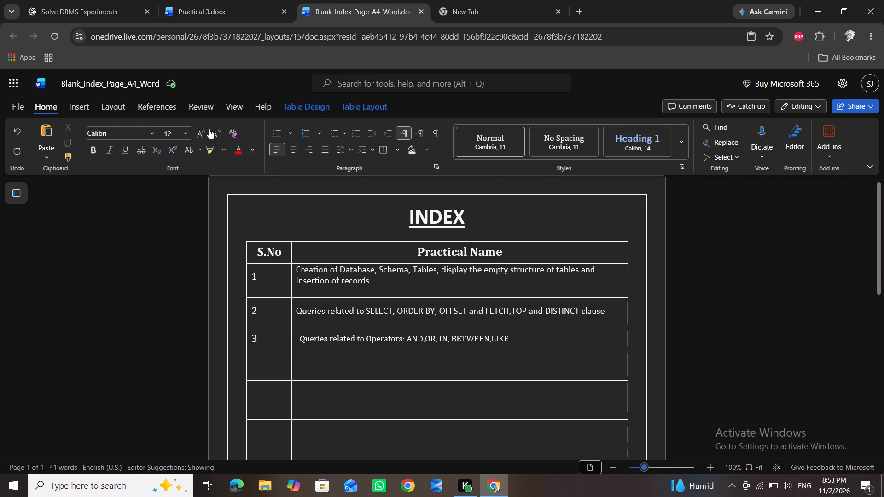
pyautogui.moveTo(296, 339); pyautogui.dragTo(306, 338)
pyautogui.moveTo(306, 338); pyautogui.dragTo(539, 341)
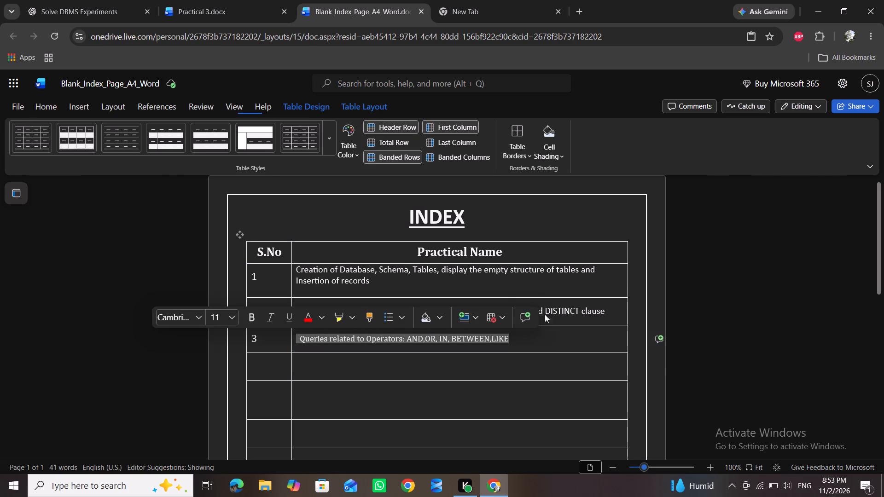
pyautogui.click(203, 314)
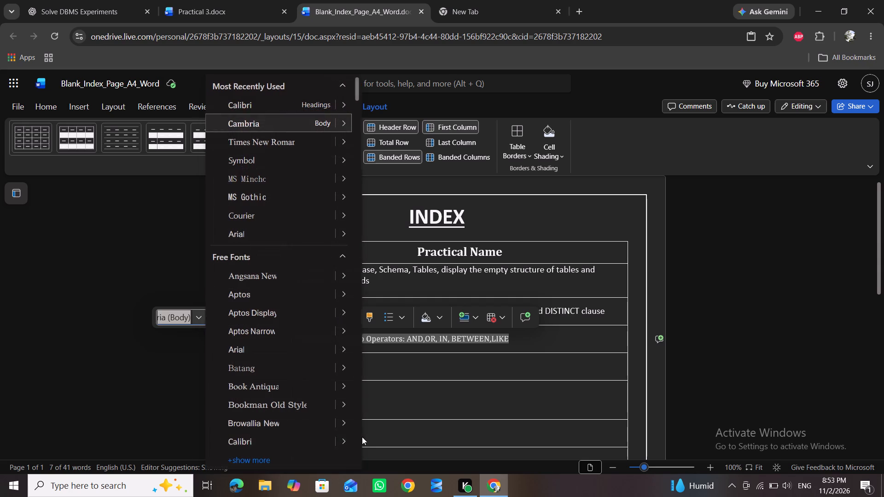
pyautogui.click(292, 435)
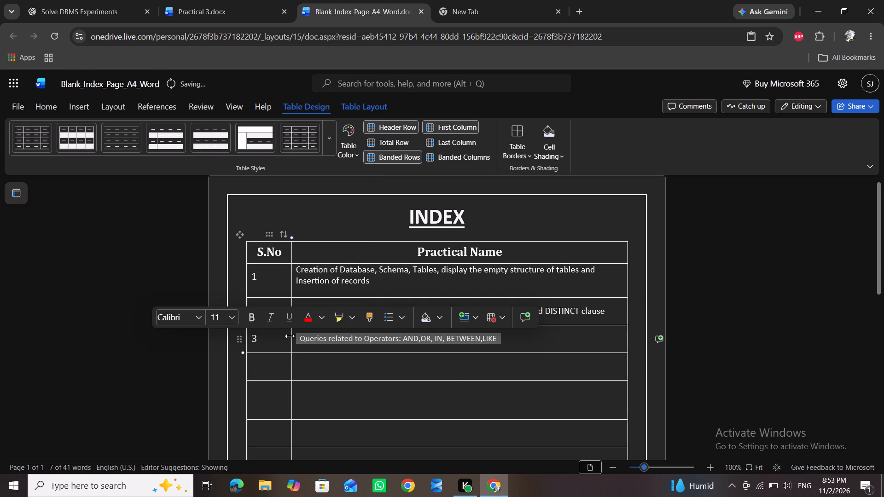
pyautogui.click(228, 323)
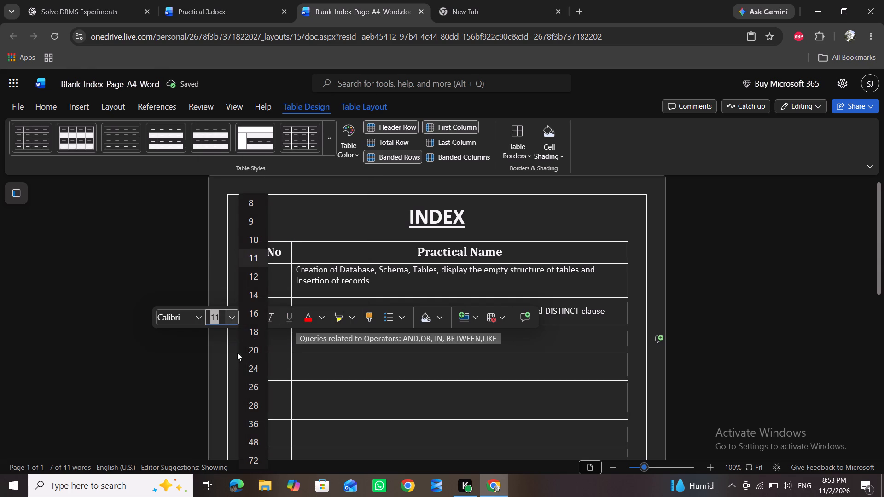
pyautogui.click(258, 275)
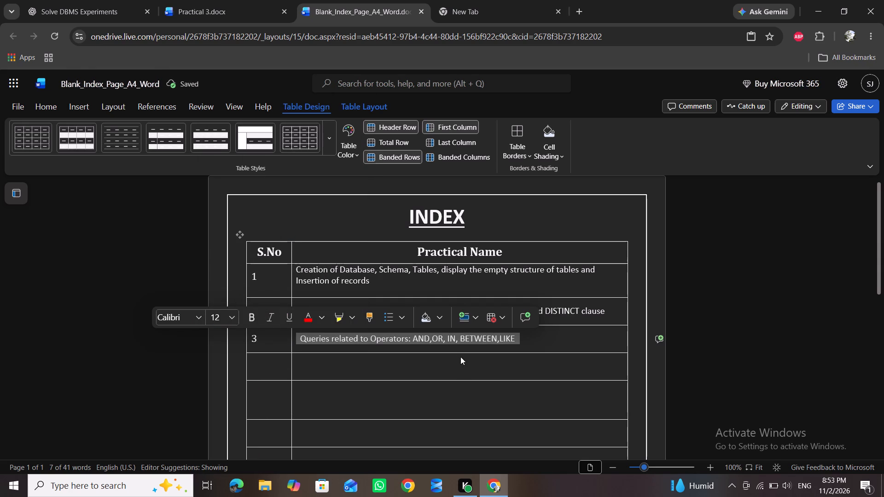
pyautogui.click(462, 358)
# Enter serial number 4 in the fourth row's S.No cell at font size 14.
pyautogui.click(261, 369)
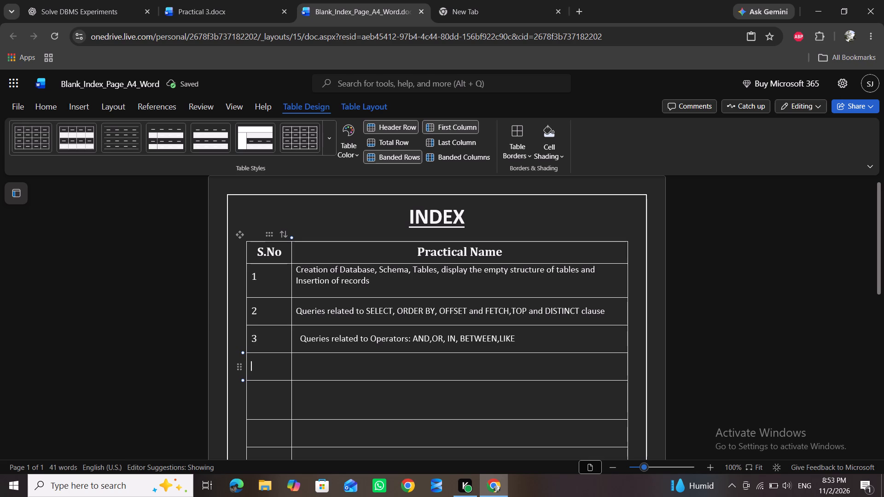
pyautogui.press('4')
pyautogui.press('BackSpace')
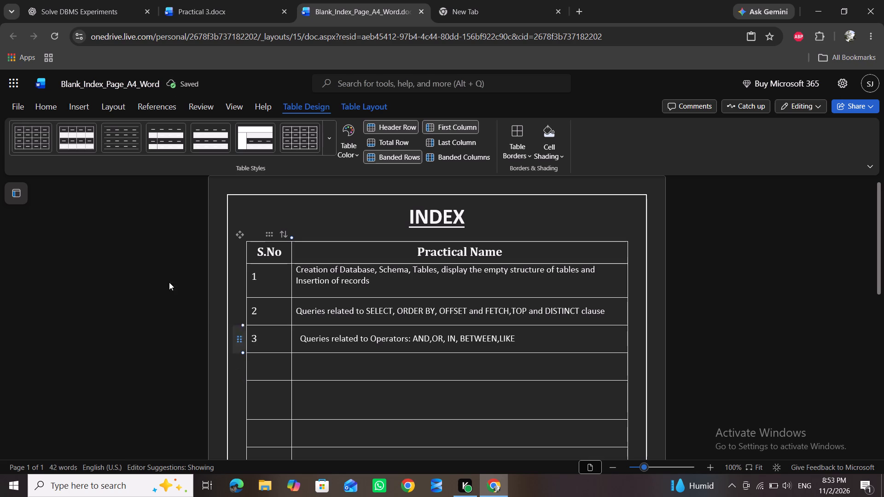
pyautogui.click(45, 113)
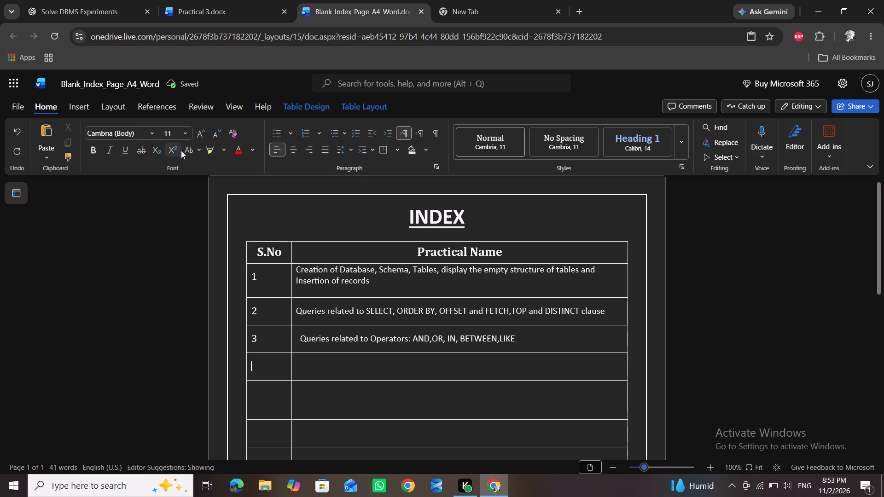
pyautogui.click(190, 136)
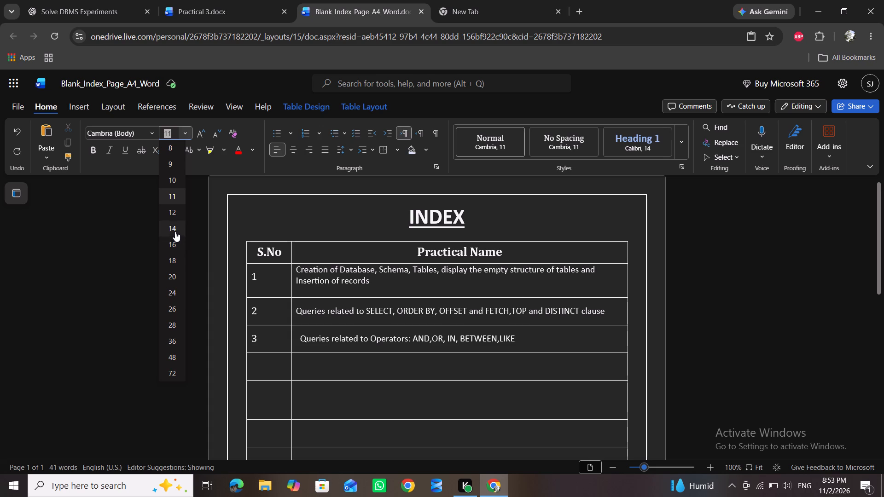
pyautogui.click(175, 230)
pyautogui.press('3')
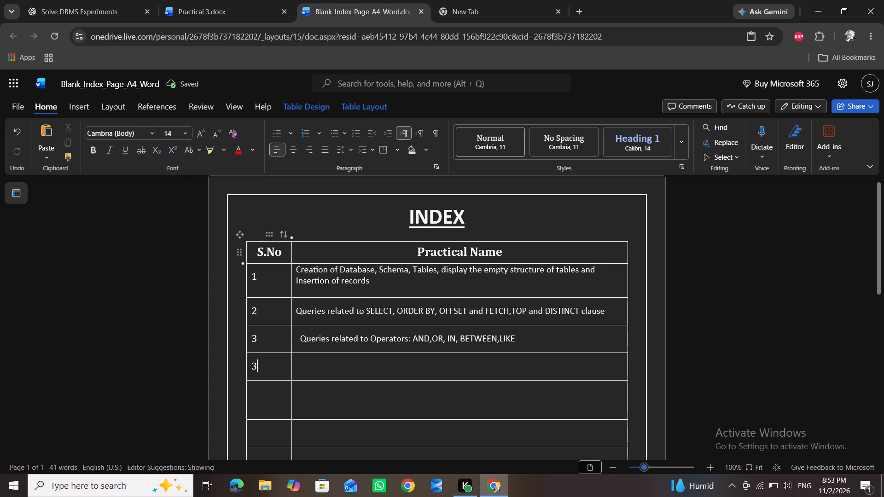
pyautogui.press('BackSpace')
pyautogui.press('4')
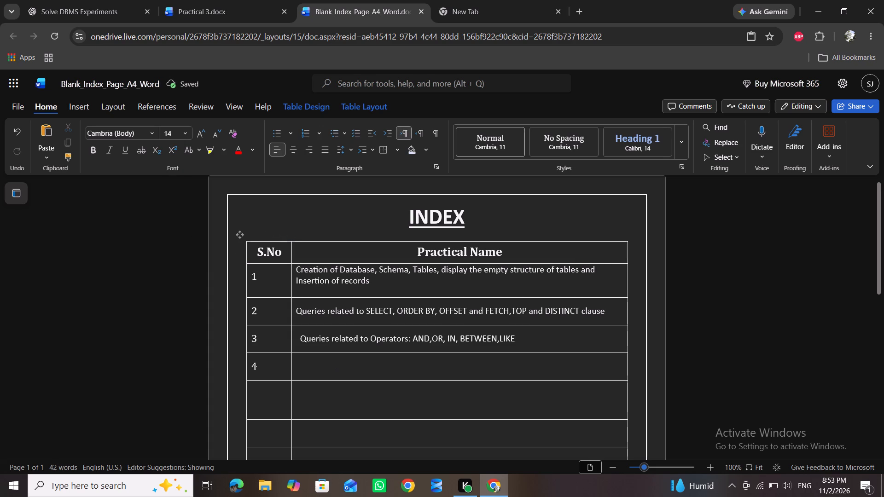
# Reduce the heights of index table rows 3 and 2 so they fit their single-line titles more closely.
pyautogui.click(318, 364)
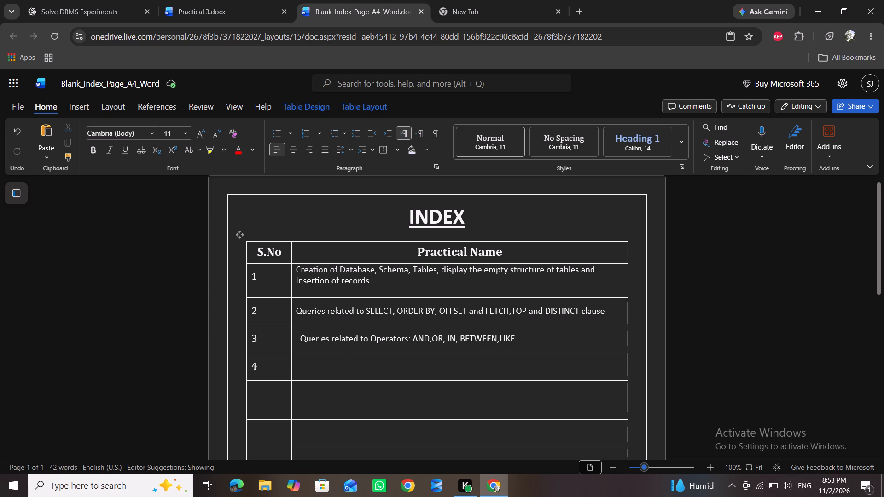
pyautogui.moveTo(345, 351); pyautogui.dragTo(346, 343)
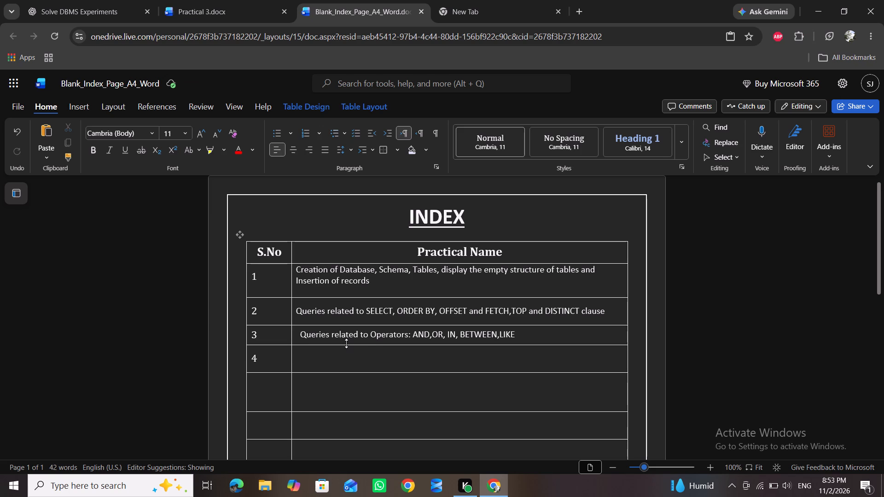
pyautogui.moveTo(346, 343); pyautogui.dragTo(346, 345)
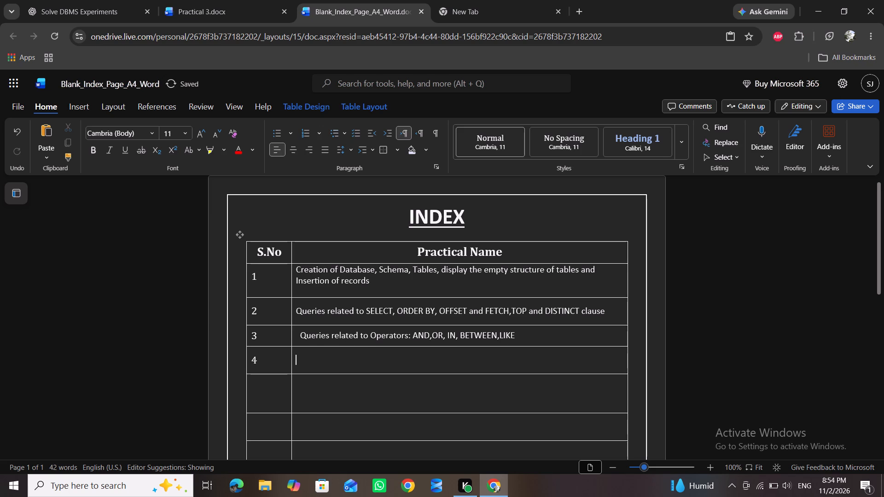
pyautogui.moveTo(351, 324); pyautogui.dragTo(352, 318)
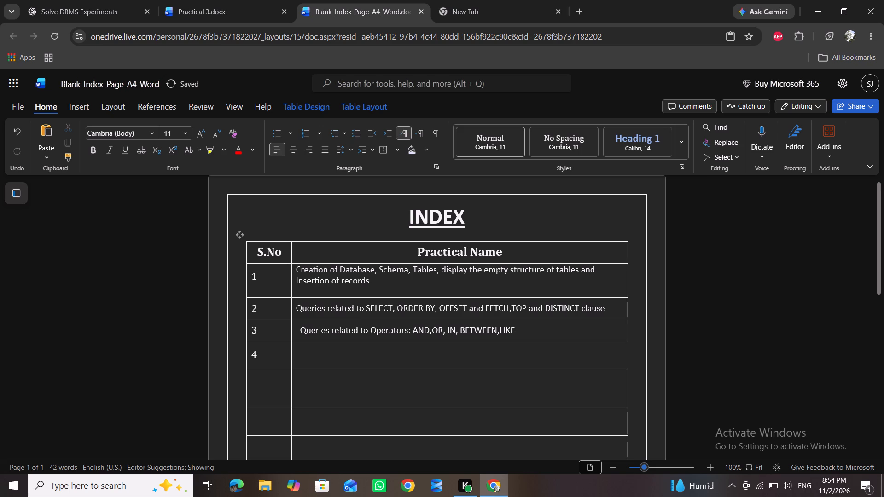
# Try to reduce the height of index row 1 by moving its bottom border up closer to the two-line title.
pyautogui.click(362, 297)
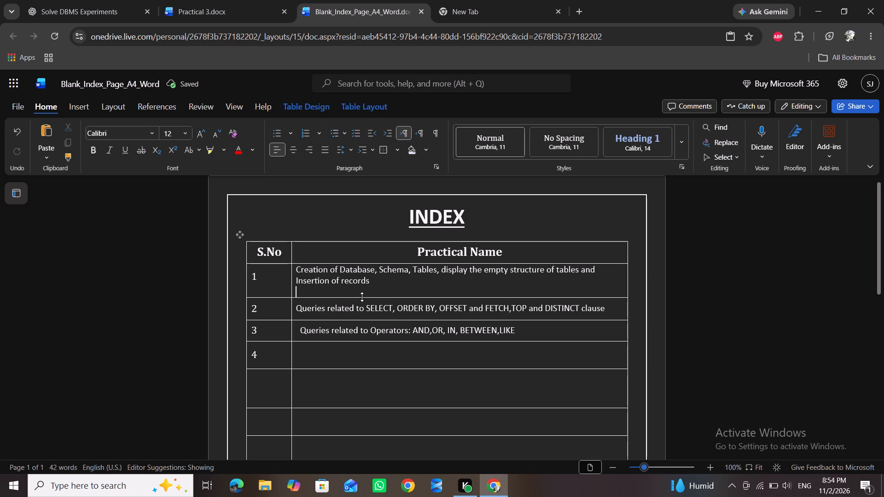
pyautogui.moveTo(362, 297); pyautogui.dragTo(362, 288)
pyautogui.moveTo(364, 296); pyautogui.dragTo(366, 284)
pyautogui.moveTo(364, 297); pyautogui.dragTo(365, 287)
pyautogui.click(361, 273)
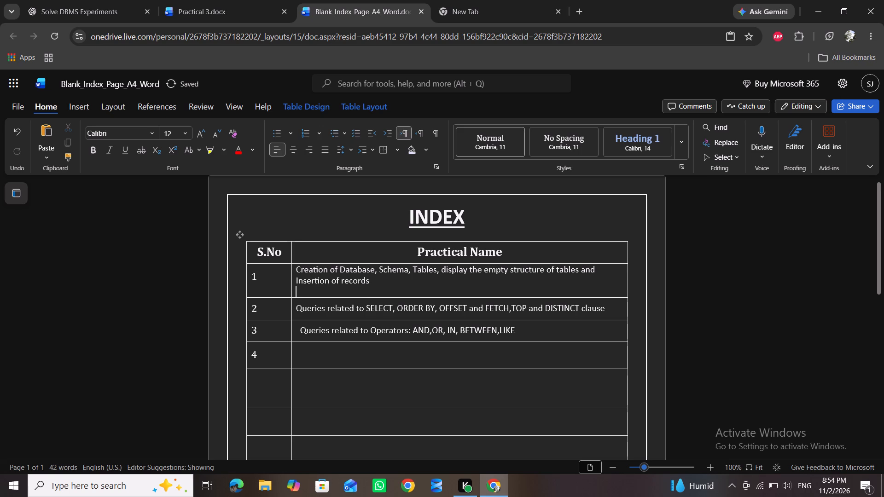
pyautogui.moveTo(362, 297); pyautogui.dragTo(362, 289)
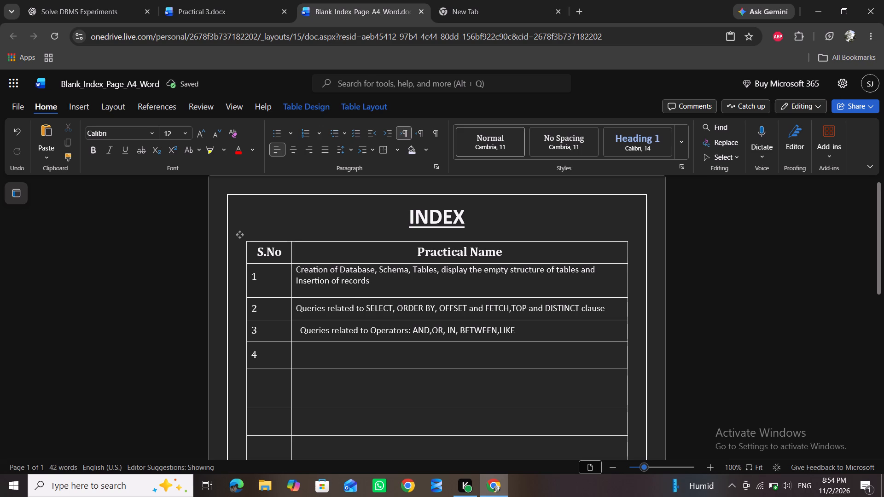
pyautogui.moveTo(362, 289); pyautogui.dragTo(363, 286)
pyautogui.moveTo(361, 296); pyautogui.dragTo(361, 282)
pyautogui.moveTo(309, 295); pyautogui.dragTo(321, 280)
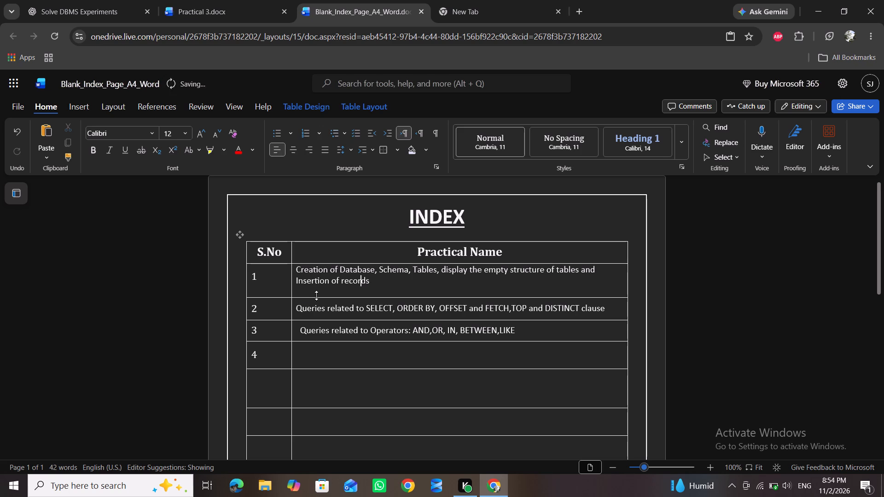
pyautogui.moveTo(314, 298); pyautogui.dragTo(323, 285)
# Slightly increase the heights of index row 2 and the S.No / Practical Name header row.
pyautogui.click(342, 318)
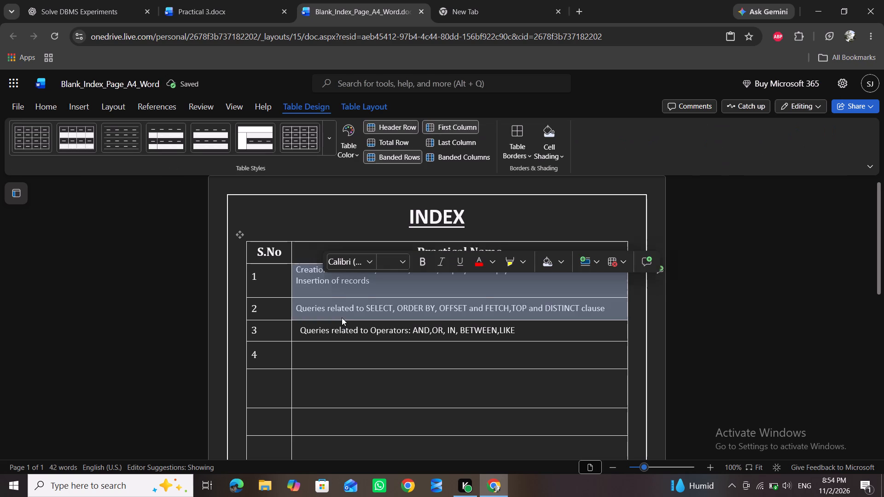
pyautogui.moveTo(342, 318); pyautogui.dragTo(342, 326)
pyautogui.click(343, 319)
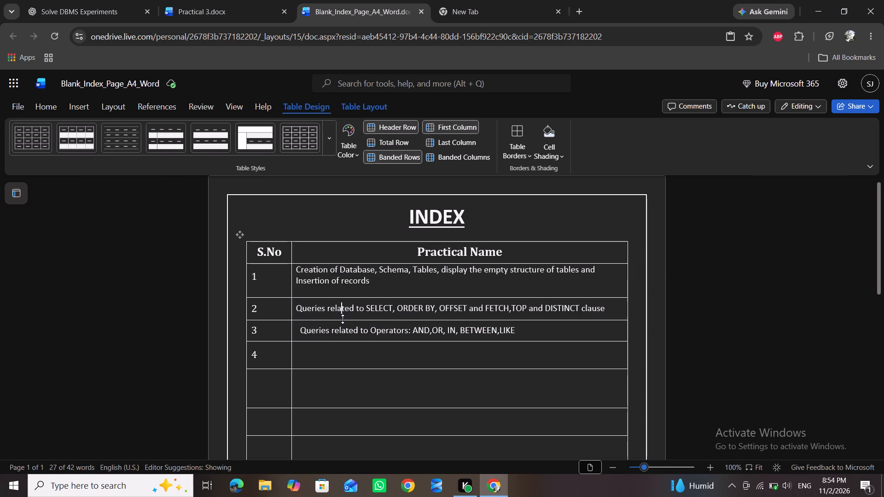
pyautogui.click(343, 319)
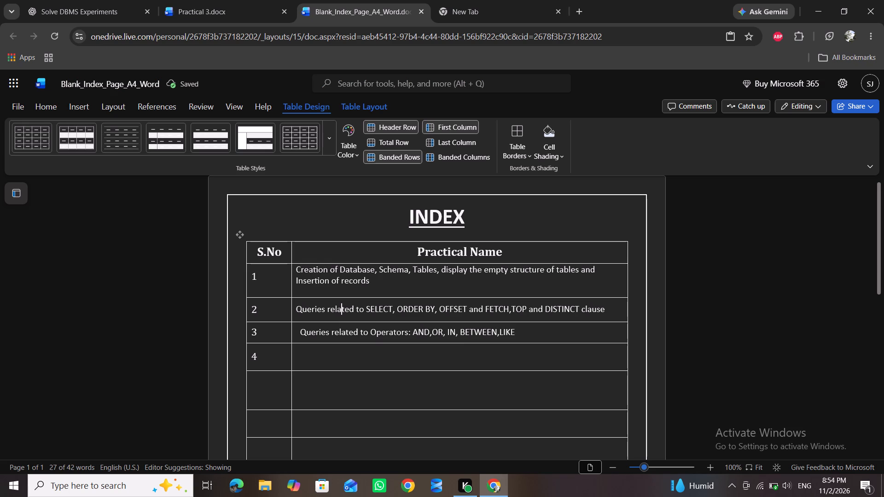
pyautogui.moveTo(347, 263); pyautogui.dragTo(355, 266)
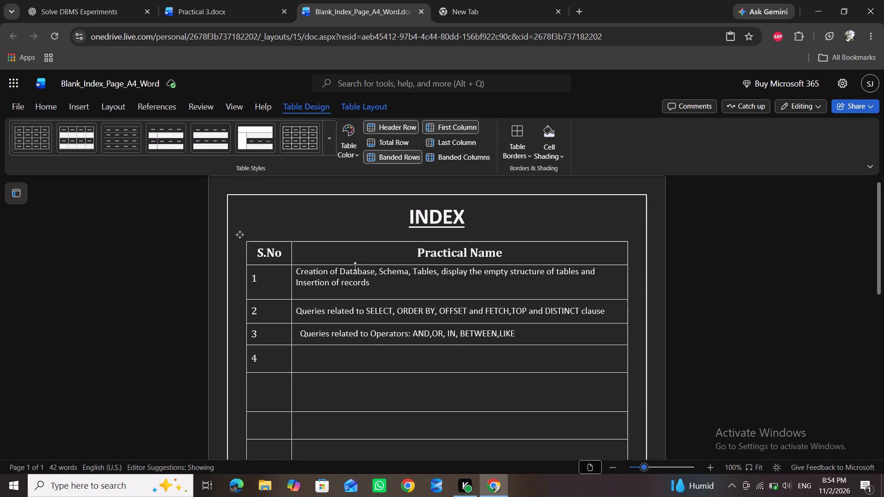
pyautogui.moveTo(355, 266); pyautogui.dragTo(355, 270)
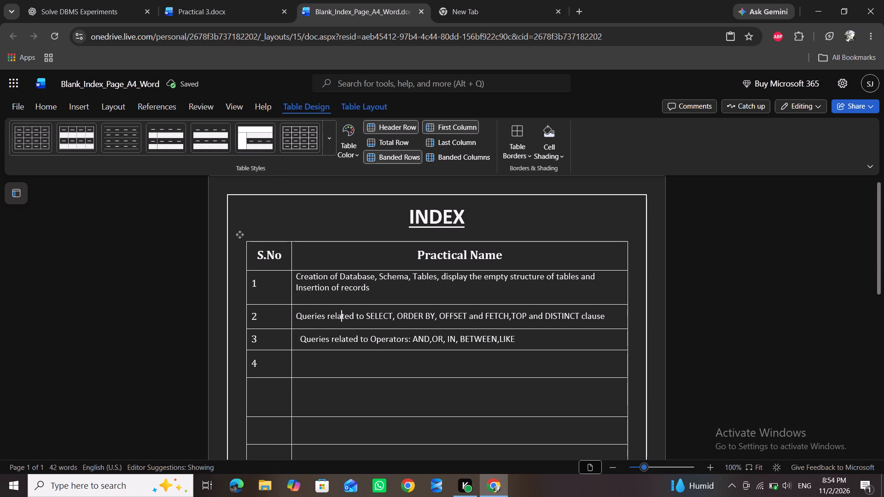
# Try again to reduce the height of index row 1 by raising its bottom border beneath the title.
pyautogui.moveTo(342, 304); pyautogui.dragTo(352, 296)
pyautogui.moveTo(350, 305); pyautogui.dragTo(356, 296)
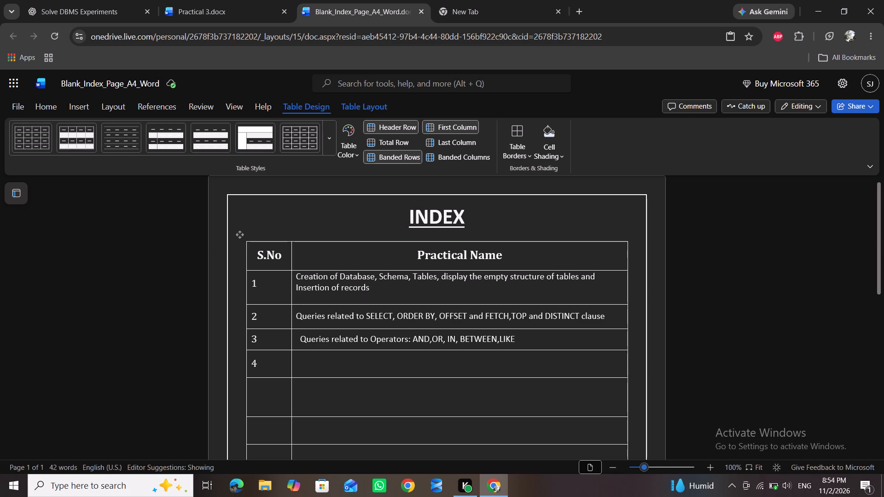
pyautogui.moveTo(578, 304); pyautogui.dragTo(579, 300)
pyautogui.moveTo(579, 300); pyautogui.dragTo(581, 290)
# Adjust the heights of index rows 2 and 3, making both slightly taller and similar to each other.
pyautogui.moveTo(443, 327); pyautogui.dragTo(444, 332)
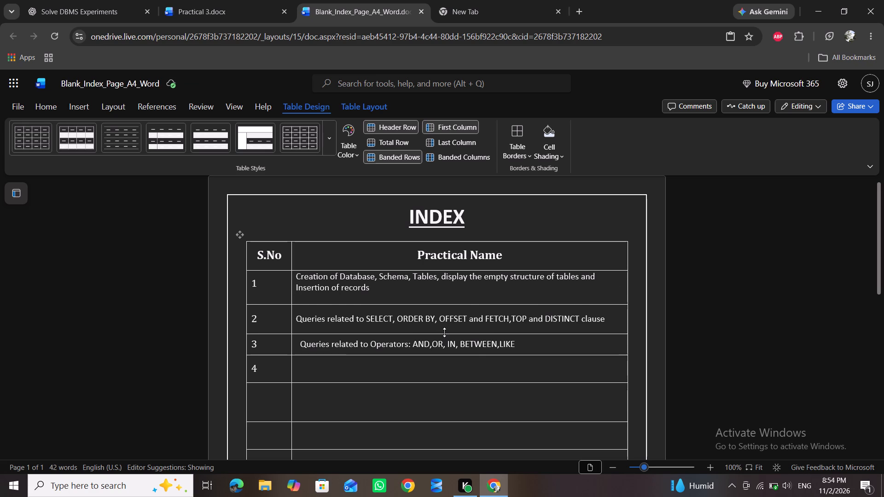
pyautogui.moveTo(444, 332); pyautogui.dragTo(450, 328)
pyautogui.moveTo(435, 349); pyautogui.dragTo(436, 354)
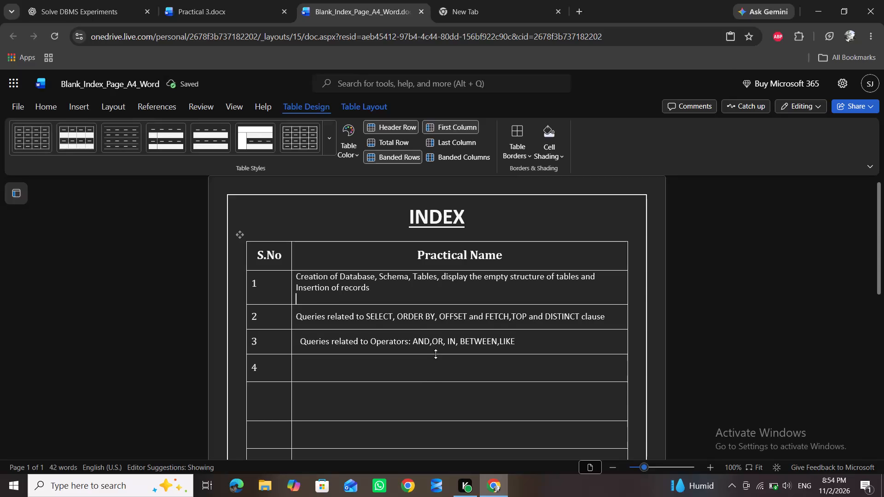
pyautogui.moveTo(436, 354); pyautogui.dragTo(436, 355)
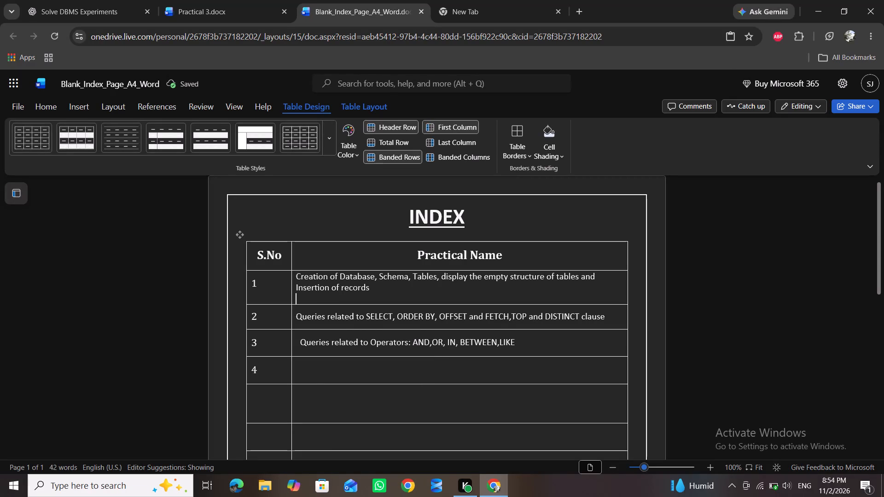
# Copy the title "Queries related to Joins & its types" from practical 4 and paste it as text only into row 4's Practical Name cell.
pyautogui.click(321, 367)
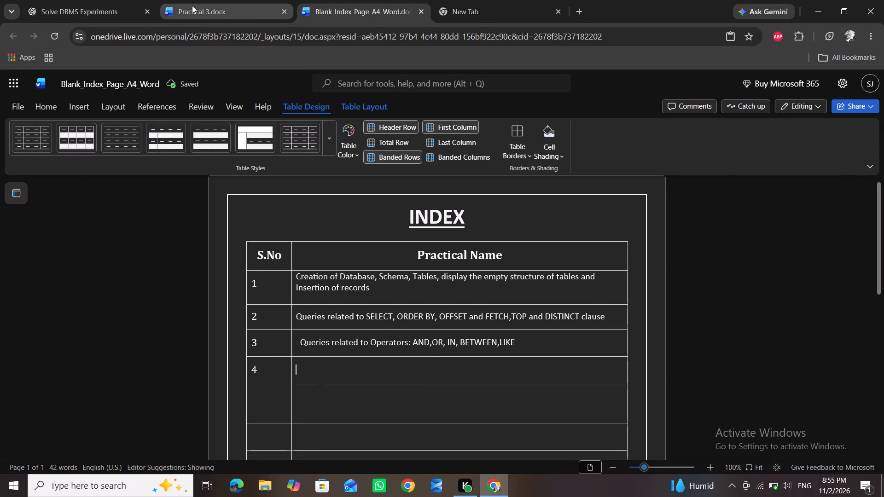
pyautogui.click(195, 6)
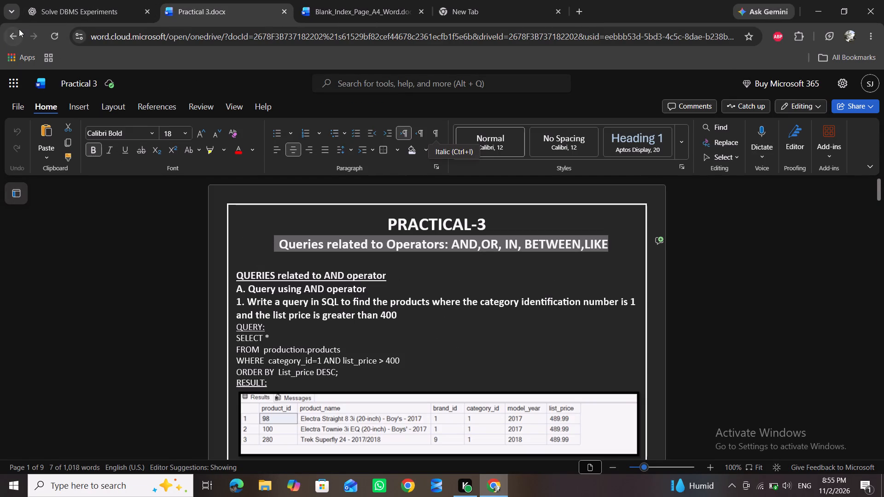
pyautogui.click(19, 29)
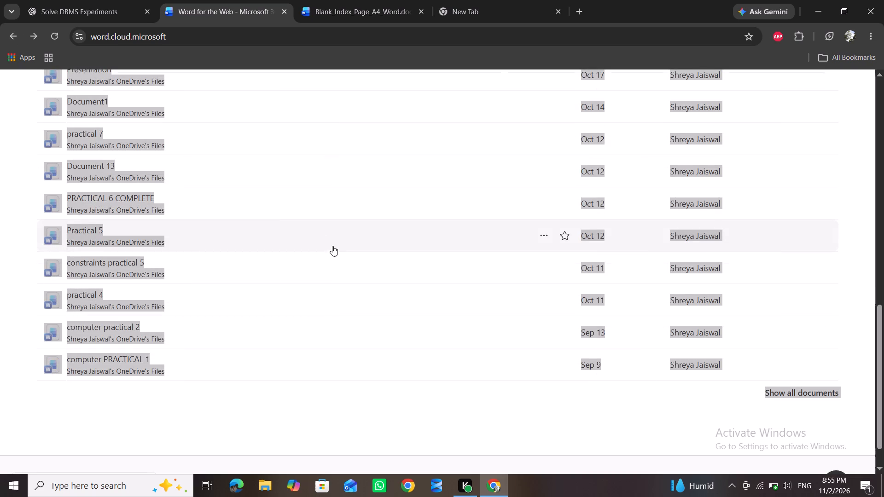
pyautogui.click(132, 296)
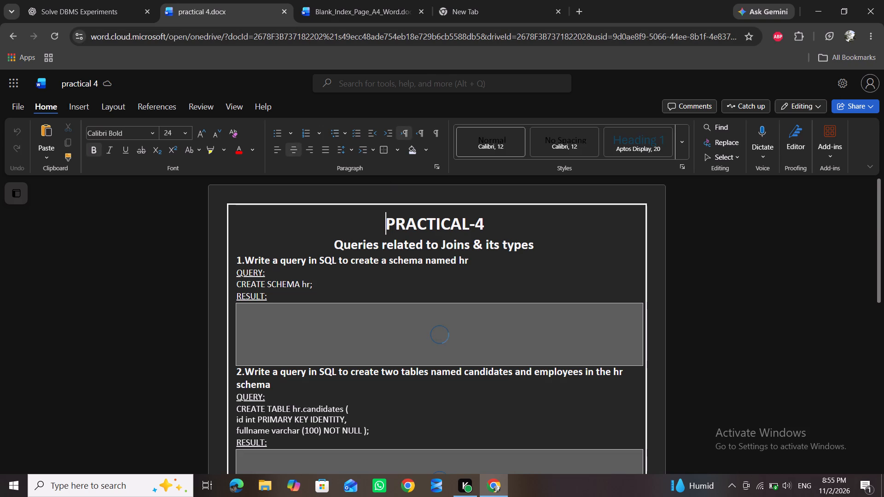
pyautogui.moveTo(332, 243); pyautogui.dragTo(541, 248)
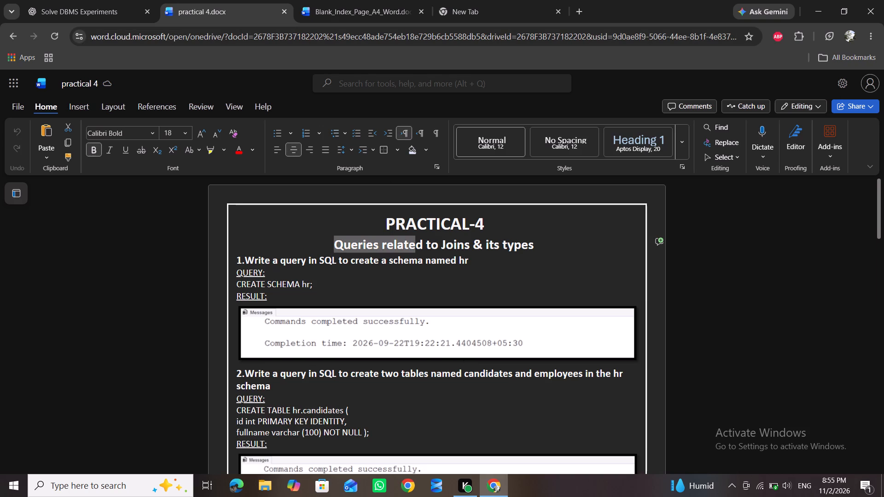
pyautogui.moveTo(541, 248); pyautogui.dragTo(536, 243)
pyautogui.rightClick(535, 243)
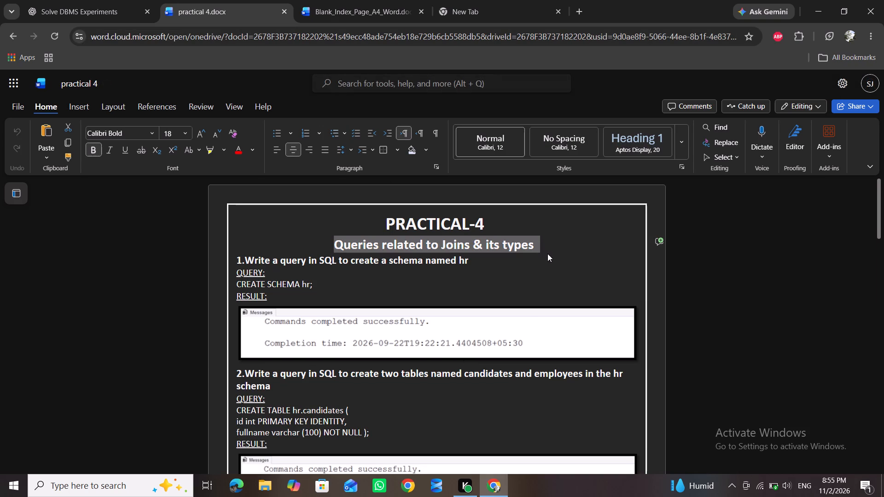
pyautogui.rightClick(521, 245)
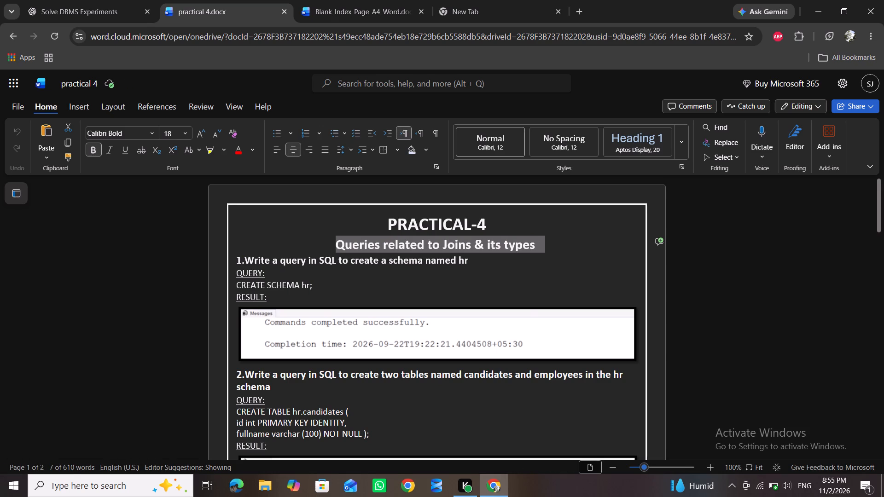
pyautogui.rightClick(503, 247)
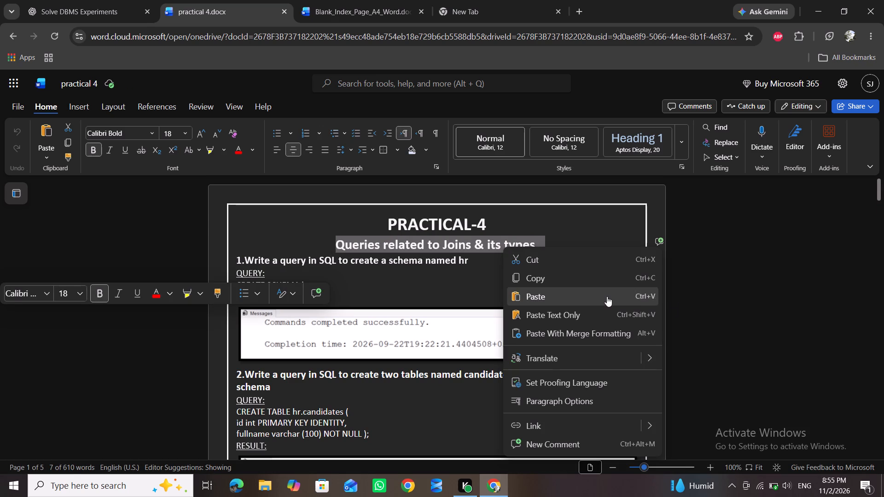
pyautogui.click(606, 285)
pyautogui.click(403, 0)
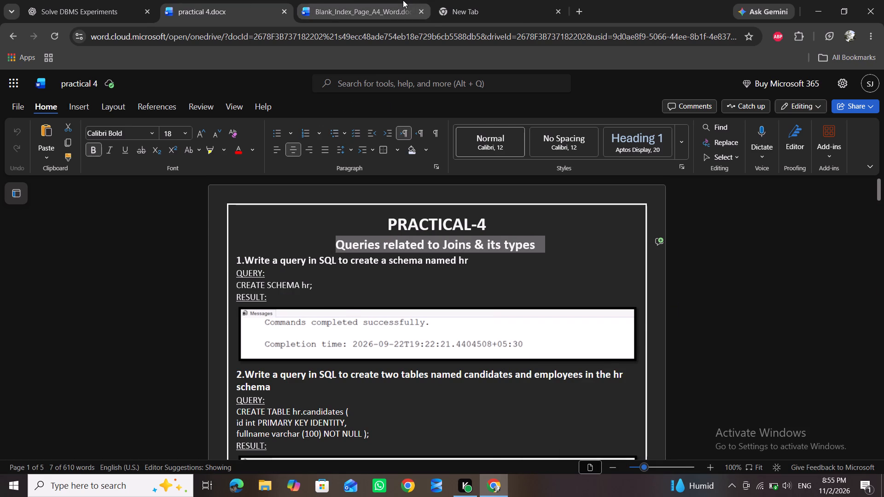
pyautogui.rightClick(303, 381)
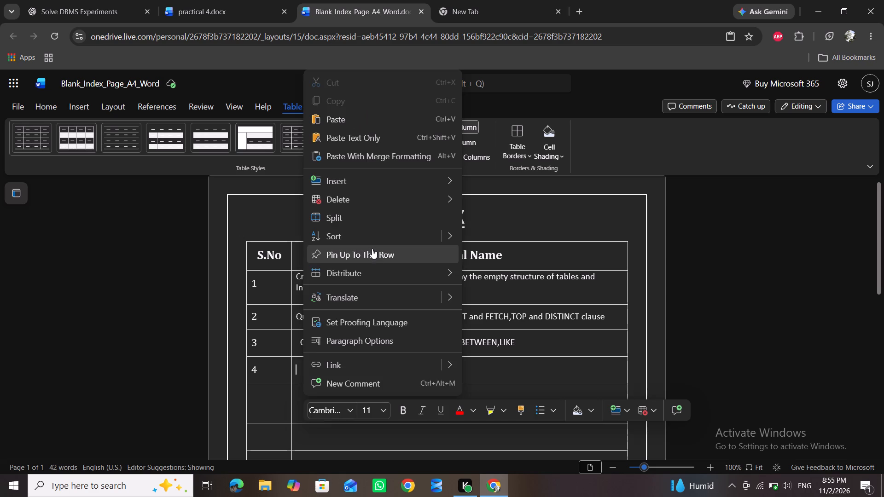
pyautogui.click(379, 135)
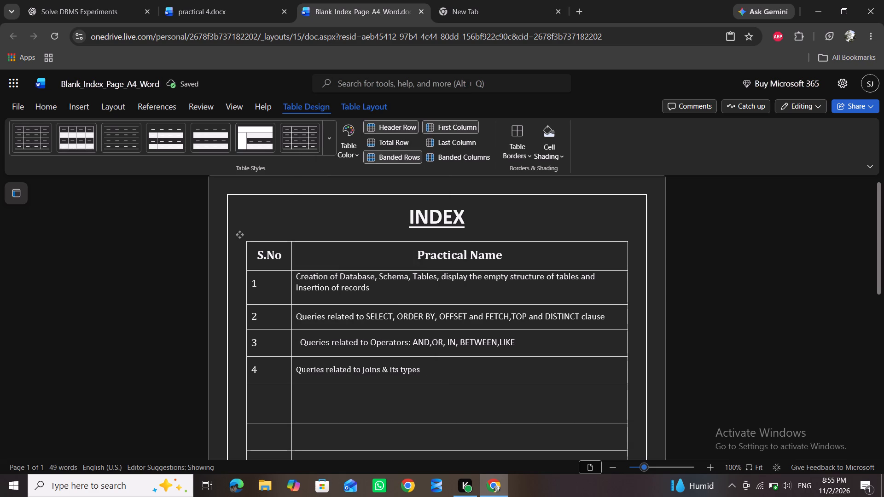
# Set the row 4 practical title to Calibri, font size 12, matching the titles above it.
pyautogui.moveTo(294, 368); pyautogui.dragTo(454, 370)
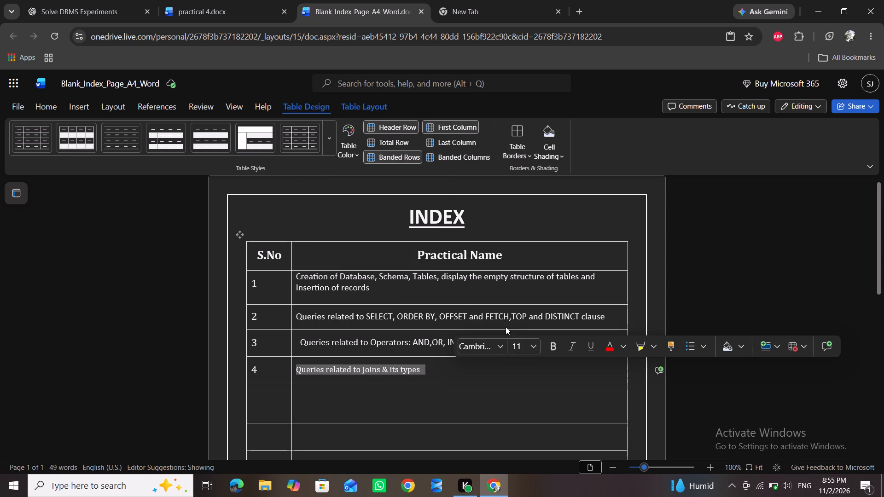
pyautogui.click(495, 341)
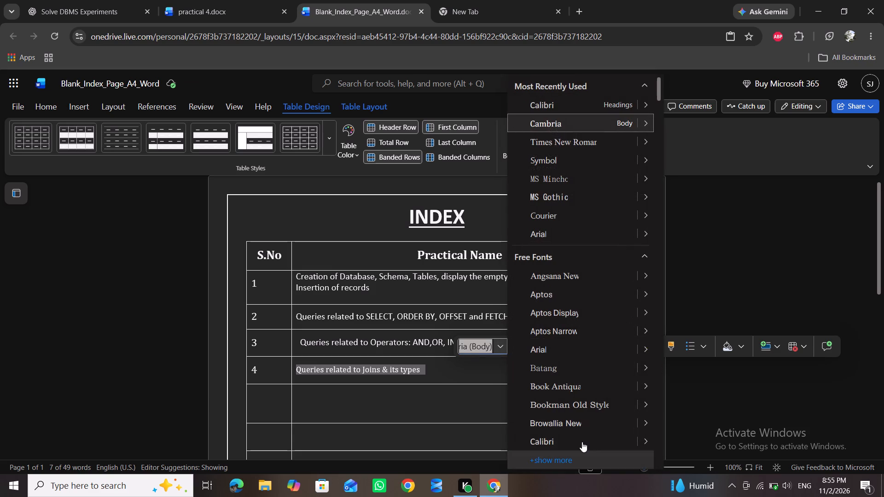
pyautogui.click(584, 436)
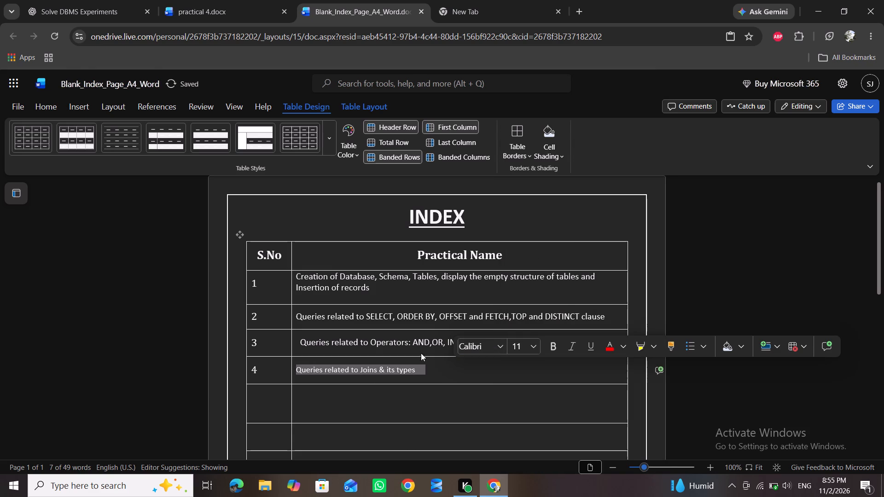
pyautogui.click(529, 346)
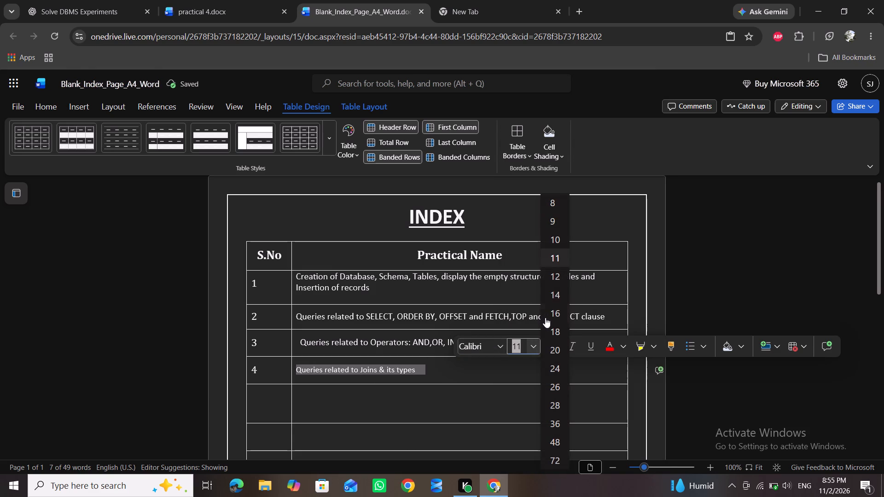
pyautogui.click(562, 280)
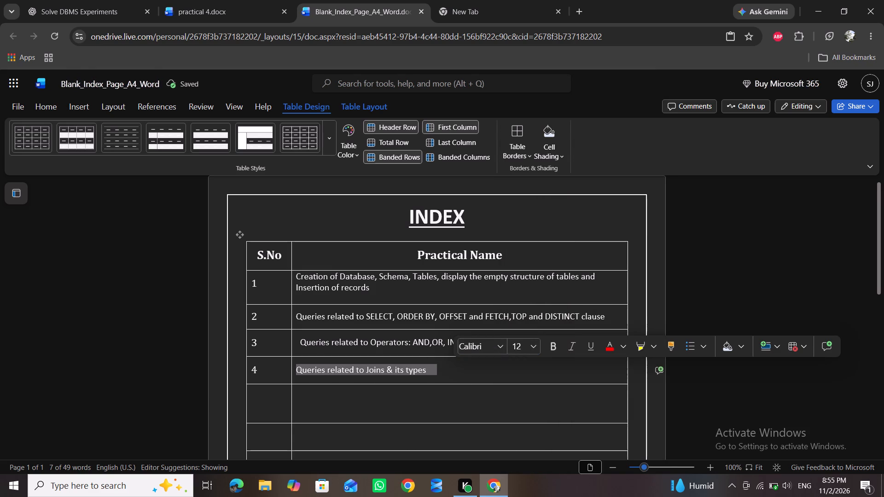
# Enter serial number 5 at font size 14 in the S.No cell of the row below 4.
pyautogui.click(464, 372)
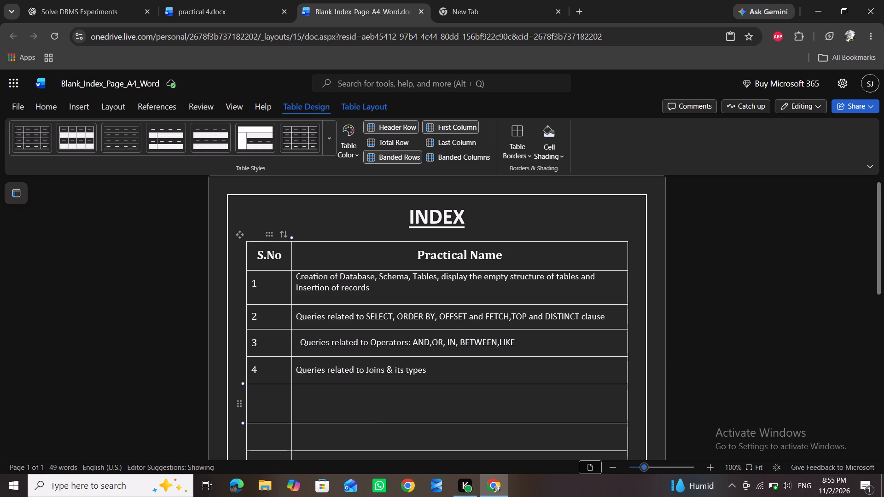
pyautogui.click(254, 395)
pyautogui.press('5')
pyautogui.press('BackSpace')
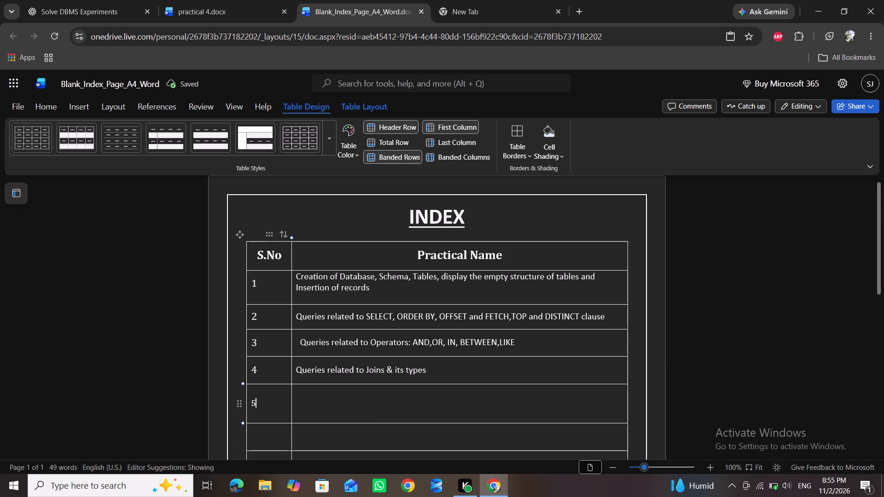
pyautogui.click(58, 110)
pyautogui.click(186, 131)
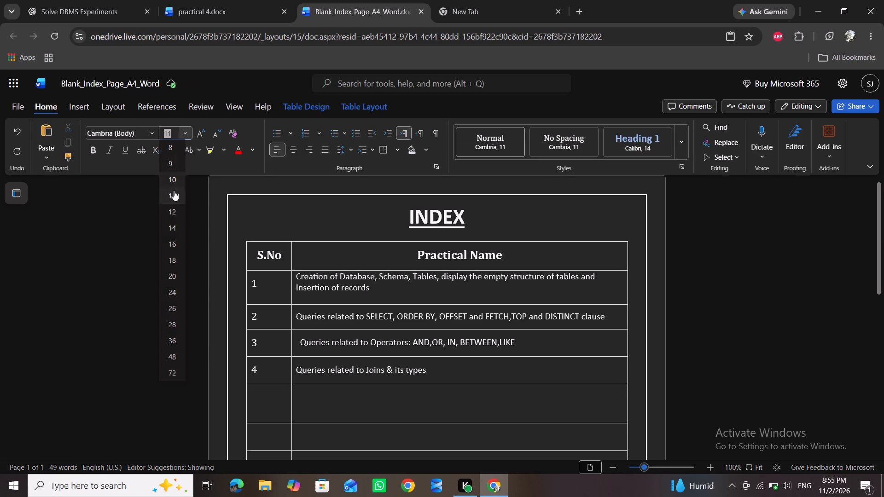
pyautogui.click(175, 227)
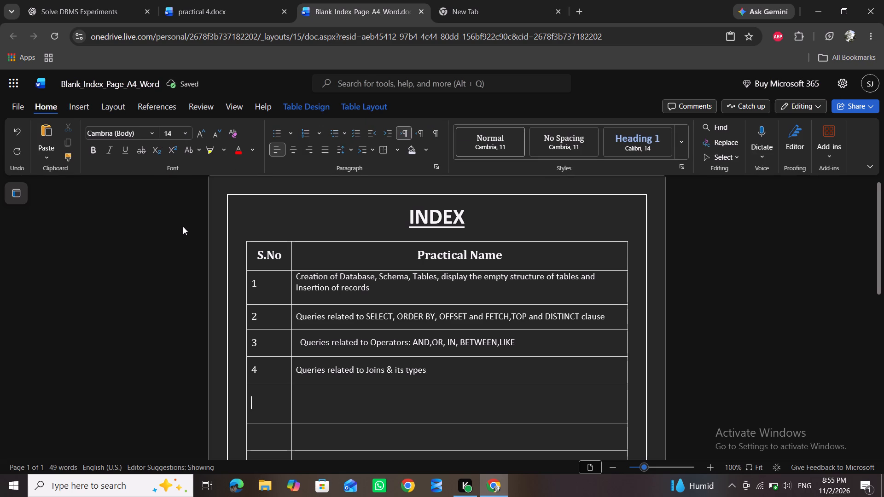
pyautogui.press('5')
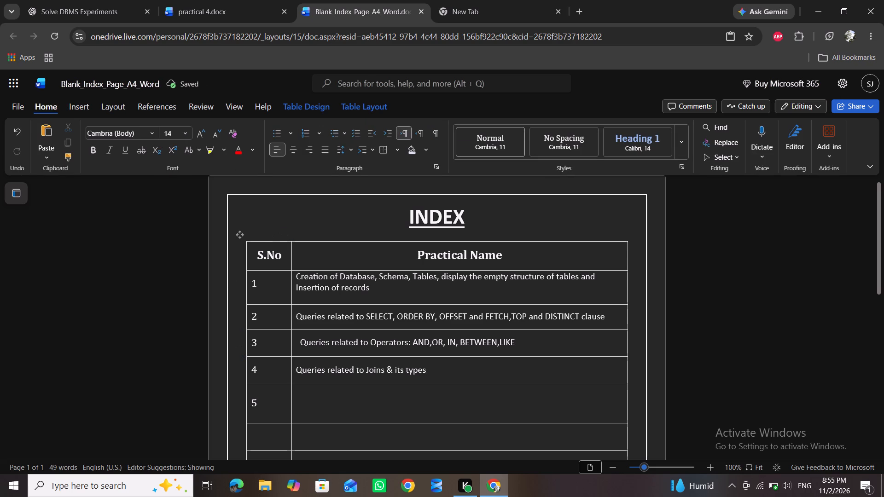
# Open the Practical 5 document from the recent files list and examine its title and opening queries.
pyautogui.click(318, 403)
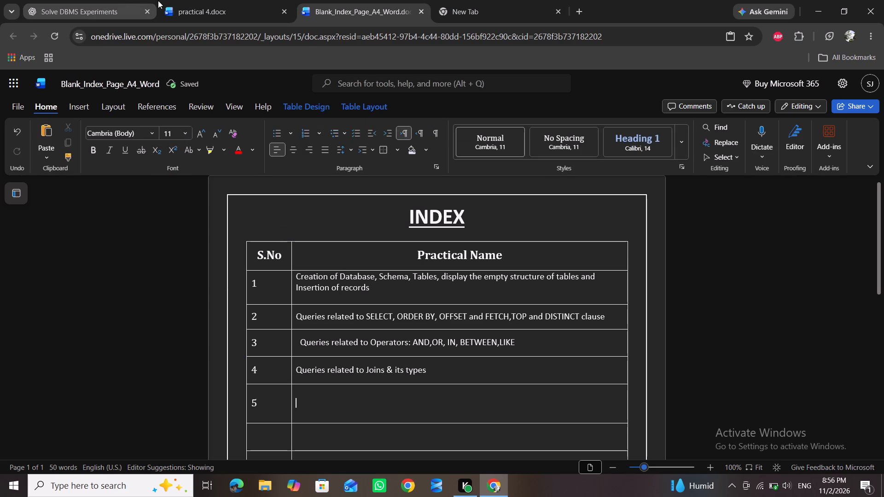
pyautogui.click(177, 15)
pyautogui.click(215, 0)
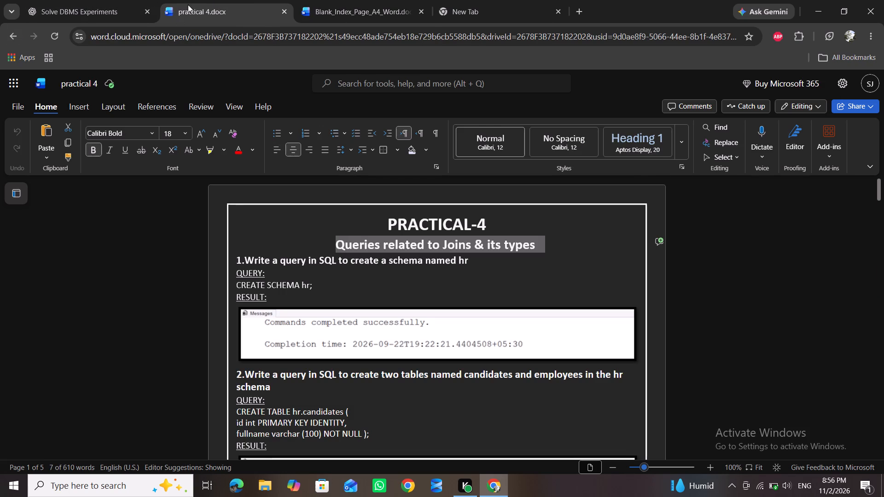
pyautogui.click(7, 38)
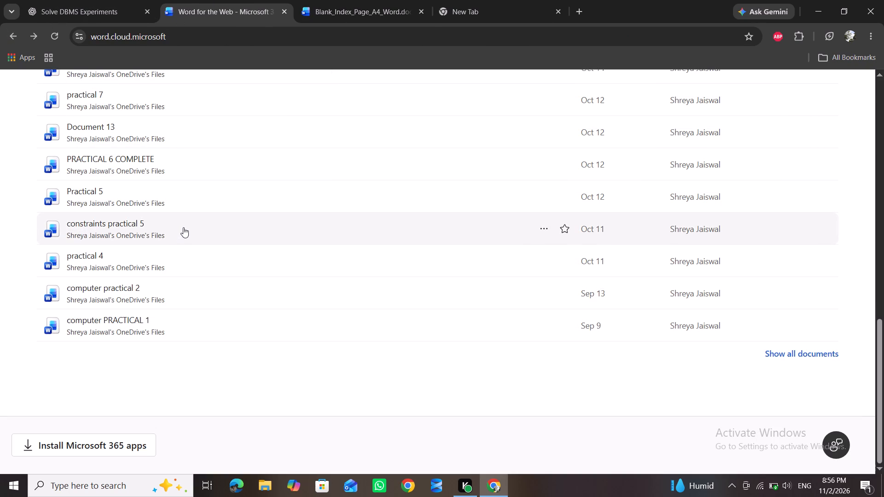
pyautogui.doubleClick(195, 201)
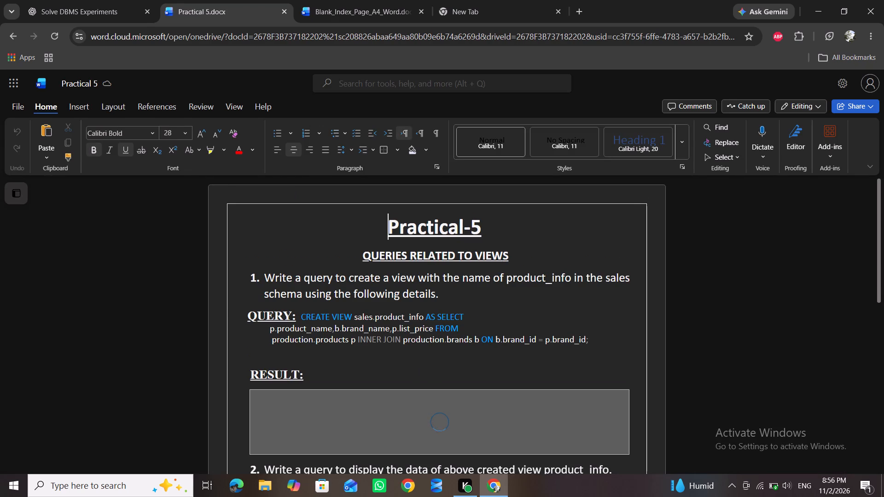
pyautogui.moveTo(361, 251); pyautogui.dragTo(516, 253)
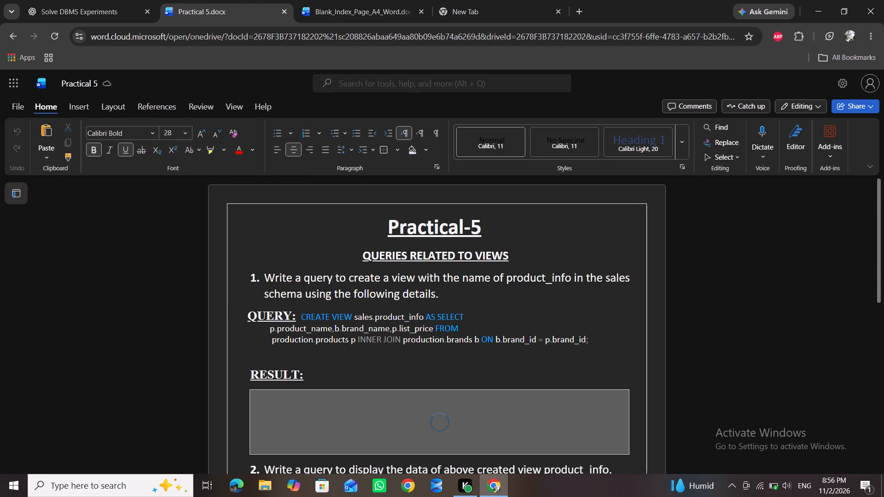
pyautogui.moveTo(516, 253); pyautogui.dragTo(494, 254)
pyautogui.scroll(-3, 454, 331)
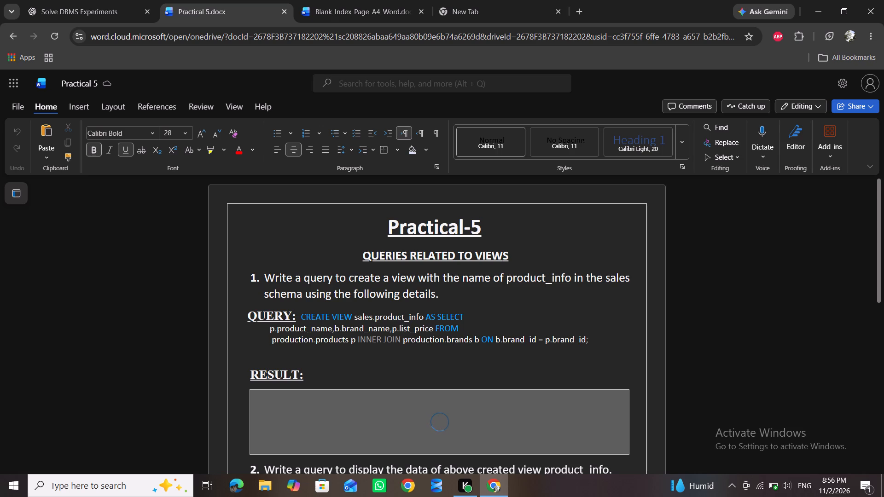
pyautogui.scroll(-12, 440, 329)
pyautogui.scroll(12, 432, 335)
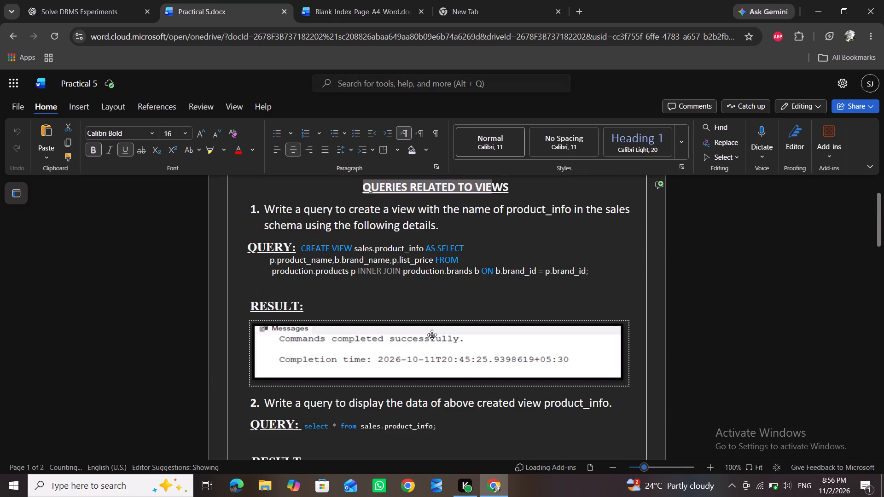
pyautogui.scroll(6, 432, 335)
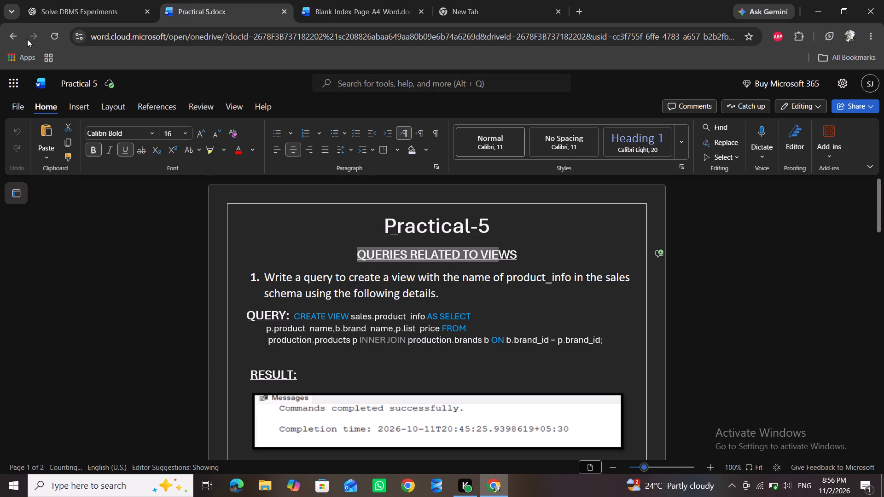
# Copy the title "Queries related to constraints: NOT NULL, UNIQUE, PRIMARY KEY, FOREIGN KEY, CHECK and DEFAULT constraint" from the constraints practical 5 document.
pyautogui.click(17, 33)
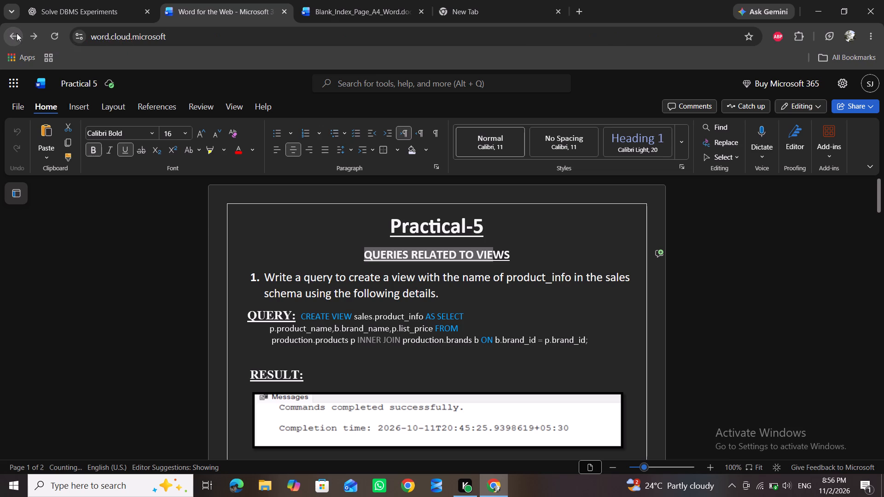
pyautogui.doubleClick(101, 229)
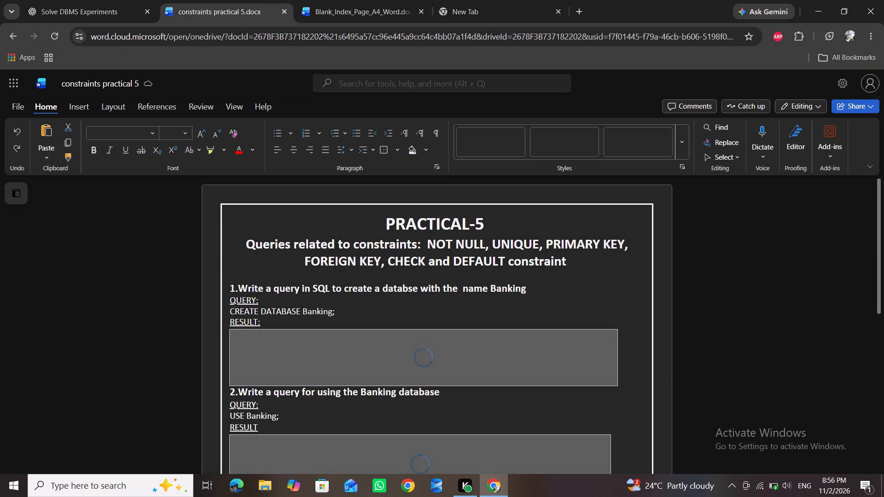
pyautogui.moveTo(244, 240); pyautogui.dragTo(356, 277)
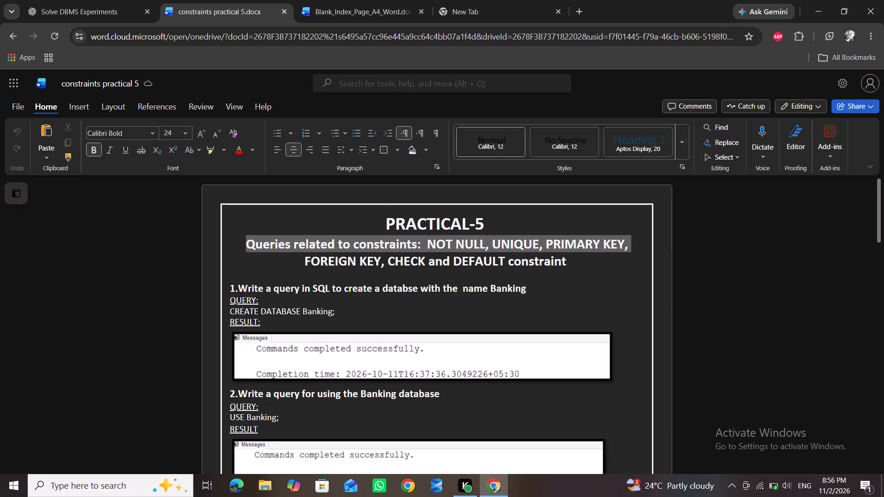
pyautogui.moveTo(356, 277); pyautogui.dragTo(577, 265)
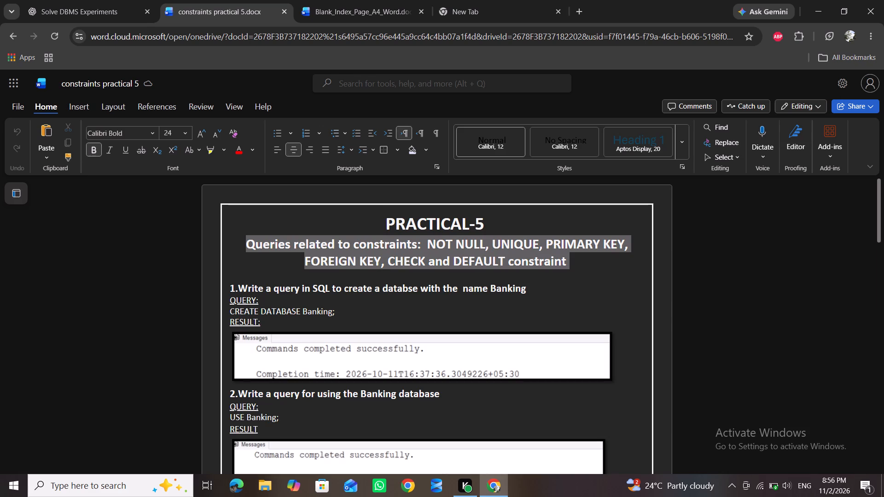
pyautogui.rightClick(528, 254)
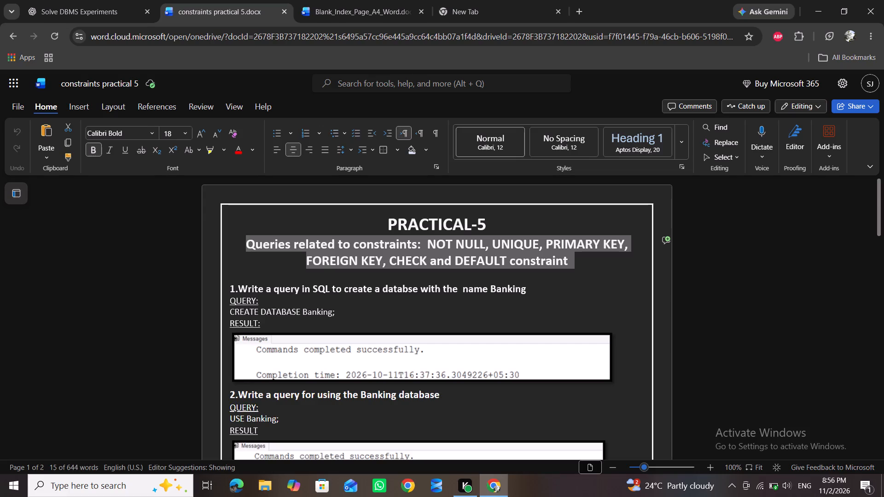
pyautogui.rightClick(394, 255)
pyautogui.click(468, 287)
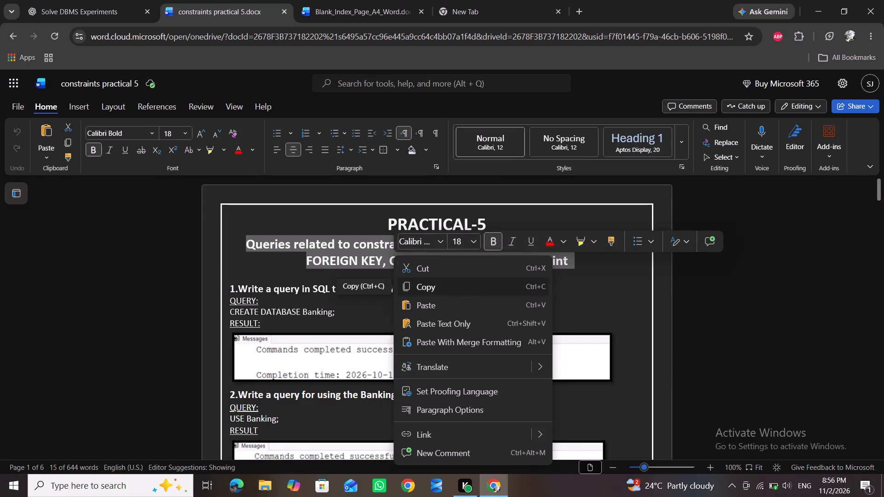
# Look through the queries and results in the constraints practical 5 document.
pyautogui.scroll(-15, 282, 336)
pyautogui.scroll(-11, 302, 358)
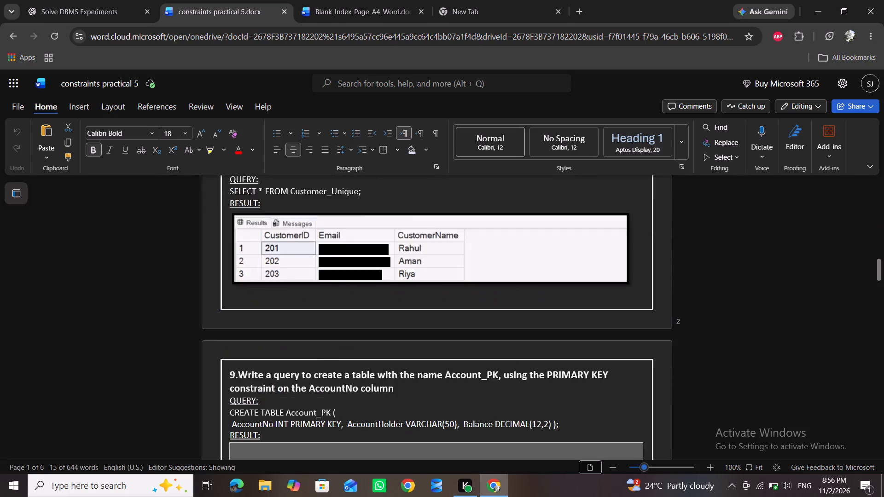
pyautogui.scroll(-5, 319, 349)
pyautogui.scroll(8, 319, 347)
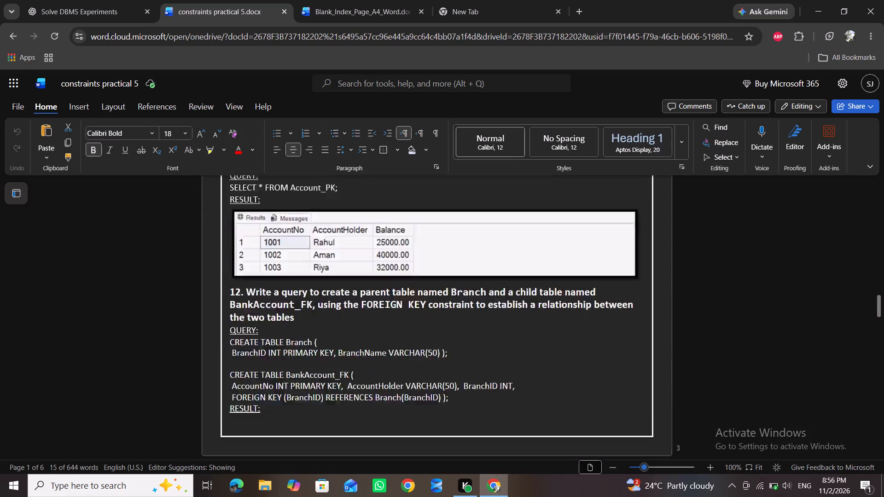
pyautogui.scroll(19, 323, 339)
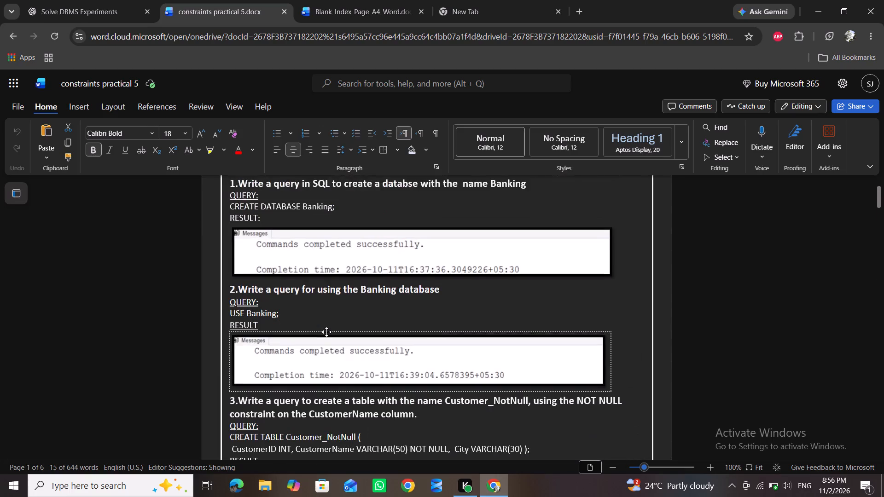
pyautogui.scroll(10, 326, 332)
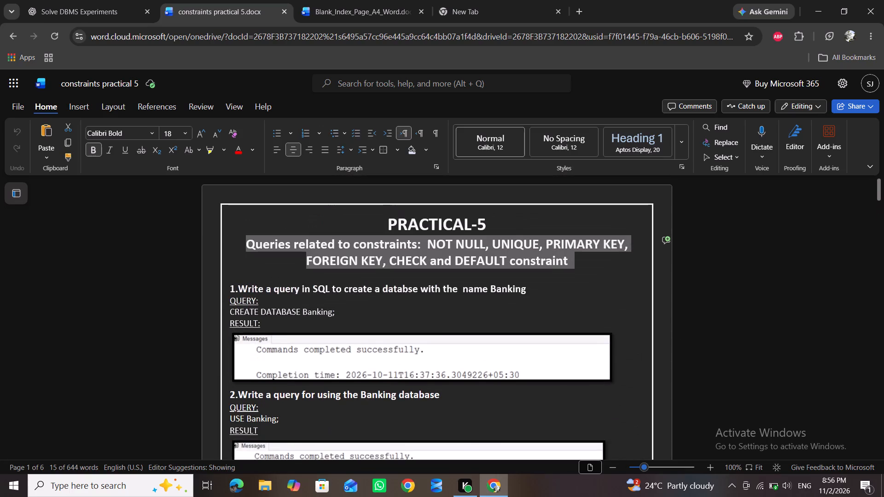
# Paste the copied constraints title as text only into row 5's Practical Name cell of the Blank_Index_Page_A4_Word document.
pyautogui.click(366, 2)
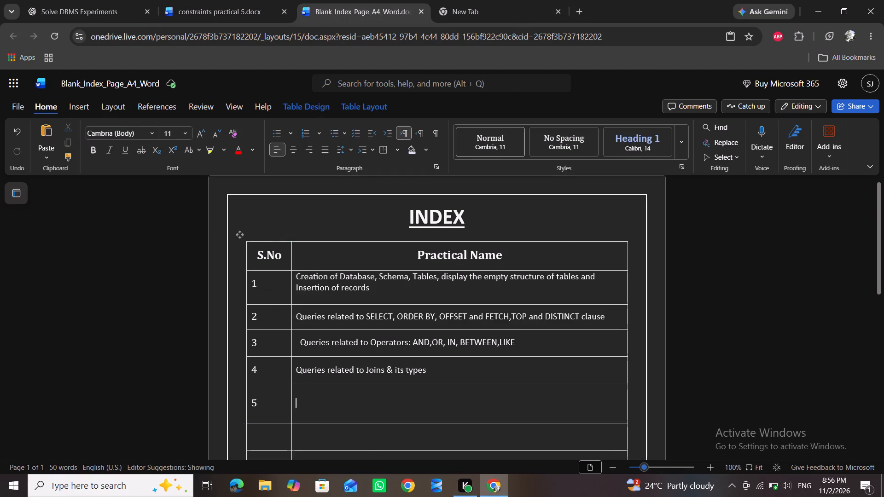
pyautogui.rightClick(296, 401)
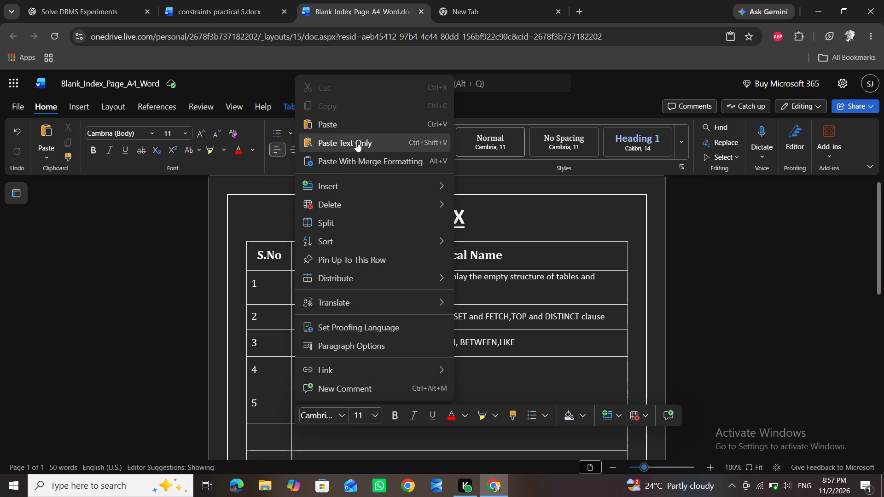
pyautogui.click(356, 142)
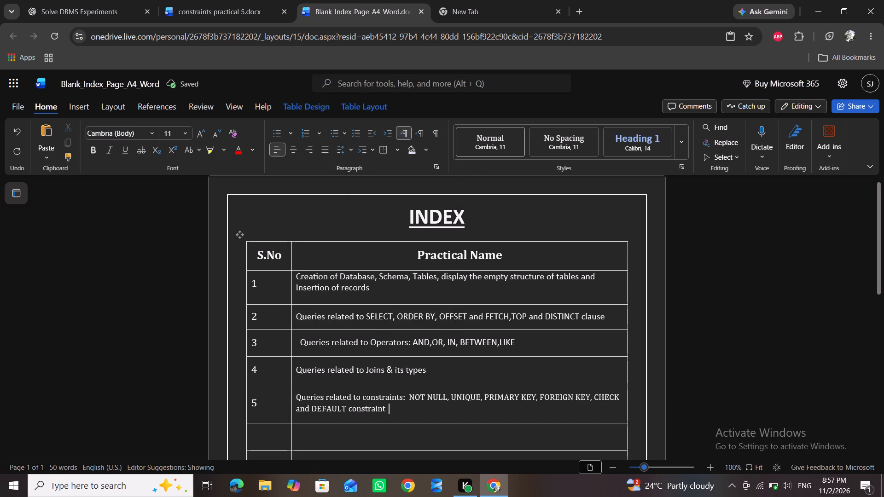
# Set the row 5 constraints title to Calibri, font size 12, matching the titles above it.
pyautogui.moveTo(291, 396); pyautogui.dragTo(407, 416)
pyautogui.scroll(-2, 405, 401)
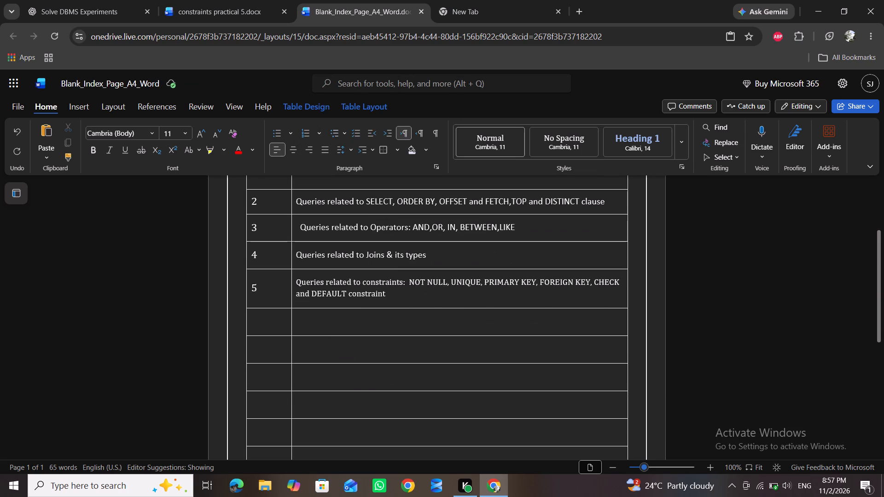
pyautogui.moveTo(295, 280); pyautogui.dragTo(396, 295)
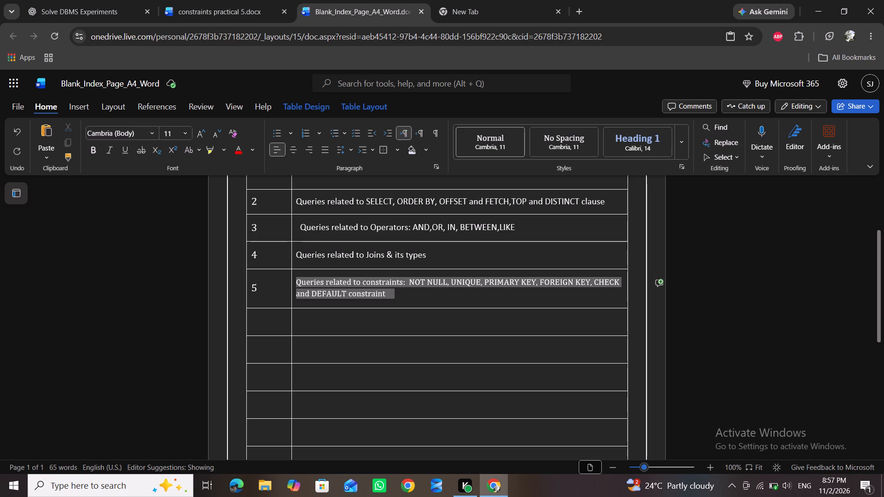
pyautogui.moveTo(396, 295); pyautogui.dragTo(399, 298)
pyautogui.click(476, 279)
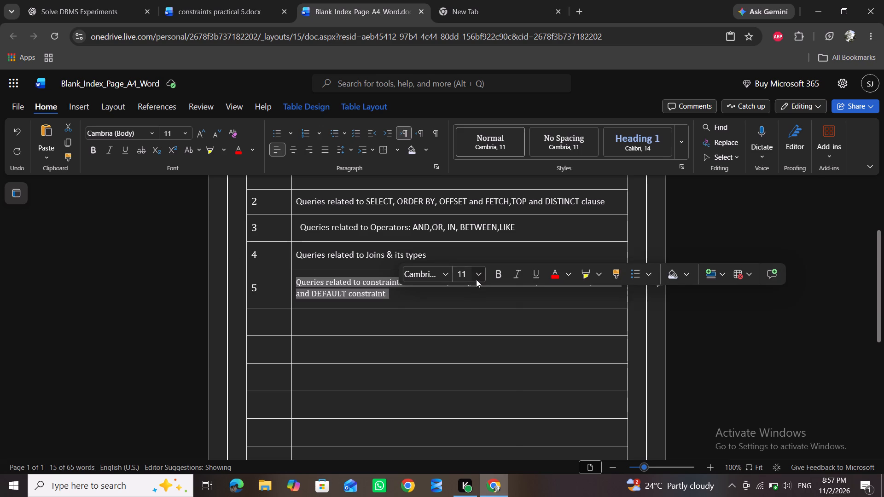
pyautogui.click(500, 281)
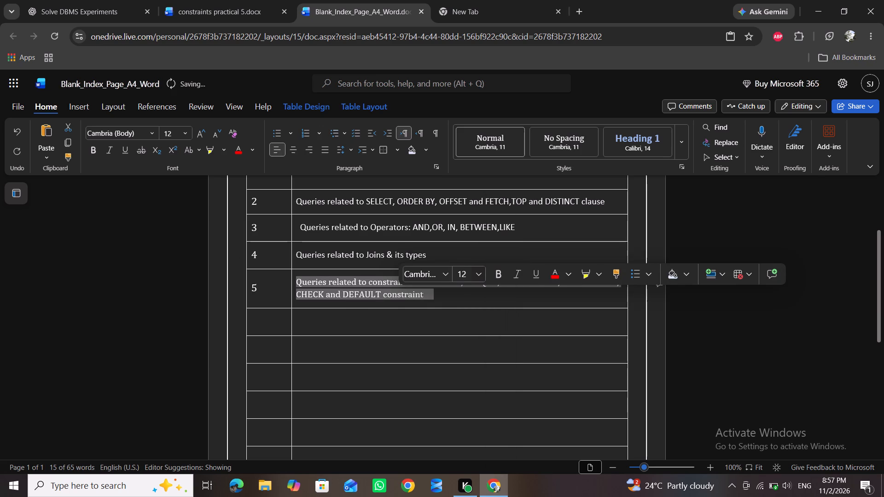
pyautogui.click(447, 274)
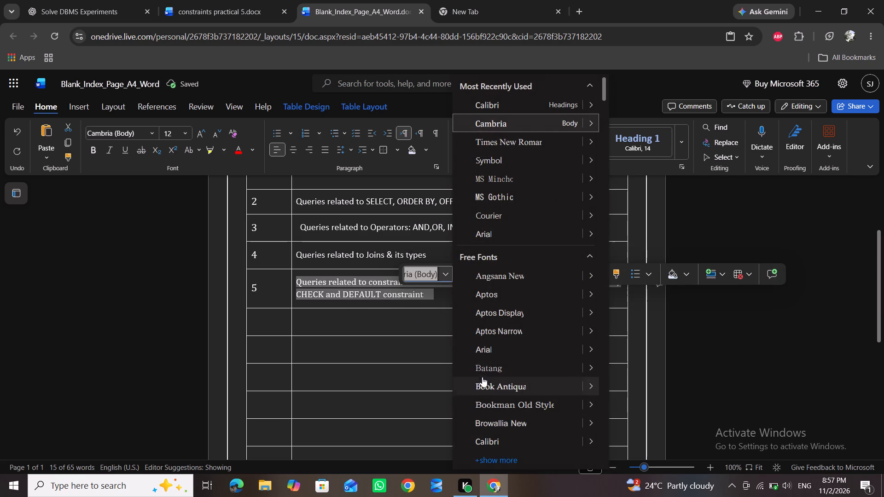
pyautogui.click(513, 443)
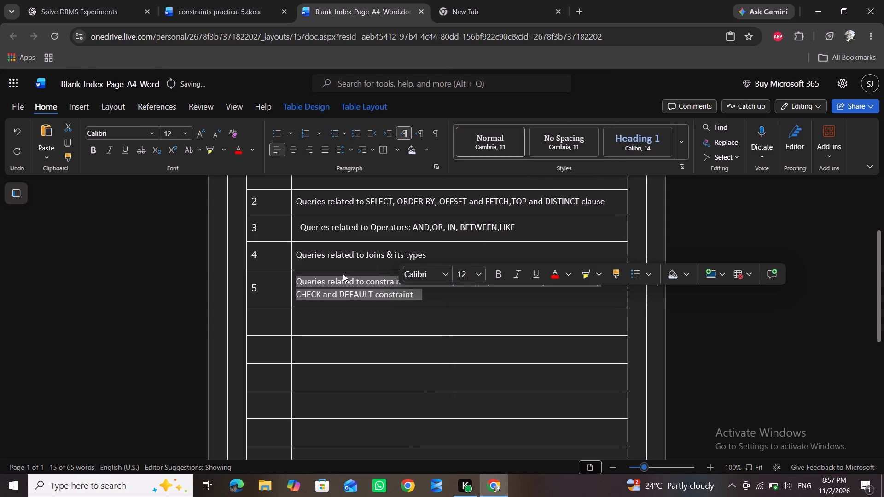
pyautogui.click(343, 258)
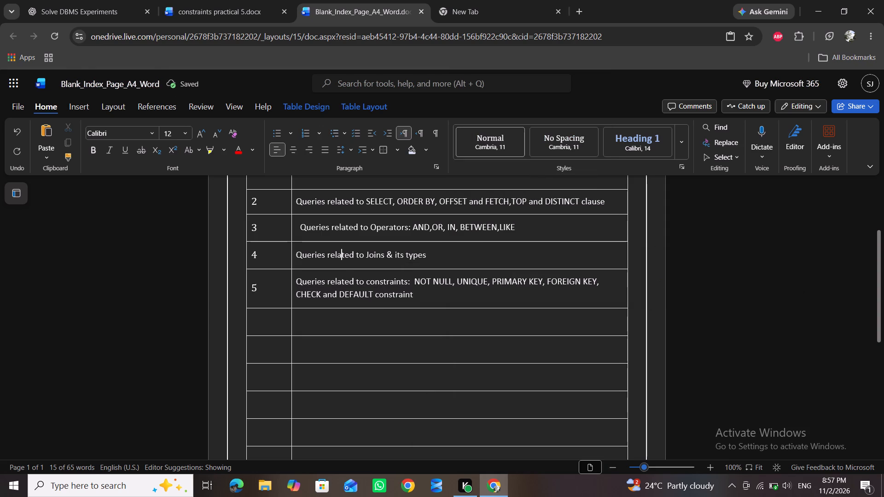
# Enter serial number 6 at font size 14 in the S.No cell below 5.
pyautogui.click(259, 317)
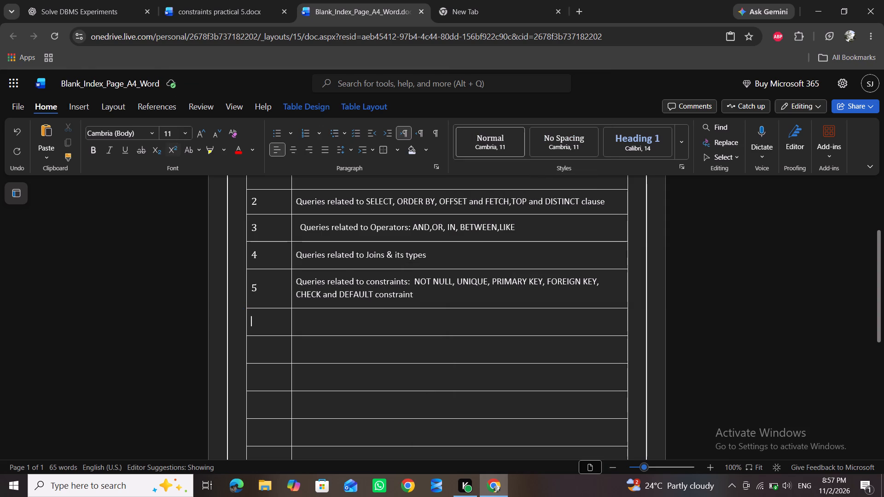
pyautogui.click(184, 136)
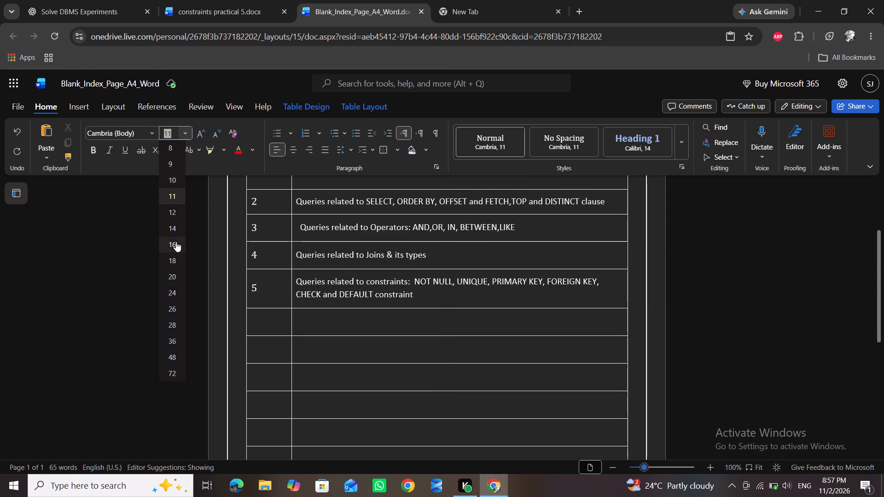
pyautogui.click(174, 230)
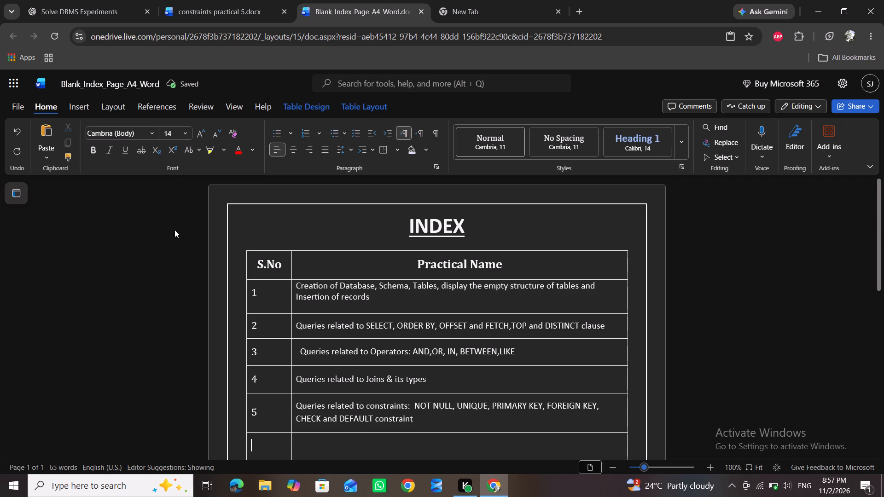
pyautogui.press('6')
# Reduce the height of row 5 so it fits closely around its two-line constraints title.
pyautogui.scroll(-1, 310, 447)
pyautogui.click(314, 385)
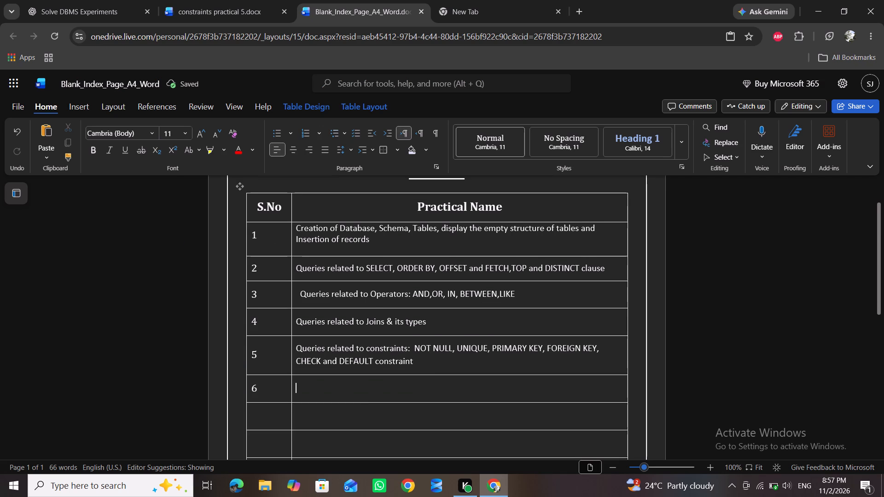
pyautogui.moveTo(327, 374); pyautogui.dragTo(328, 370)
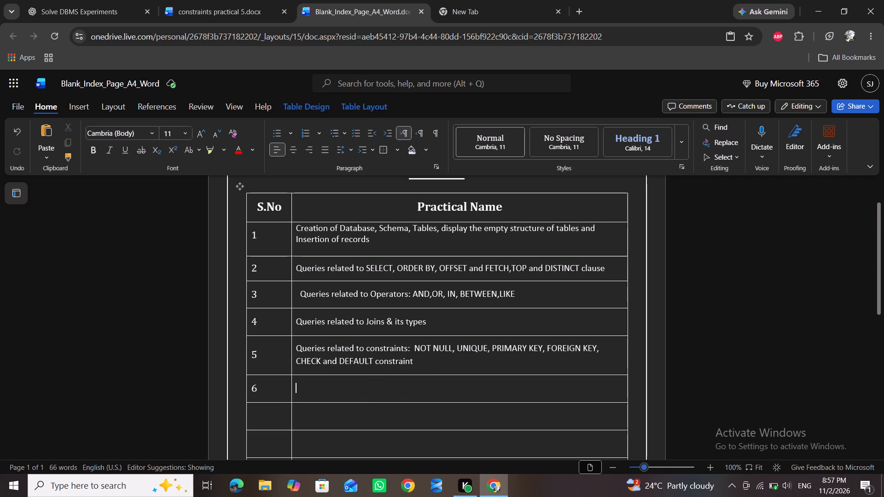
pyautogui.moveTo(328, 370); pyautogui.dragTo(330, 365)
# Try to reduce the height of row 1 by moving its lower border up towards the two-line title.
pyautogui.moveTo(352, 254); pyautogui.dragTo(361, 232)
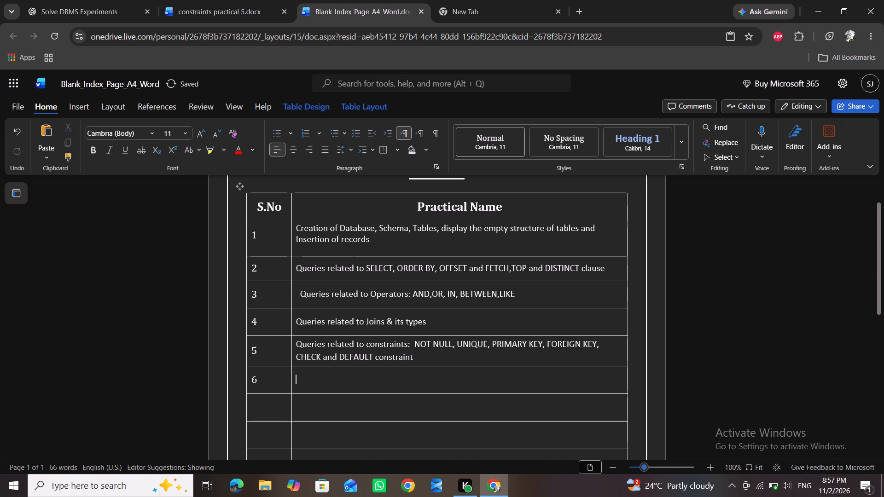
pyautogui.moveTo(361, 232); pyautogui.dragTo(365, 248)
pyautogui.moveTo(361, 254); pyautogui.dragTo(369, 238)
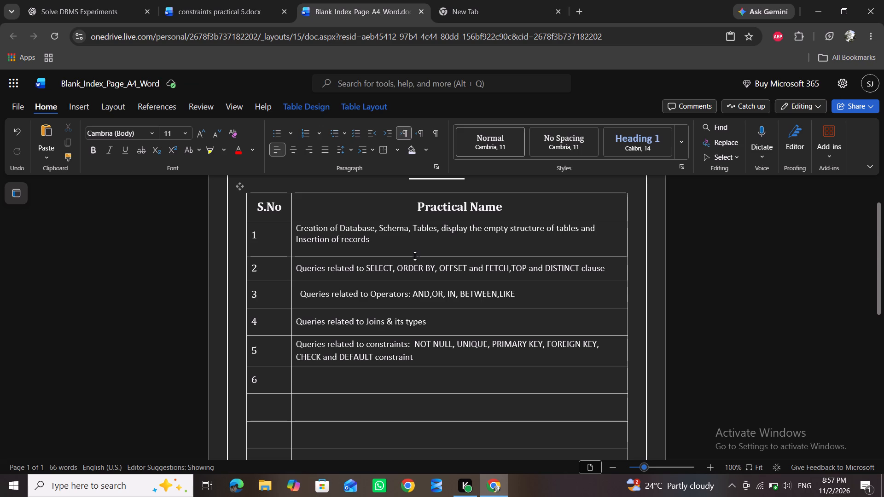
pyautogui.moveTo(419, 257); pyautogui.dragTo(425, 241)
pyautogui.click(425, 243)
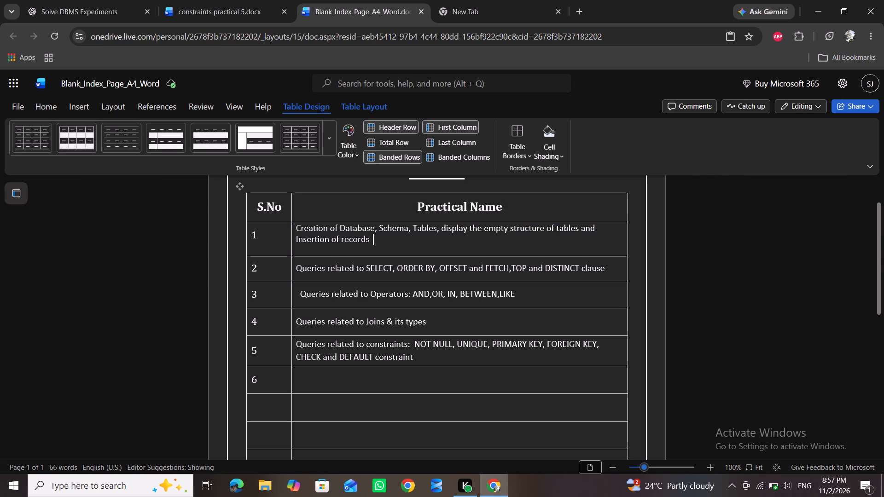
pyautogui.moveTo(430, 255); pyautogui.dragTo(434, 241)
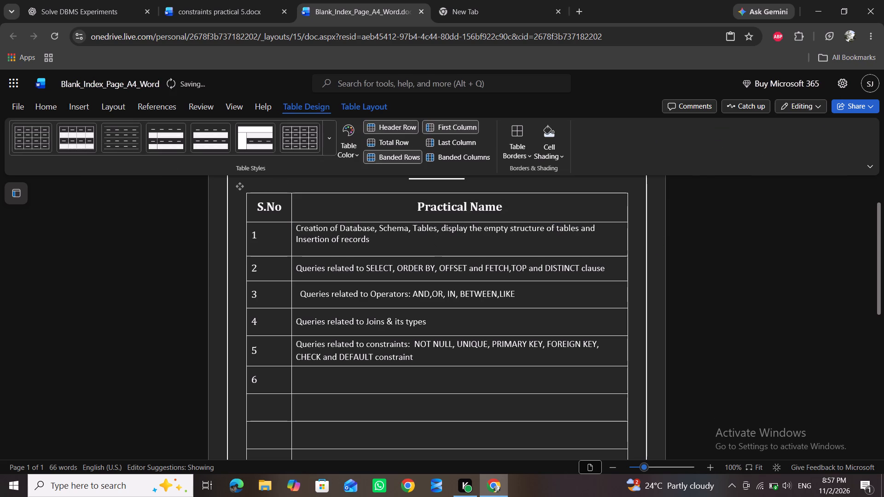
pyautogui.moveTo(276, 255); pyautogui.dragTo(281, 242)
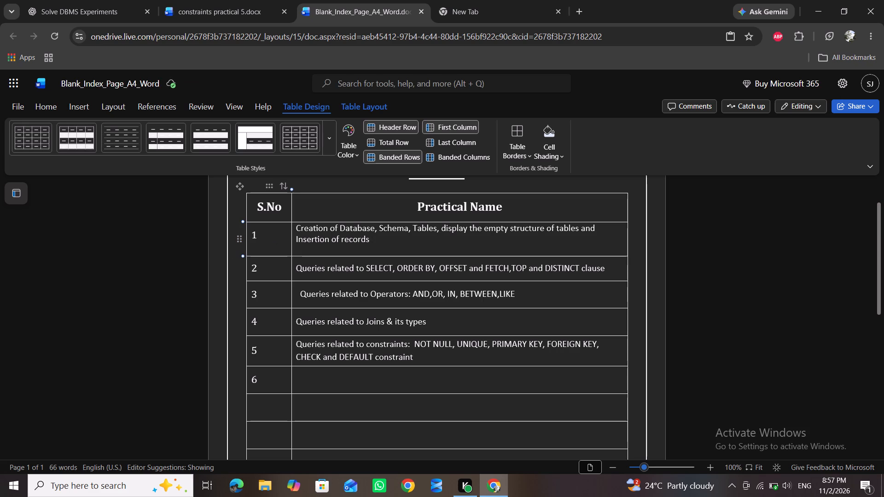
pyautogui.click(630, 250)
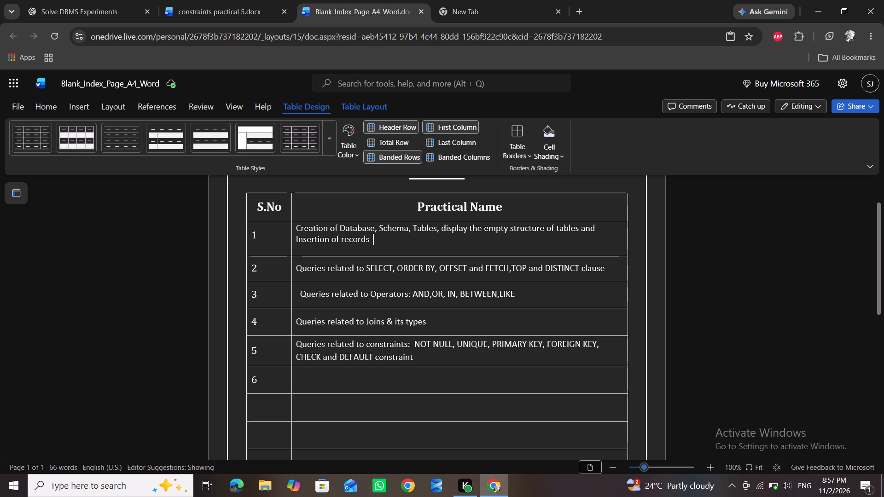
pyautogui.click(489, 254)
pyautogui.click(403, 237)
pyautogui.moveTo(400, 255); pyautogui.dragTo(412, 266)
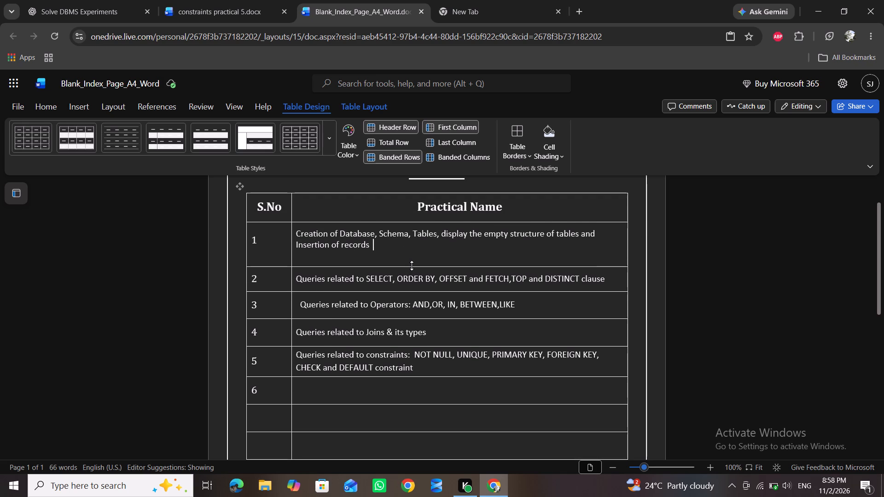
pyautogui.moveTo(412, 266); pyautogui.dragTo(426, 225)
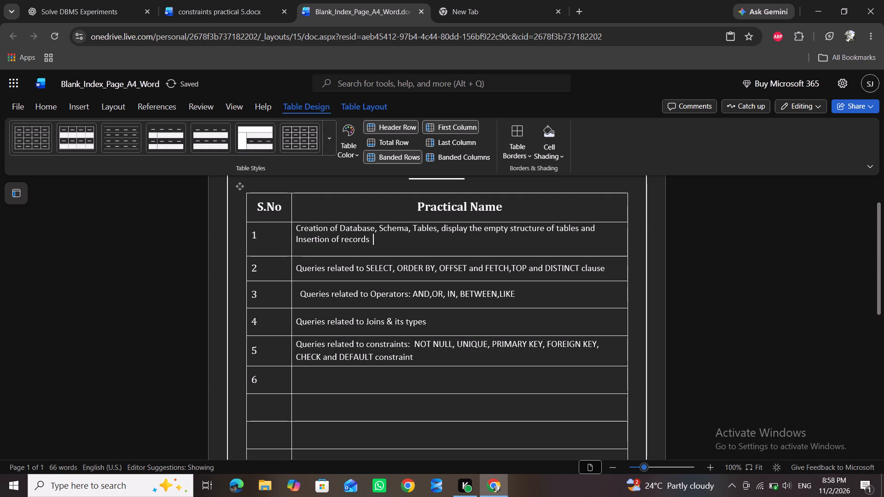
# Check the paragraph alignment, indentation and spacing settings of the row 1 title.
pyautogui.click(344, 232)
pyautogui.click(64, 108)
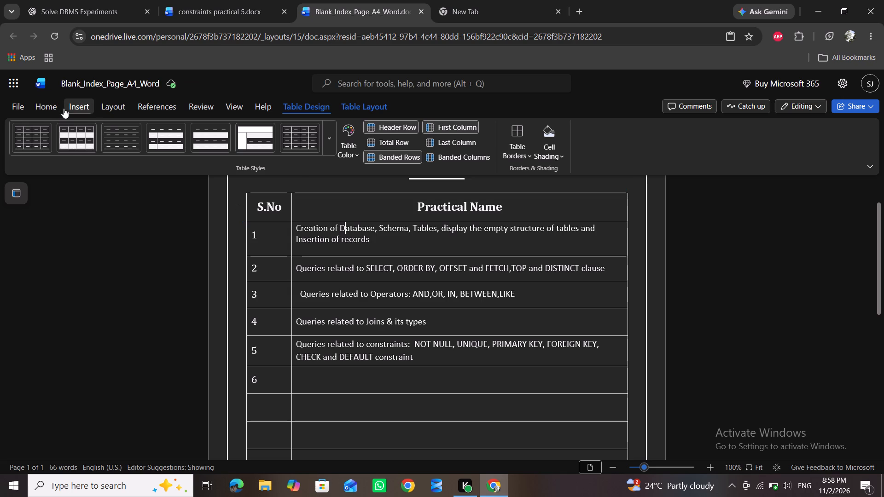
pyautogui.click(54, 103)
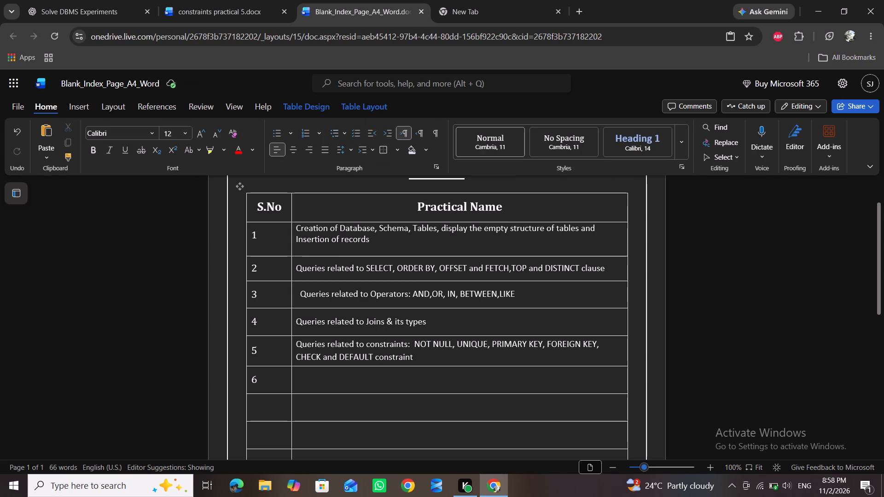
pyautogui.scroll(-1, 426, 337)
pyautogui.scroll(2, 426, 337)
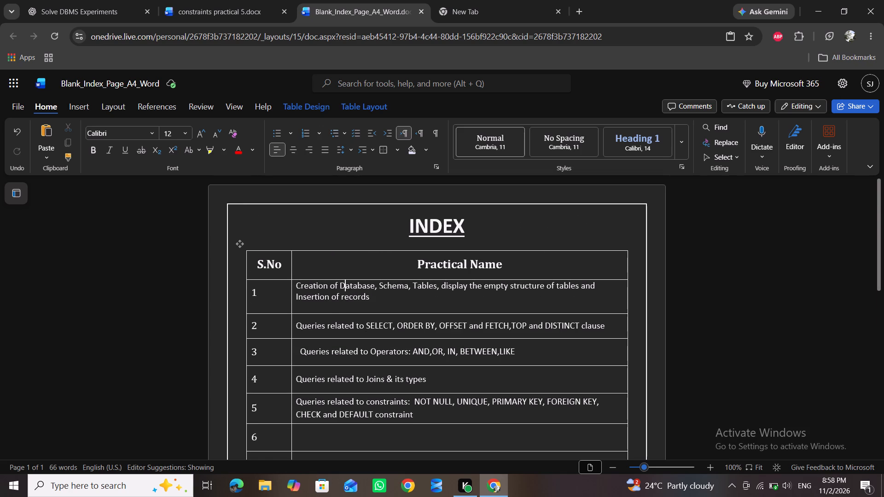
pyautogui.scroll(-2, 320, 313)
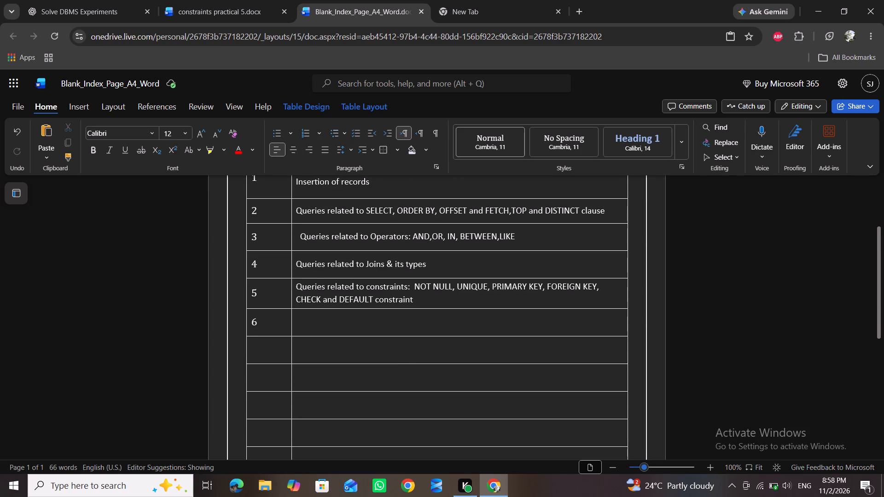
pyautogui.scroll(2, 349, 304)
pyautogui.click(384, 296)
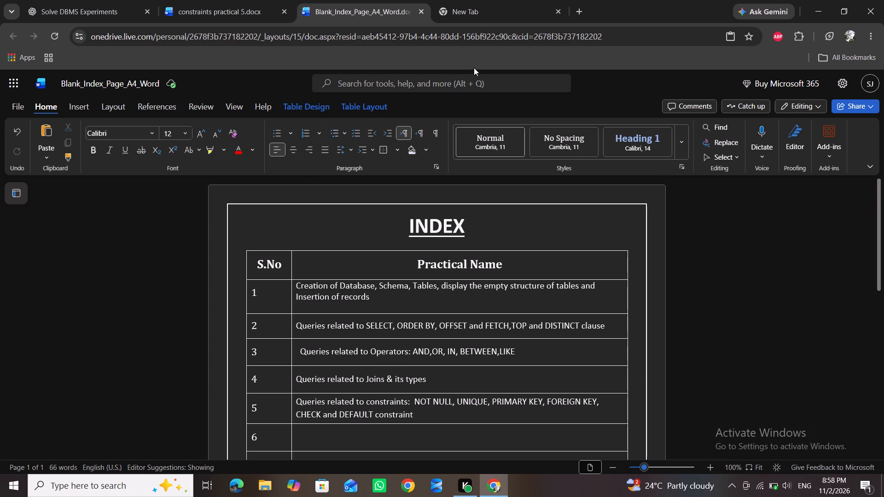
pyautogui.click(435, 164)
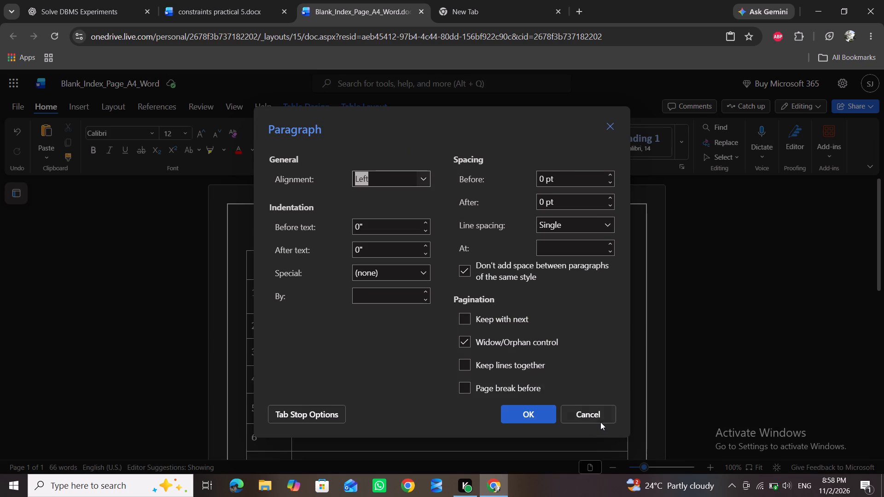
pyautogui.click(791, 329)
pyautogui.click(607, 127)
# Return to the Word documents list in the constraints practical 5 tab and open PRACTICAL 6 COMPLETE.
pyautogui.scroll(-2, 400, 306)
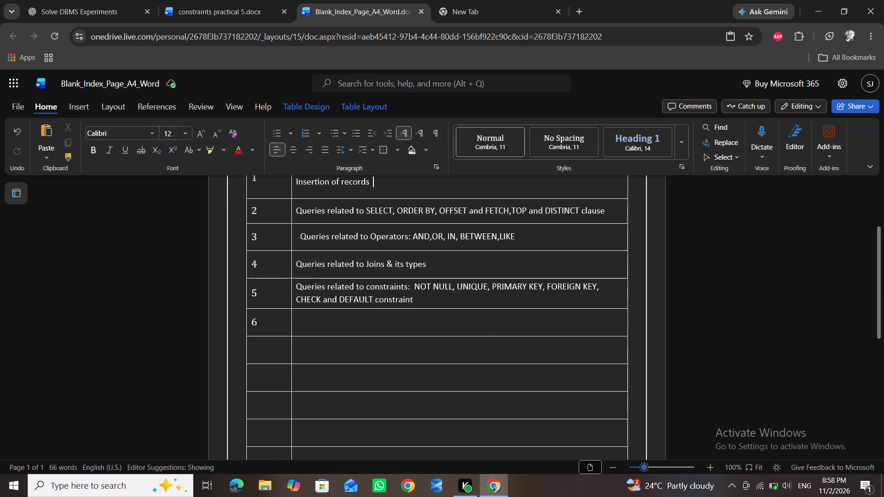
pyautogui.click(180, 7)
pyautogui.click(16, 39)
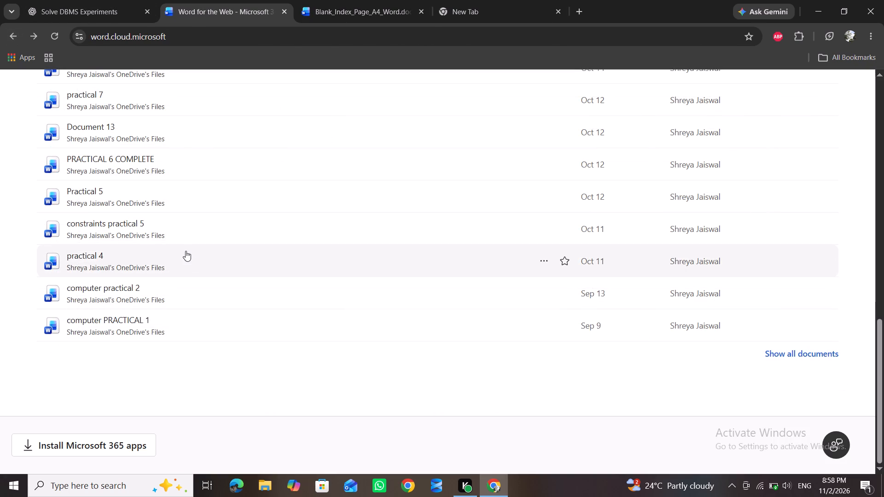
pyautogui.click(329, 1)
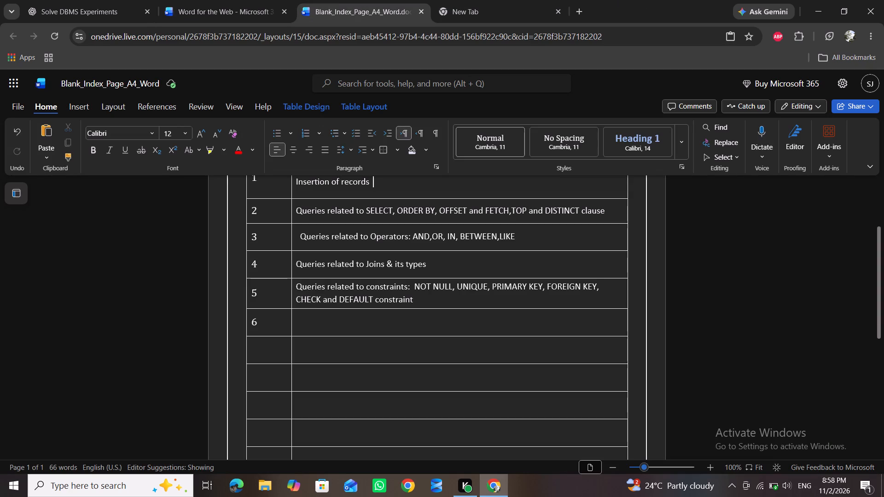
pyautogui.scroll(1, 373, 286)
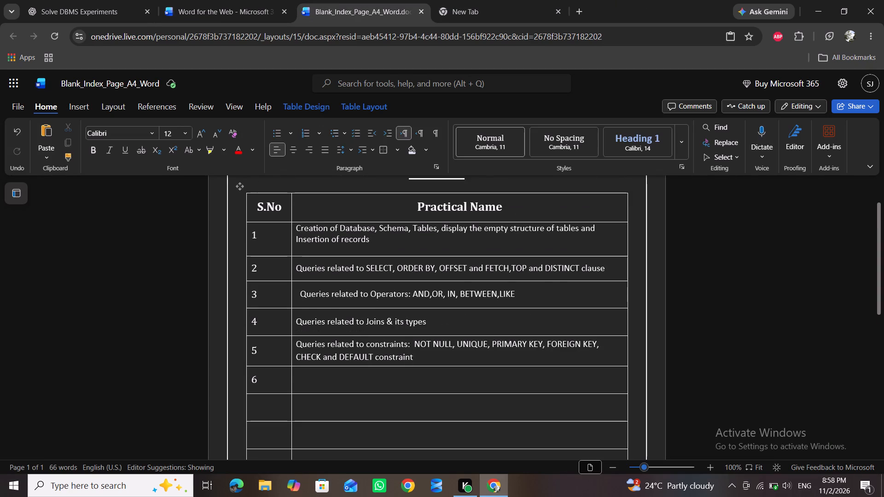
pyautogui.scroll(-1, 373, 286)
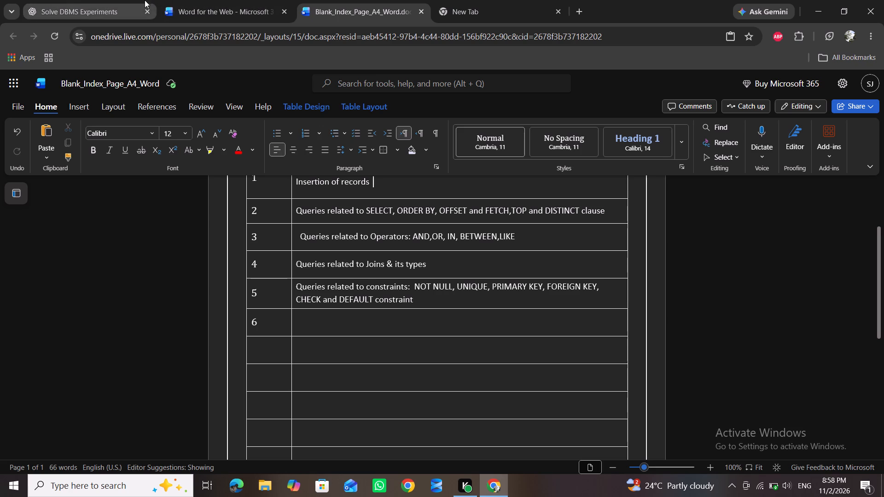
pyautogui.click(211, 0)
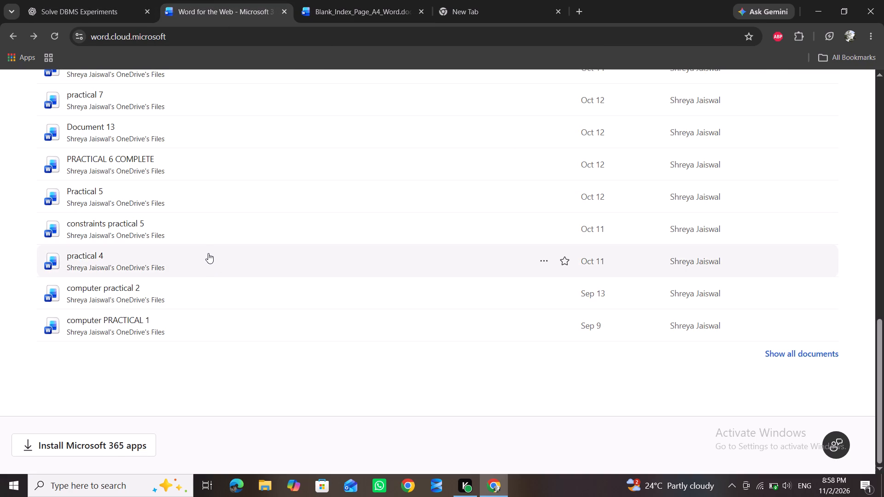
pyautogui.scroll(1, 209, 249)
pyautogui.doubleClick(192, 214)
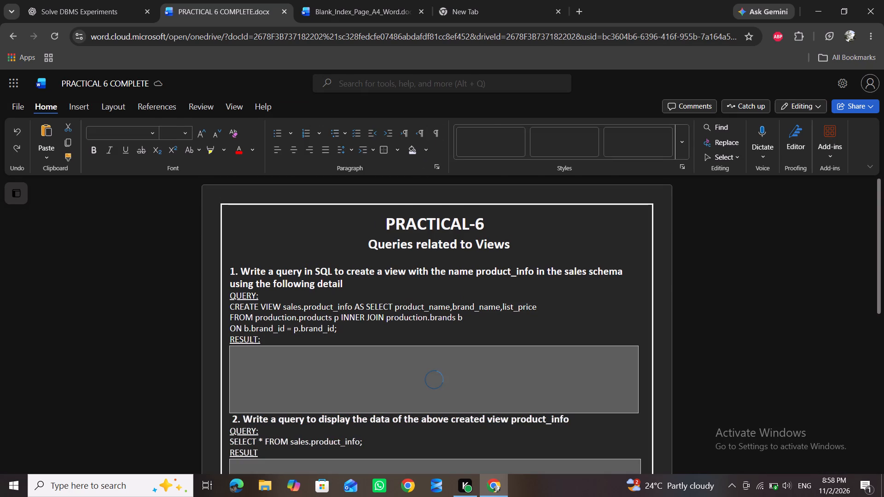
# Copy the title "Queries related to Views" from the PRACTICAL 6 COMPLETE document and return to the Blank_Index_Page_A4_Word document.
pyautogui.moveTo(362, 243); pyautogui.dragTo(385, 243)
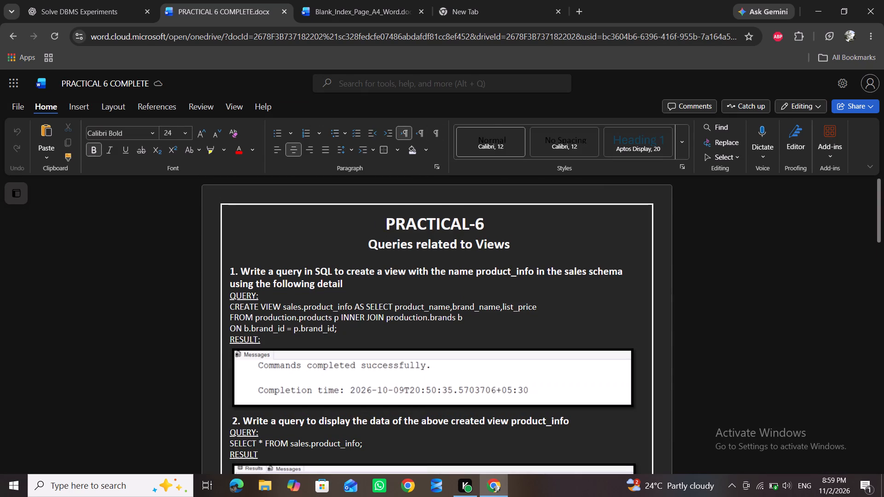
pyautogui.moveTo(385, 243); pyautogui.dragTo(527, 245)
pyautogui.rightClick(518, 248)
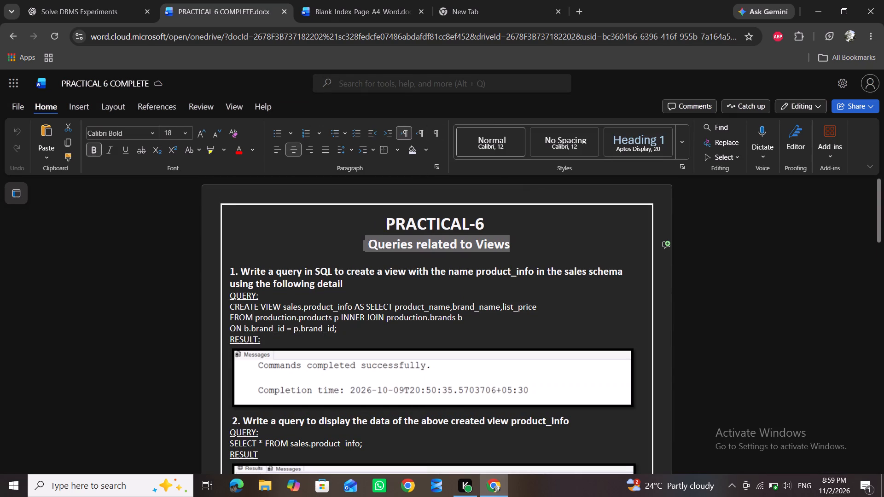
pyautogui.rightClick(485, 240)
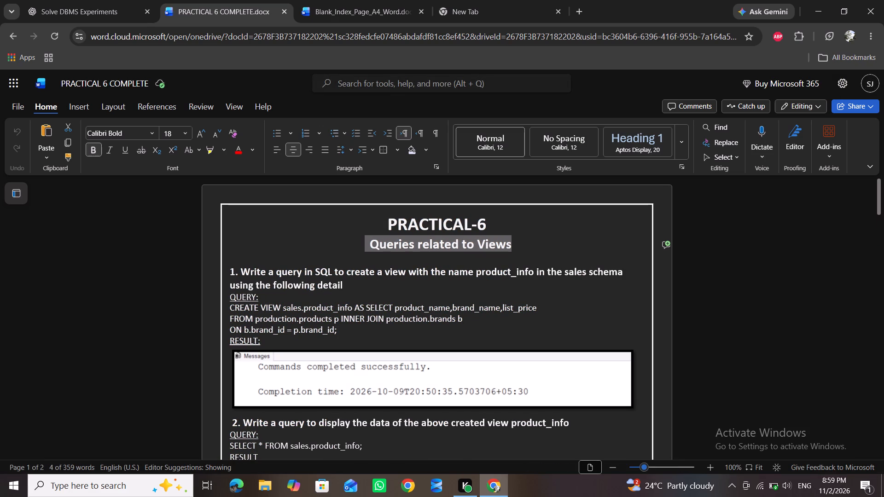
pyautogui.rightClick(481, 250)
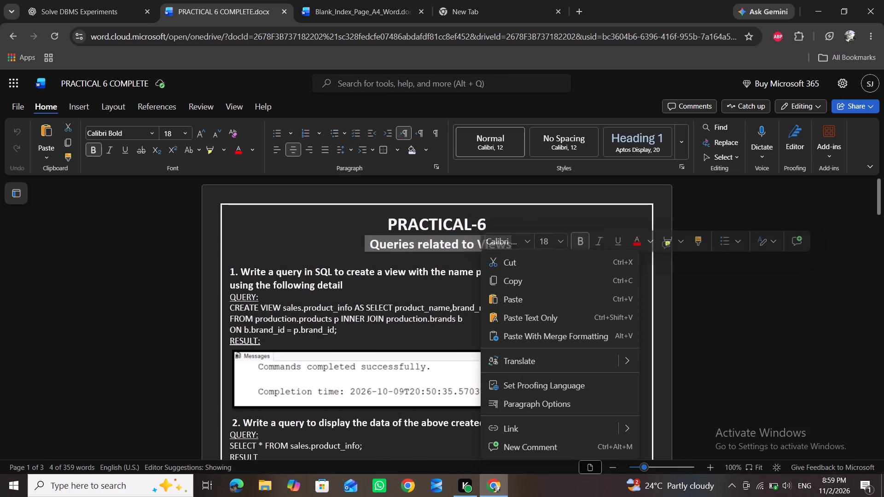
pyautogui.click(506, 280)
pyautogui.click(355, 1)
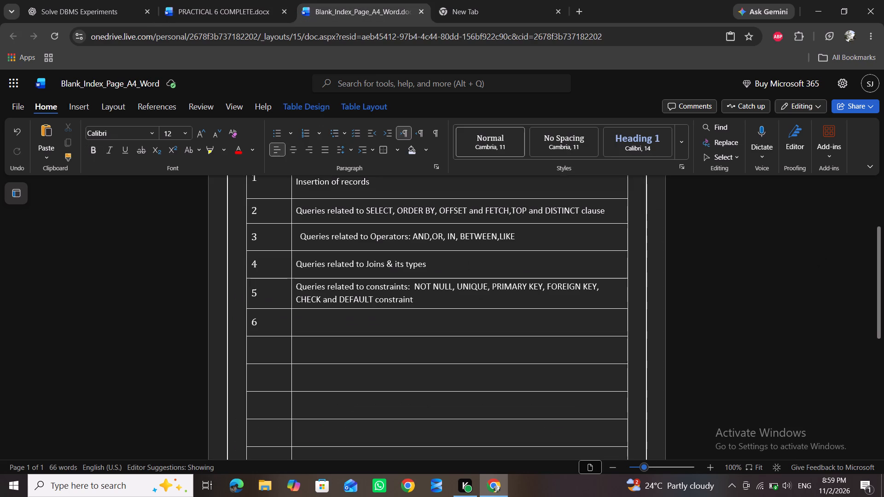
# Paste the copied title "Queries related to Views" as plain text into row 6 and format it in 12 pt Calibri.
pyautogui.rightClick(307, 329)
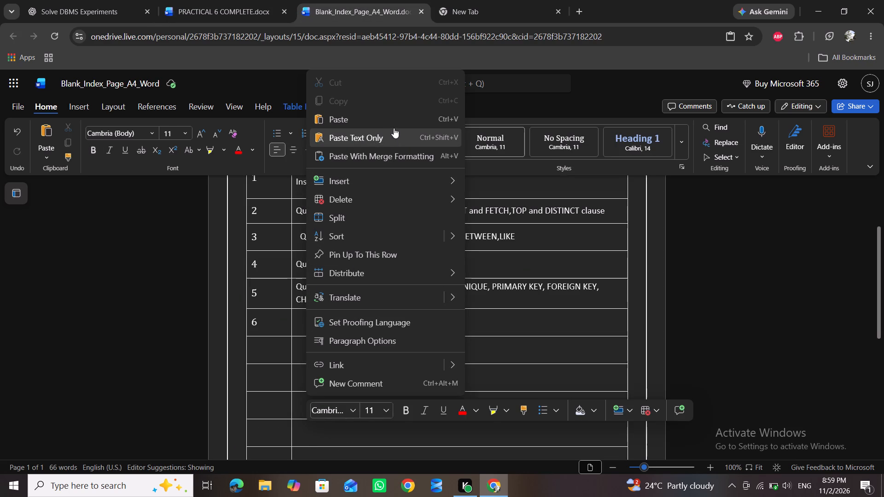
pyautogui.click(395, 133)
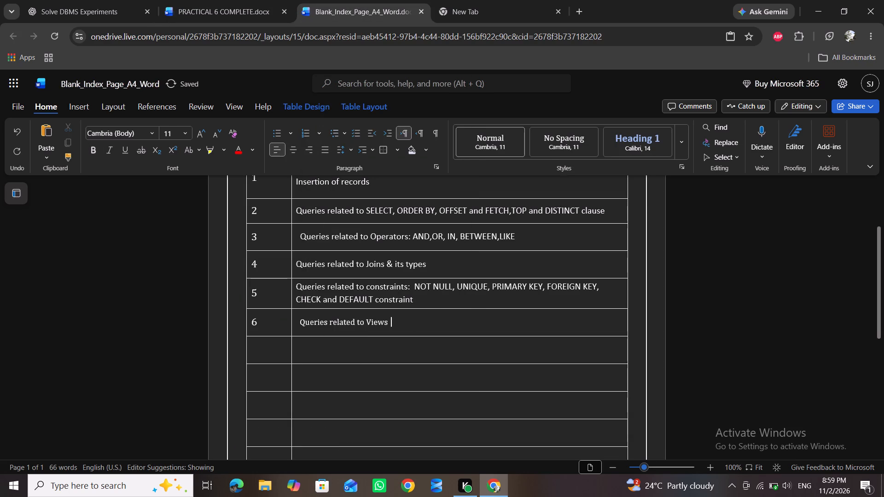
pyautogui.moveTo(297, 321); pyautogui.dragTo(403, 322)
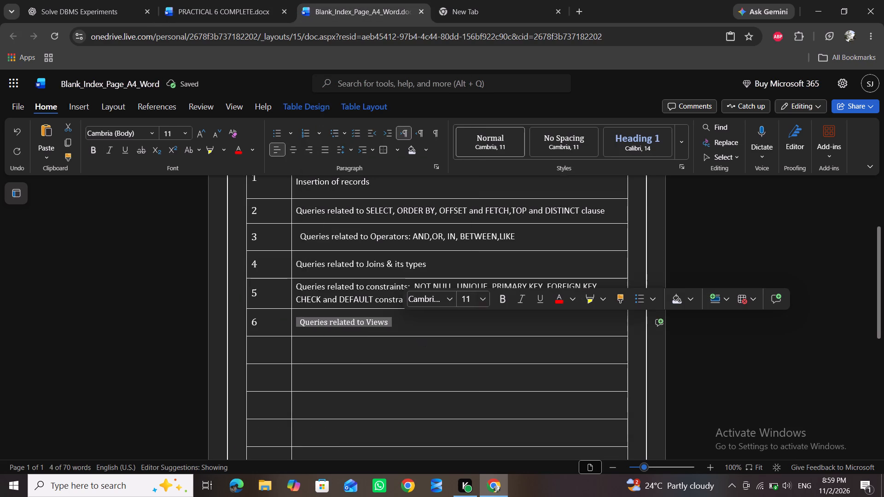
pyautogui.click(481, 296)
pyautogui.click(502, 280)
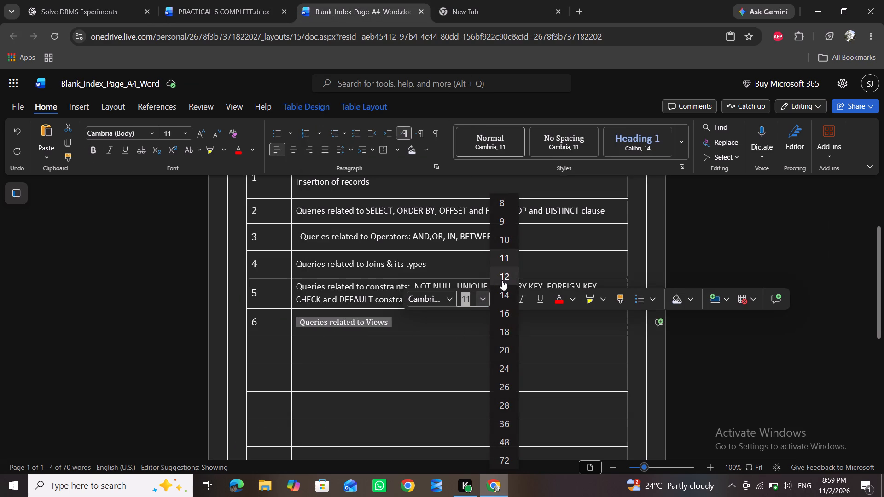
pyautogui.click(454, 301)
pyautogui.click(491, 436)
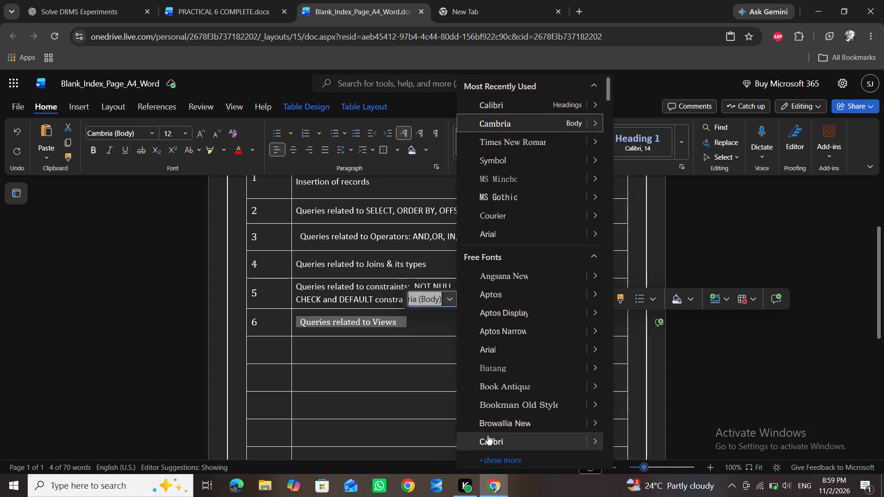
# Enter serial number 7 in the row below row 6 at font size 14, matching the number above.
pyautogui.scroll(-1, 345, 329)
pyautogui.click(271, 291)
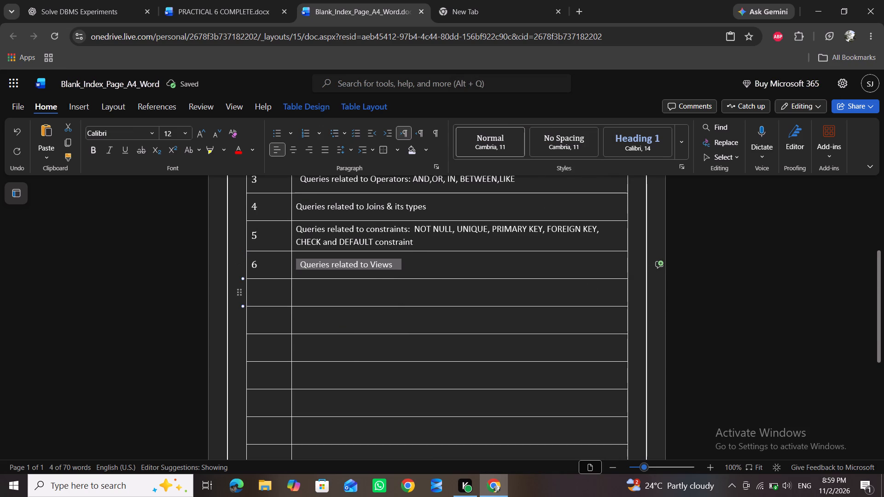
pyautogui.press('7')
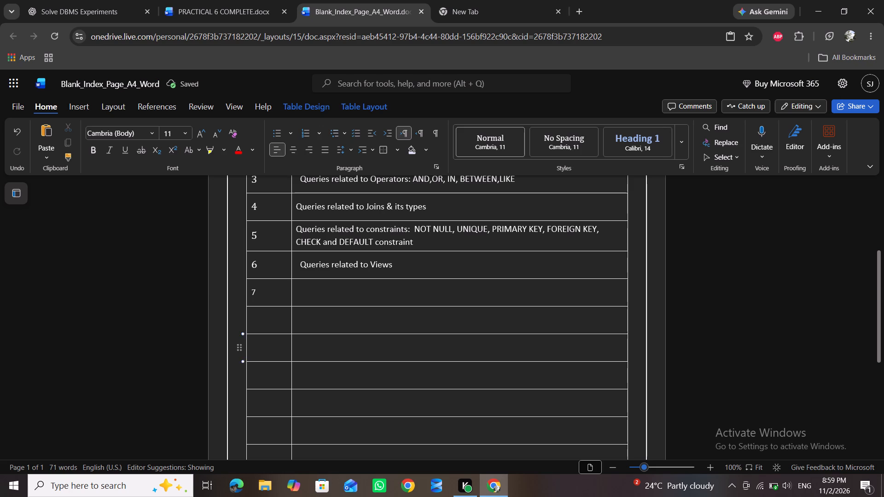
pyautogui.click(262, 266)
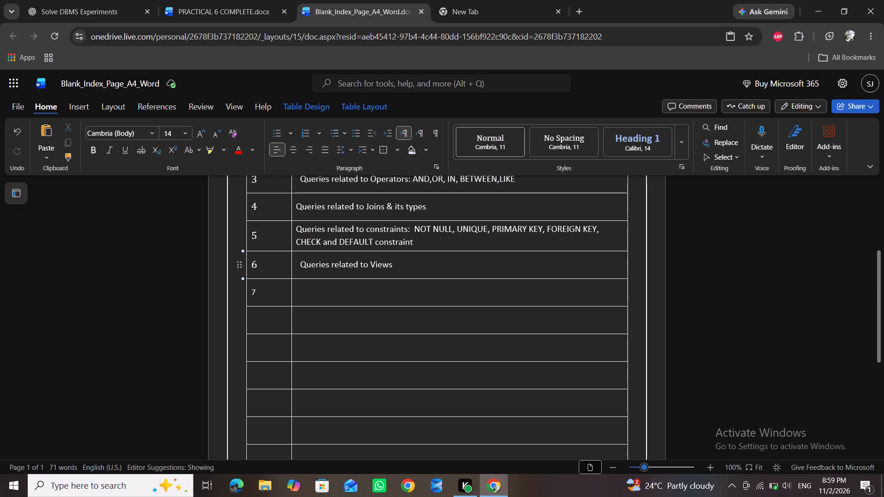
pyautogui.click(257, 291)
pyautogui.press('BackSpace')
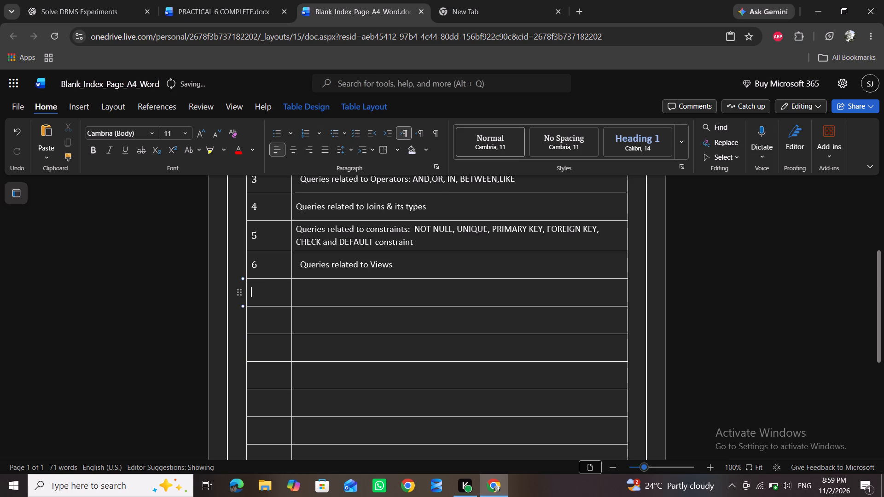
pyautogui.click(180, 136)
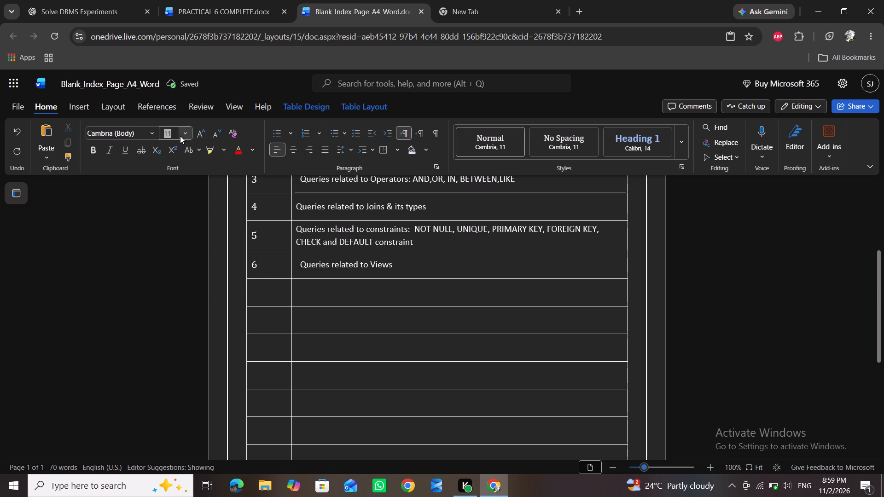
pyautogui.click(174, 223)
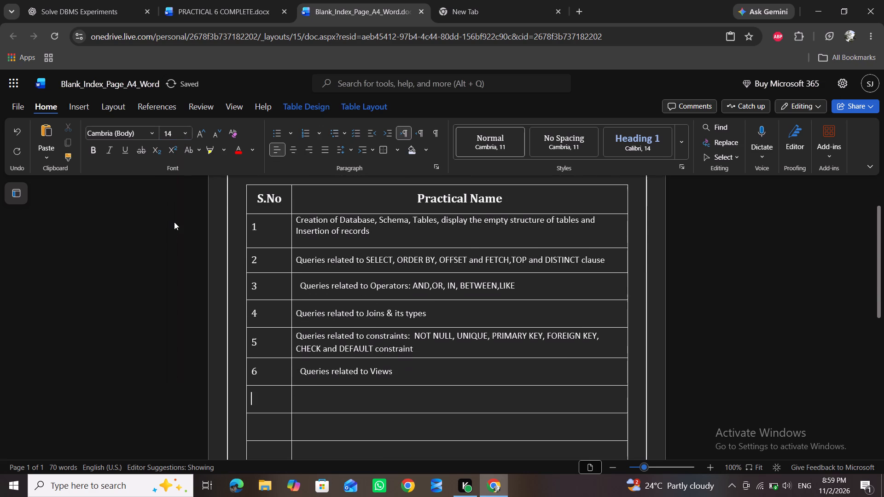
pyautogui.press('7')
# Return to the Word documents list in the PRACTICAL 6 COMPLETE tab and open the practical 7 document.
pyautogui.click(336, 397)
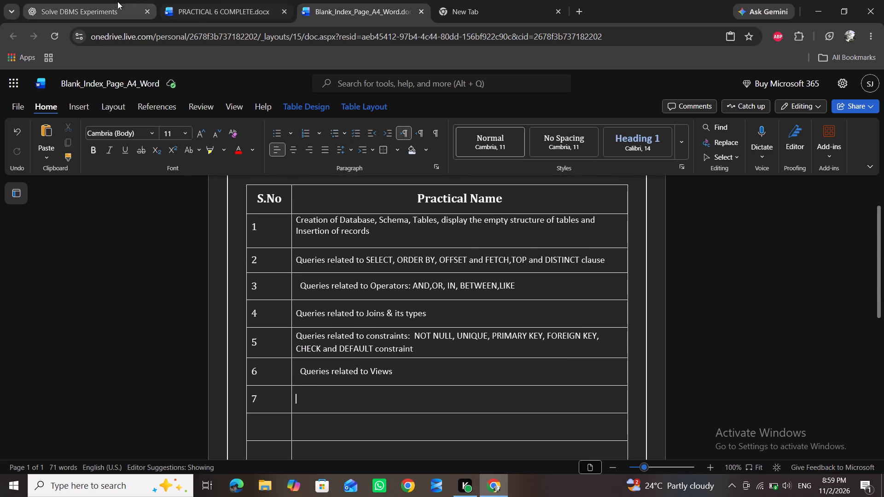
pyautogui.click(195, 18)
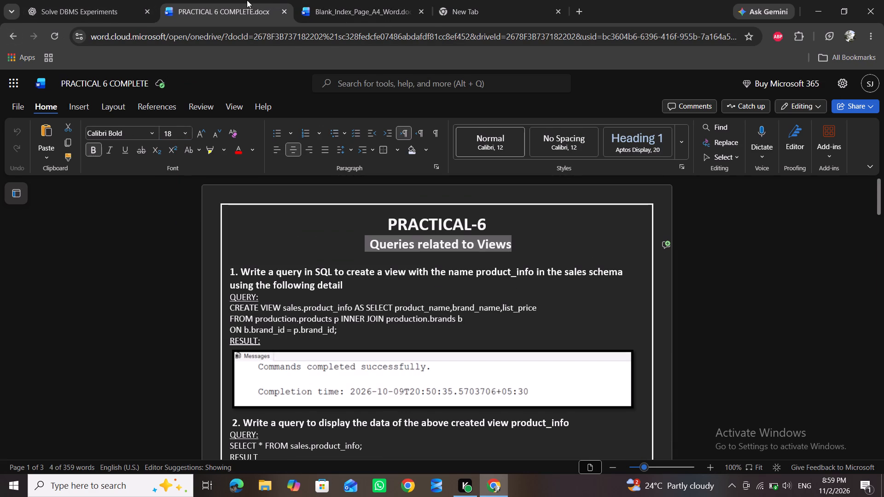
pyautogui.click(238, 0)
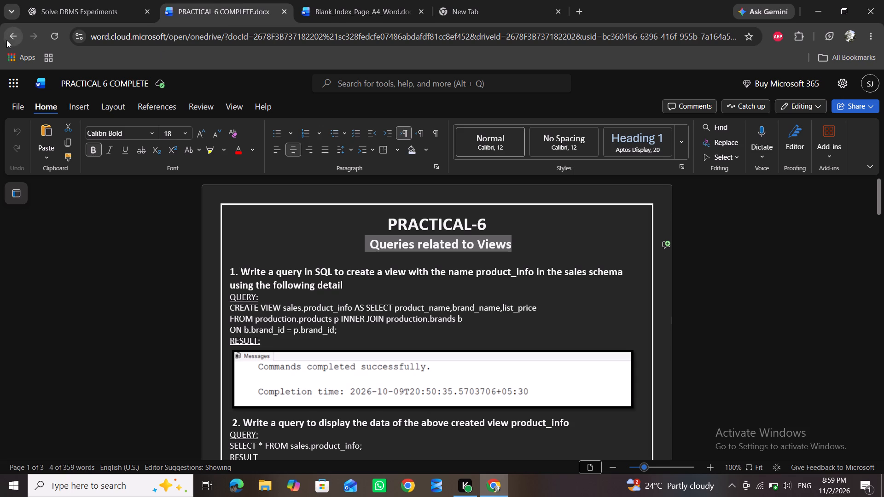
pyautogui.click(6, 40)
pyautogui.scroll(-1, 269, 238)
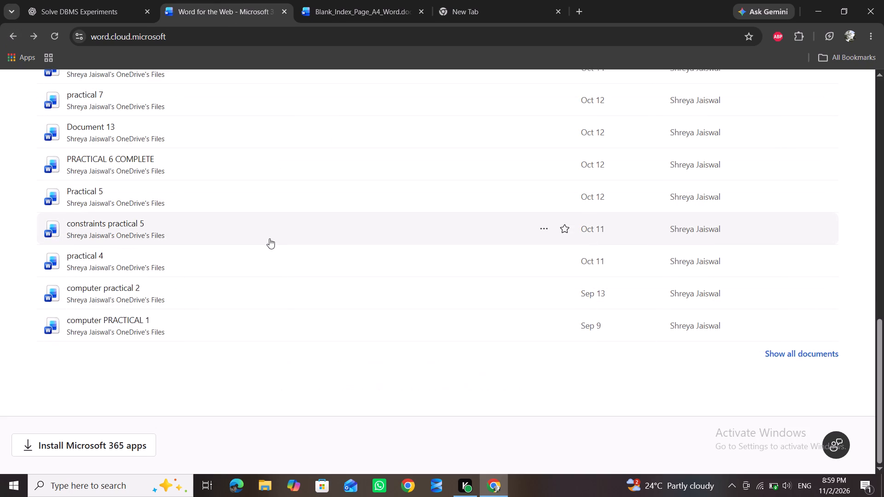
pyautogui.scroll(-1, 269, 238)
pyautogui.scroll(3, 270, 237)
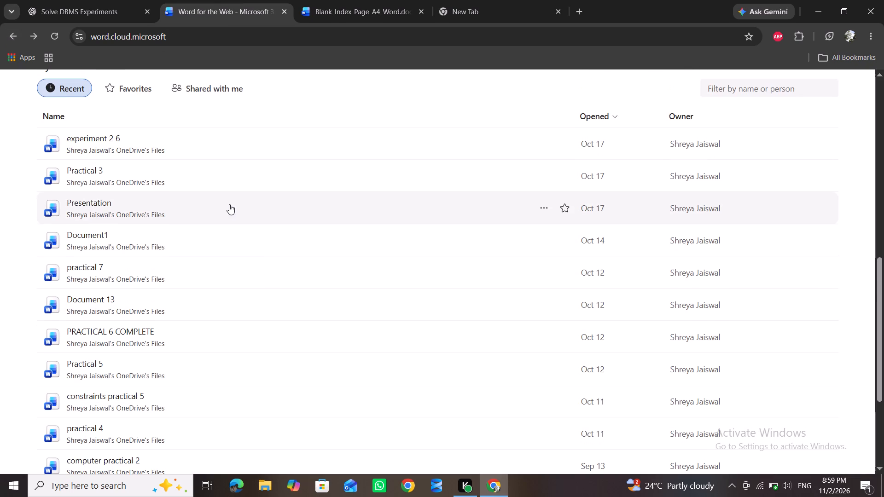
pyautogui.doubleClick(169, 277)
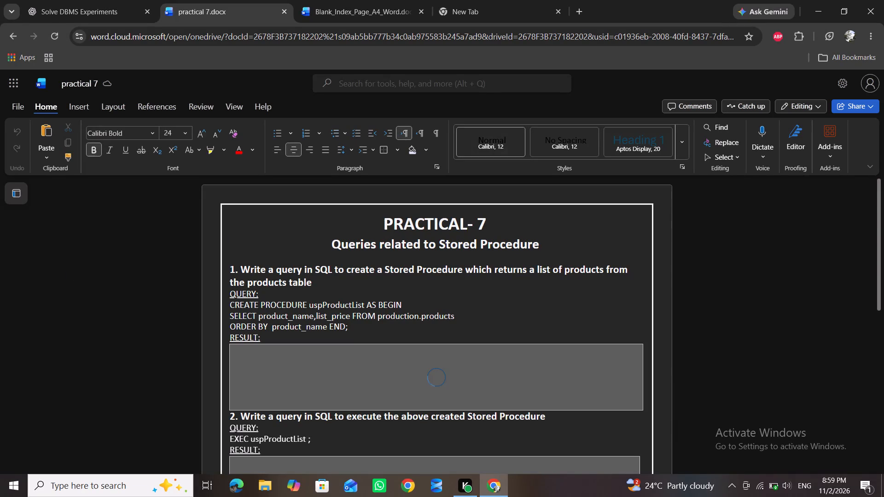
# Copy the title "Queries related to Stored Procedure" from the practical 7 document and return to the Blank_Index_Page_A4_Word document.
pyautogui.moveTo(325, 246); pyautogui.dragTo(546, 243)
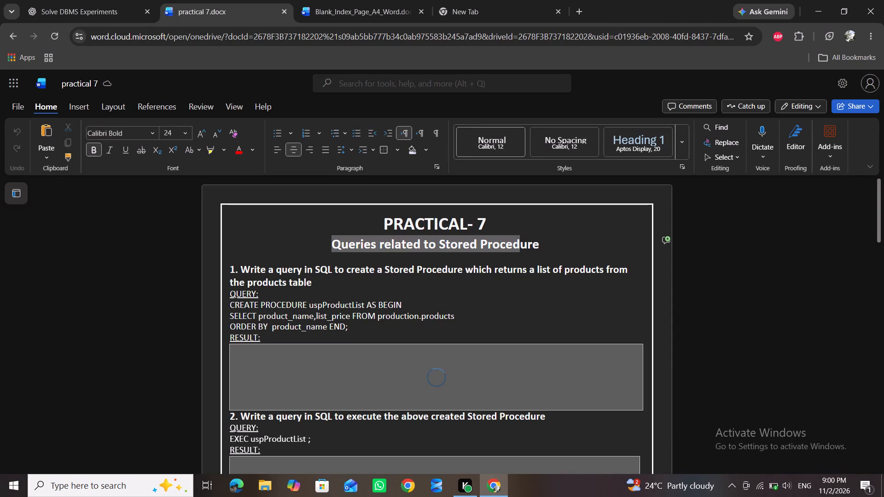
pyautogui.moveTo(546, 243); pyautogui.dragTo(551, 243)
pyautogui.rightClick(518, 249)
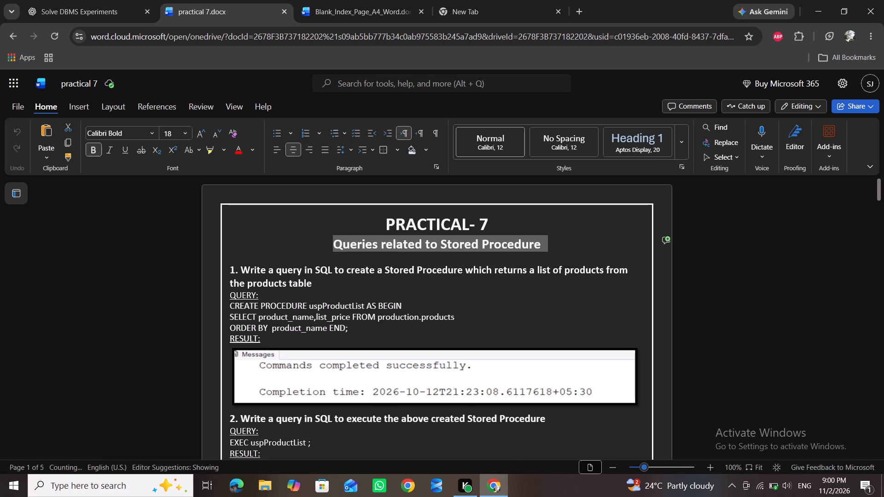
pyautogui.rightClick(537, 242)
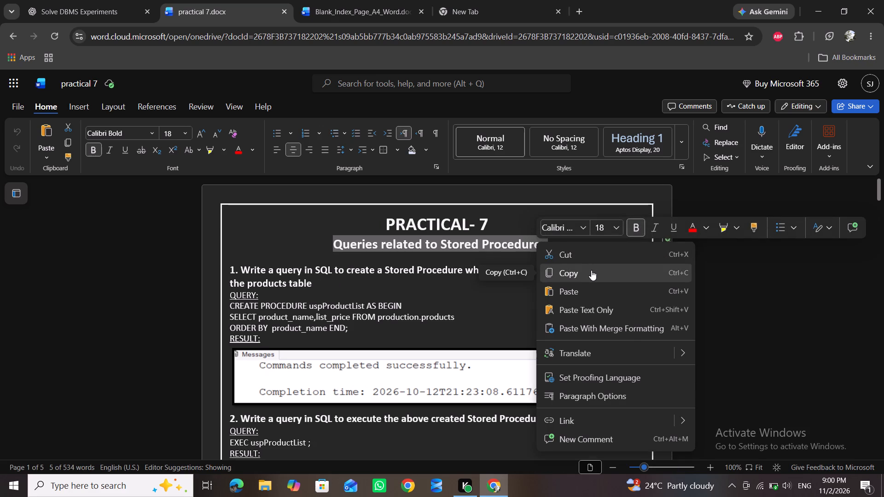
pyautogui.click(592, 270)
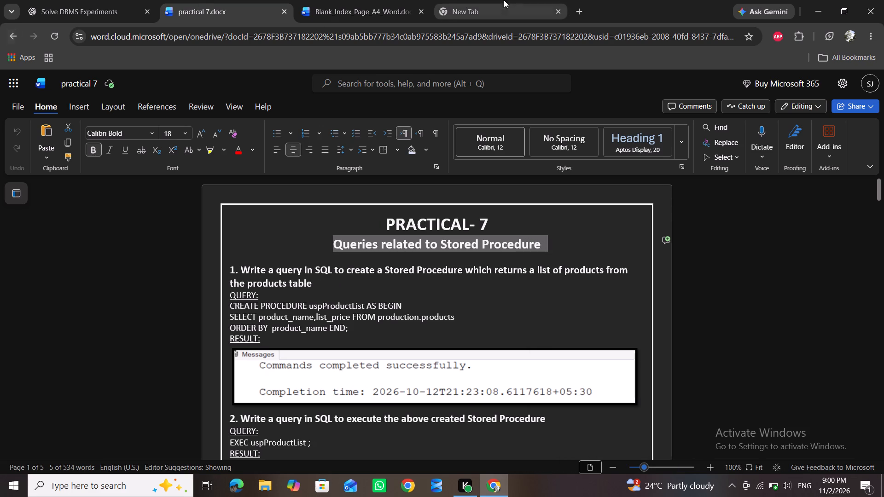
pyautogui.click(354, 1)
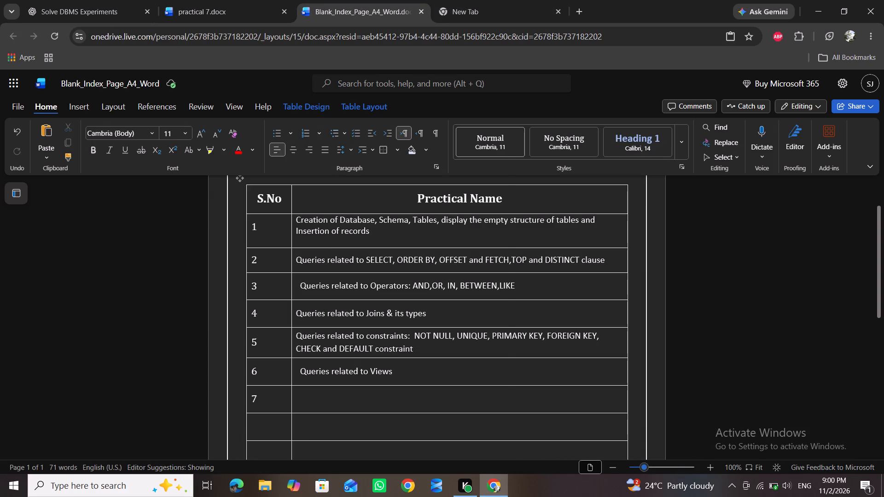
# Paste the copied title "Queries related to Stored Procedure" as plain text into row 7 and format it in 12 pt Calibri.
pyautogui.rightClick(350, 394)
pyautogui.click(425, 137)
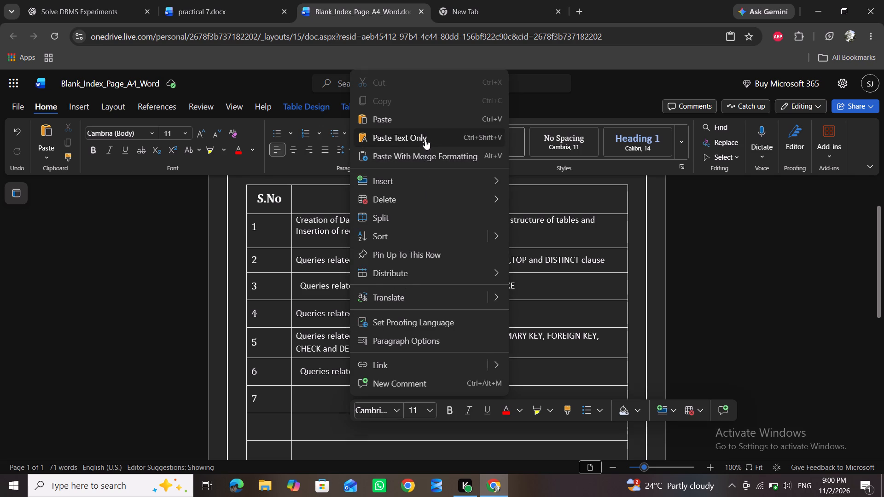
pyautogui.moveTo(296, 398); pyautogui.dragTo(355, 396)
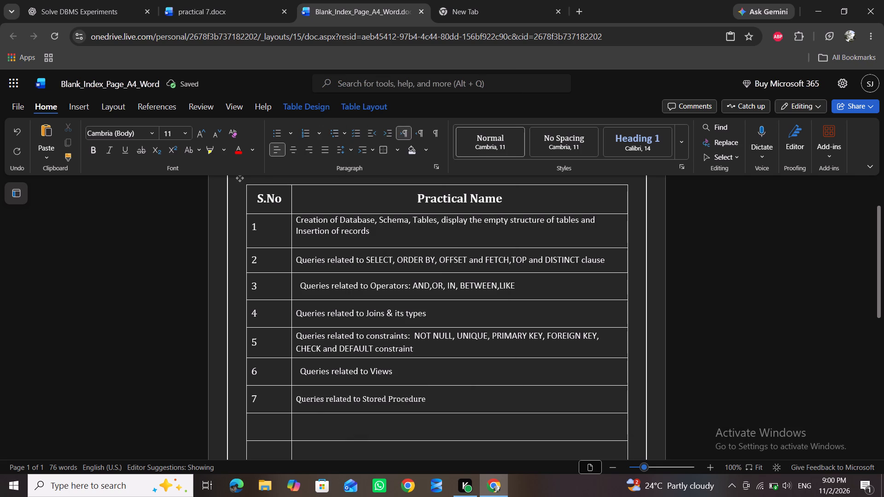
pyautogui.moveTo(355, 396); pyautogui.dragTo(426, 398)
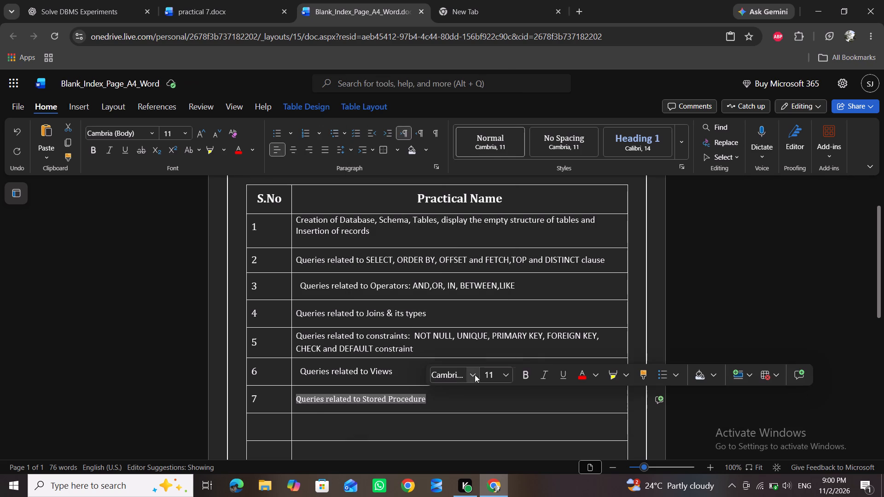
pyautogui.click(503, 377)
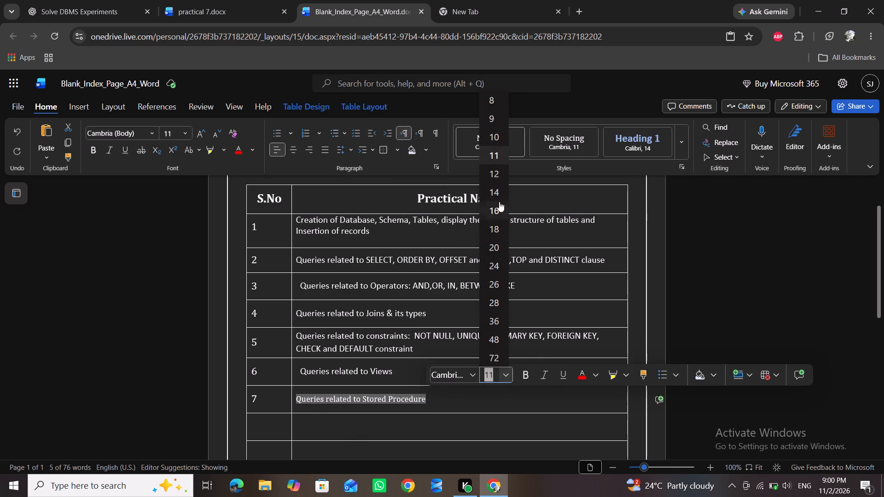
pyautogui.click(491, 174)
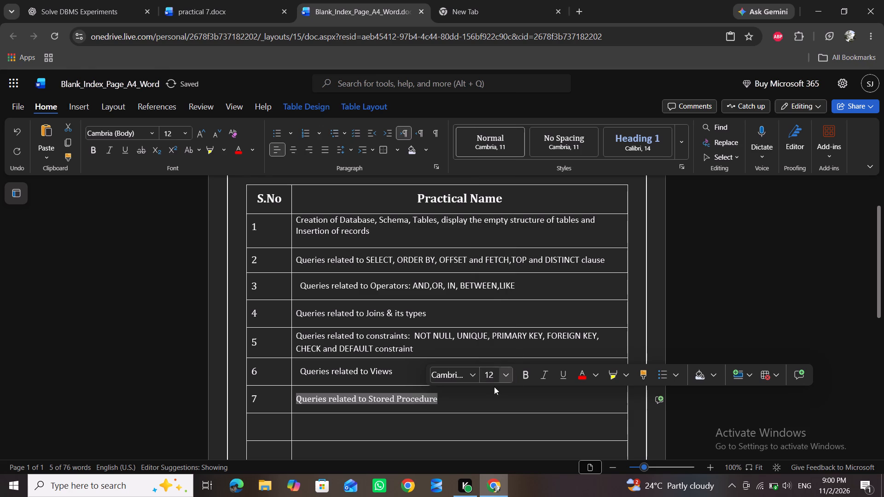
pyautogui.click(473, 379)
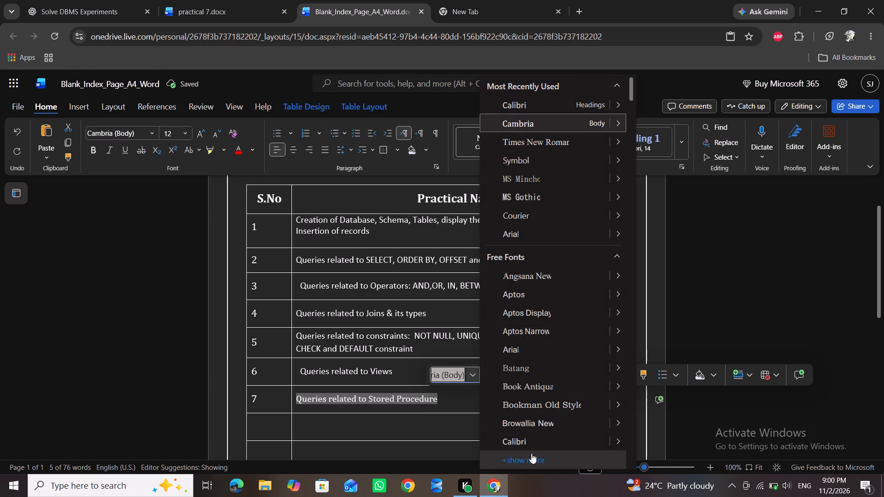
pyautogui.click(531, 444)
# Enter serial number 8 in the row below row 7 at font size 14.
pyautogui.click(249, 427)
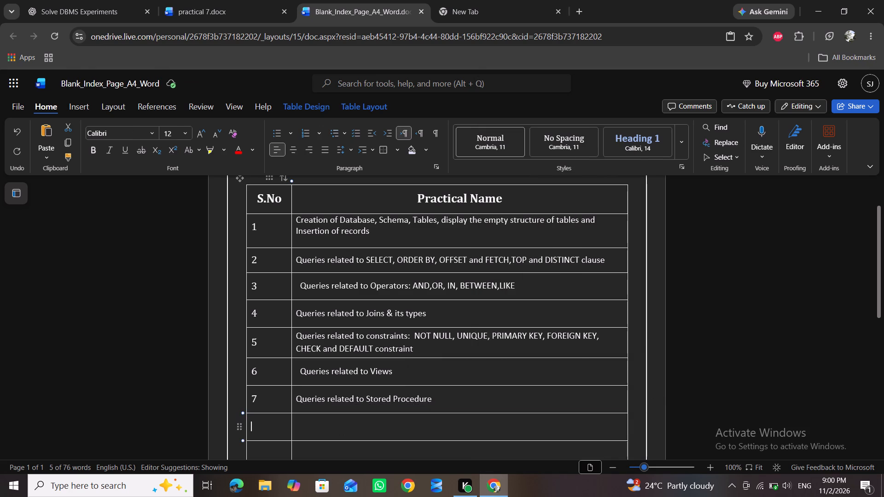
pyautogui.press('9')
pyautogui.press('BackSpace')
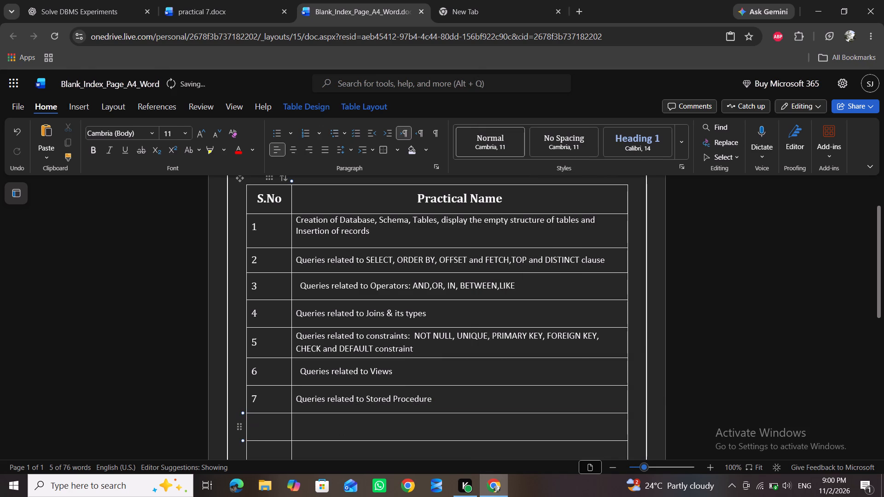
pyautogui.press('9')
pyautogui.press('BackSpace')
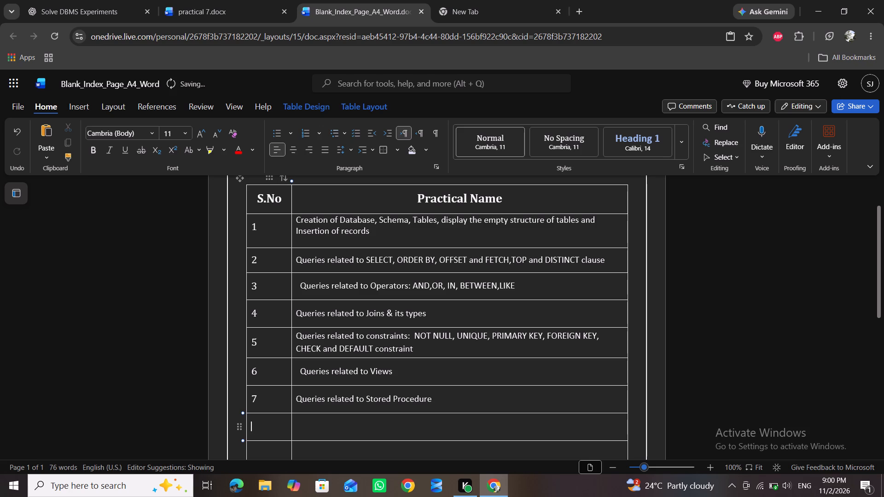
pyautogui.click(188, 134)
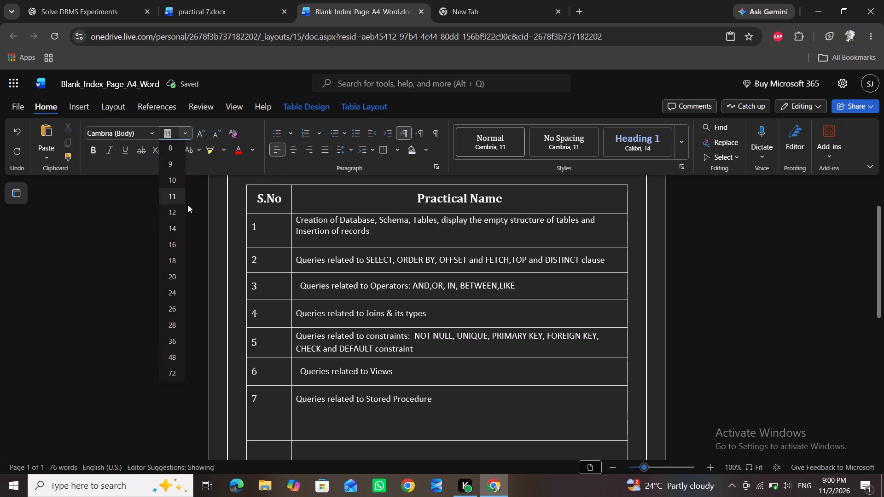
pyautogui.click(178, 225)
pyautogui.press('8')
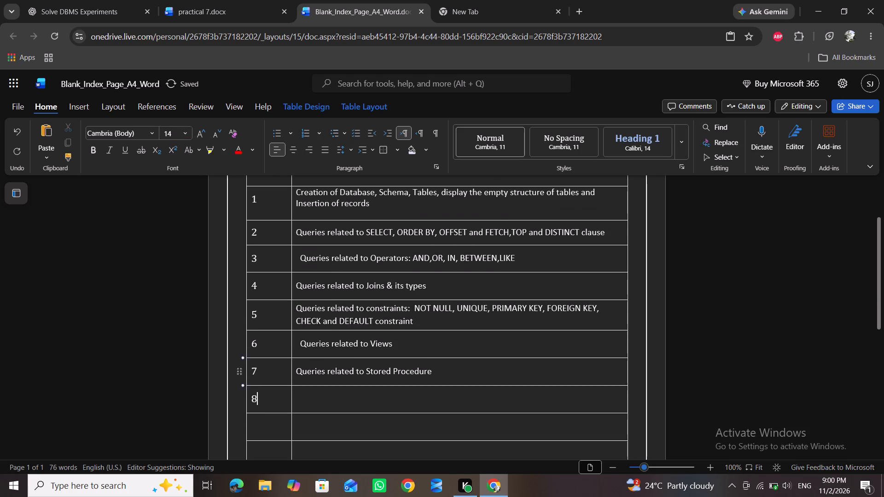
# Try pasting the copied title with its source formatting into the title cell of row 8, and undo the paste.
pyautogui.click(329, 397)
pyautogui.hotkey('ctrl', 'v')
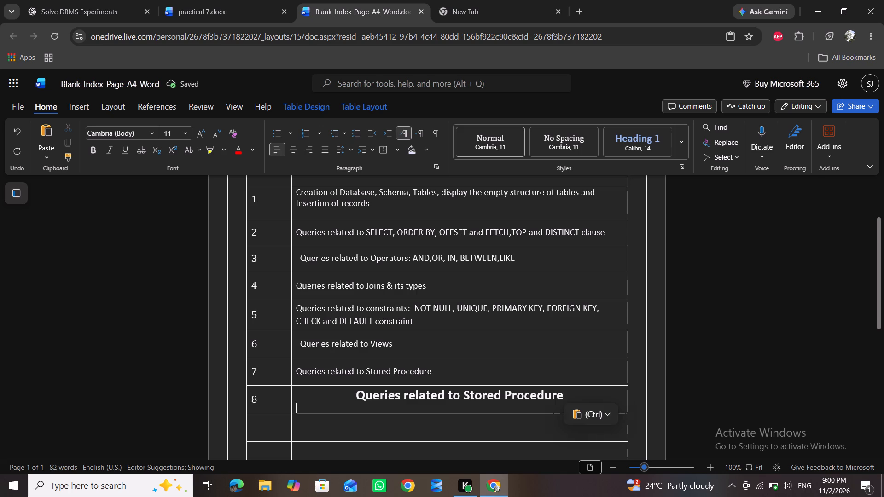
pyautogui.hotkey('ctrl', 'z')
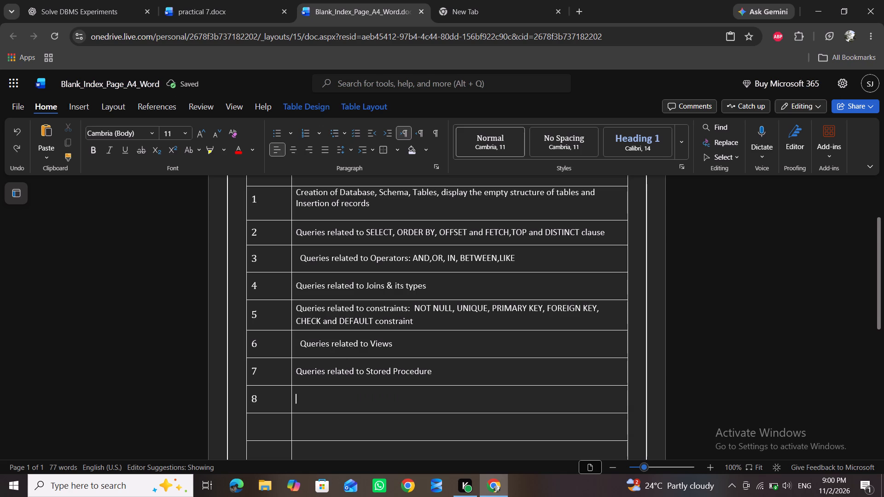
# Copy the title "Queries related to Stored Procedure" from row 7 and paste it as plain text into row 8.
pyautogui.moveTo(297, 369); pyautogui.dragTo(436, 370)
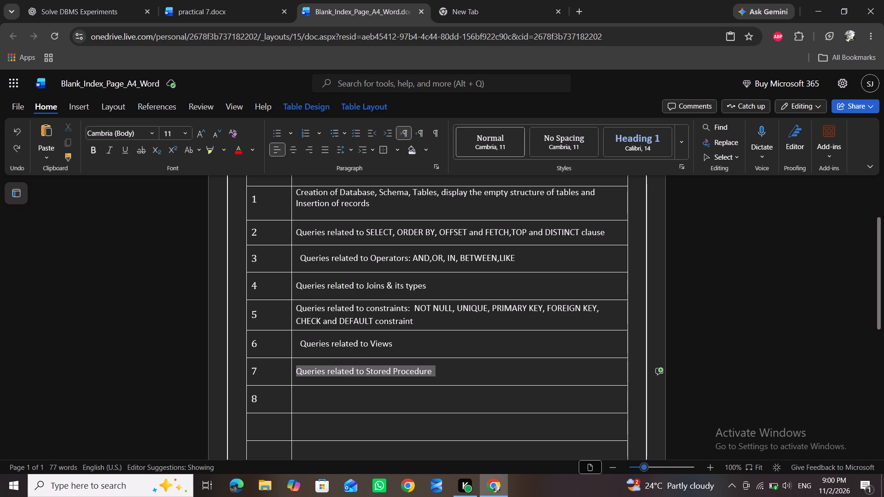
pyautogui.rightClick(423, 371)
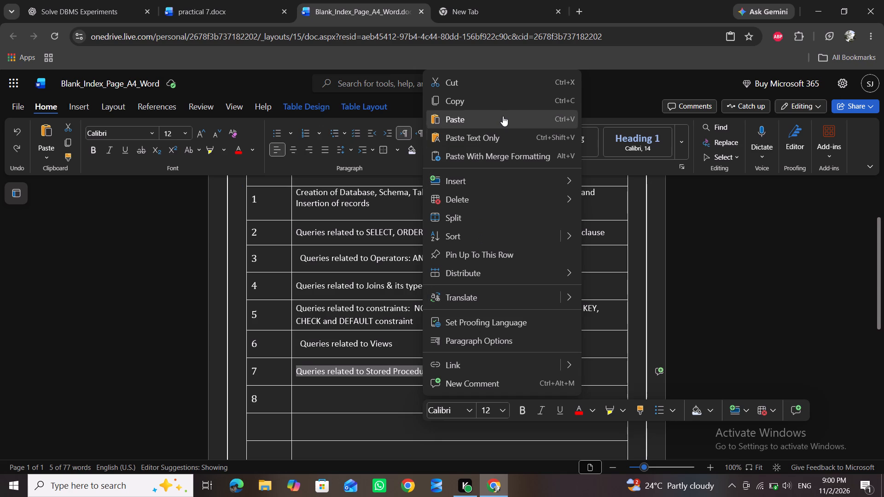
pyautogui.click(505, 107)
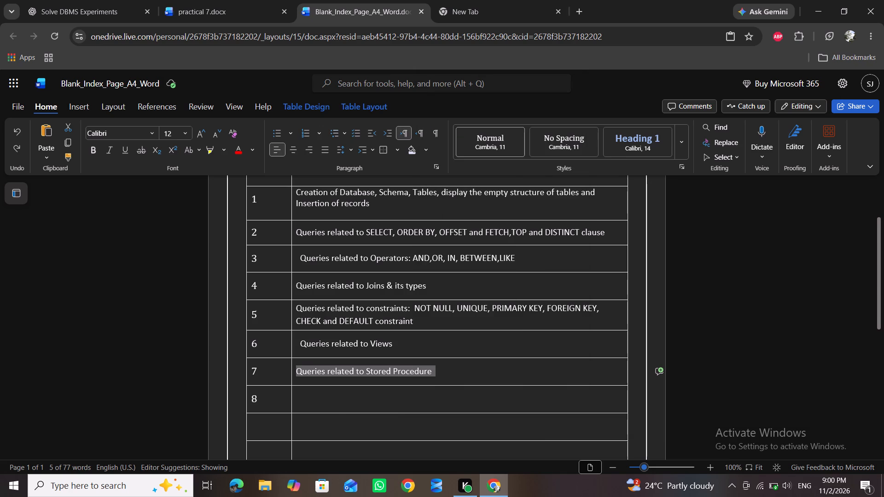
pyautogui.click(313, 391)
pyautogui.rightClick(313, 391)
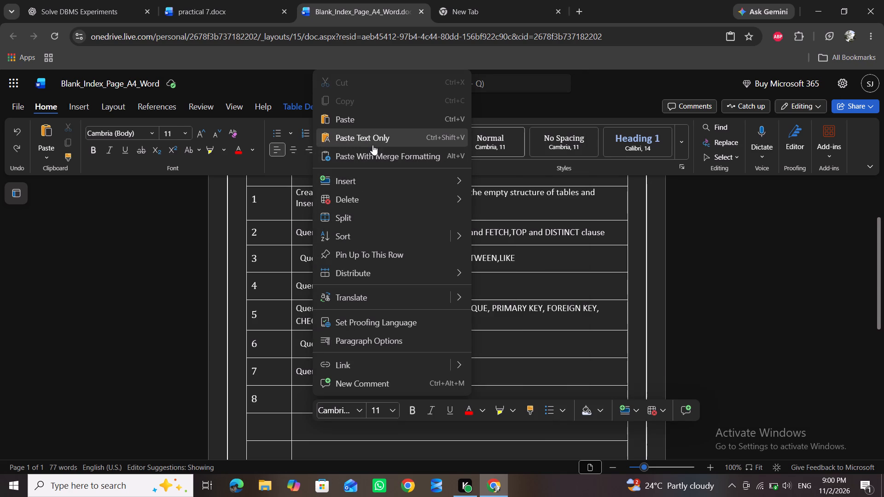
pyautogui.click(374, 144)
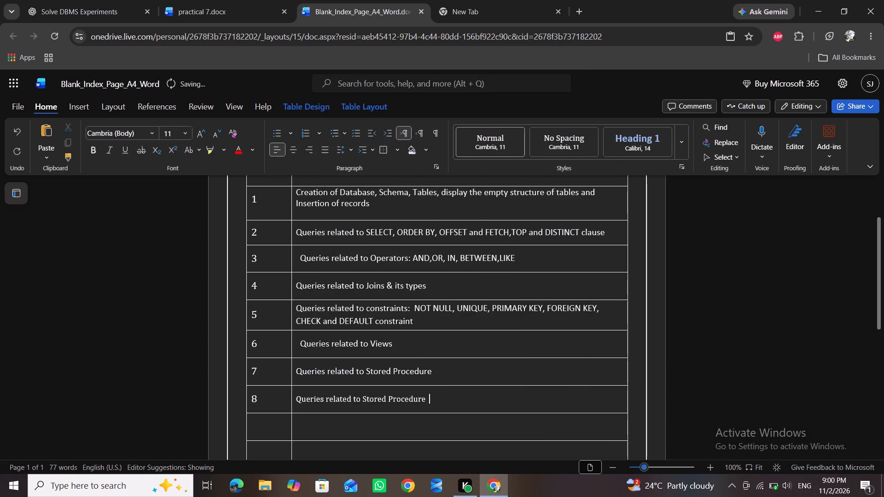
# Replace "Stored Procedure" in the row 8 title with "Cursor" so that it reads "Queries related to Cursor".
pyautogui.press('BackSpace')
pyautogui.press('BackSpace')
pyautogui.press('BackSpace')
pyautogui.press('BackSpace')
pyautogui.press('BackSpace')
pyautogui.press('BackSpace')
pyautogui.press('BackSpace')
pyautogui.press('BackSpace')
pyautogui.press('BackSpace')
pyautogui.press('BackSpace')
pyautogui.press('BackSpace')
pyautogui.press('BackSpace')
pyautogui.press('BackSpace')
pyautogui.press('BackSpace')
pyautogui.press('BackSpace')
pyautogui.press('BackSpace')
pyautogui.press('BackSpace')
pyautogui.press('BackSpace')
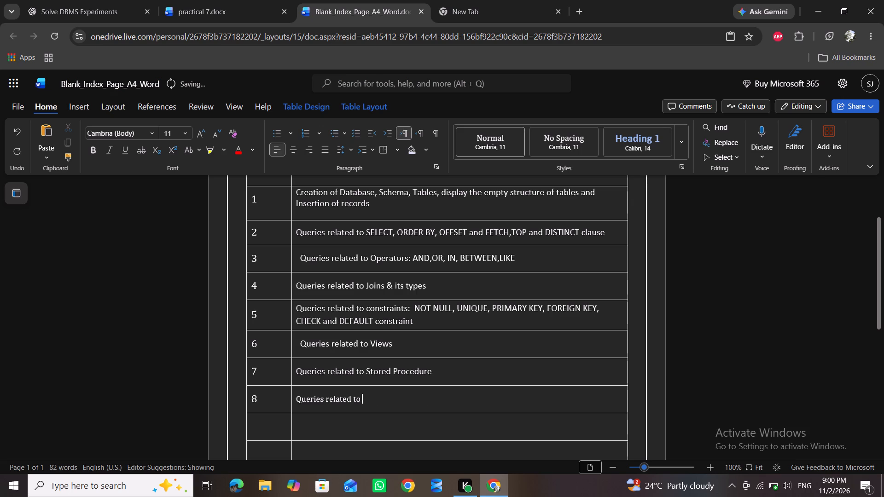
pyautogui.press('c')
pyautogui.write('ursor')
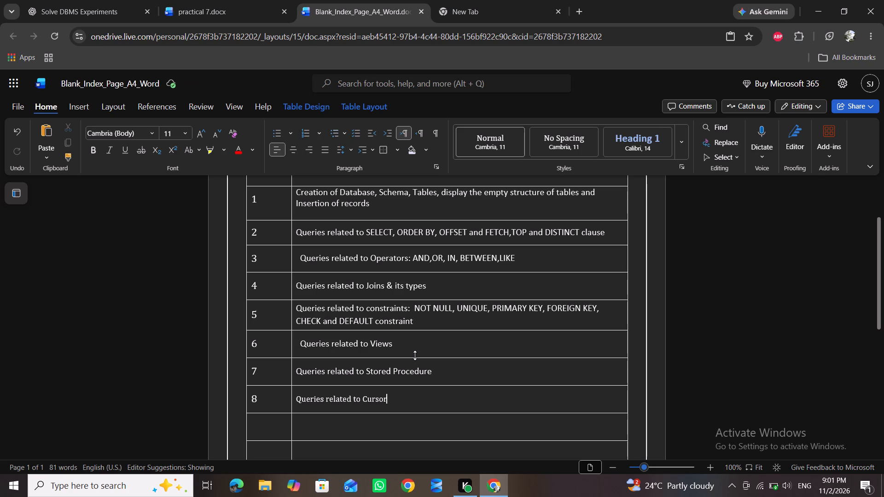
# Delete the five empty table rows below row 8.
pyautogui.scroll(-3, 415, 355)
pyautogui.moveTo(266, 259); pyautogui.dragTo(381, 337)
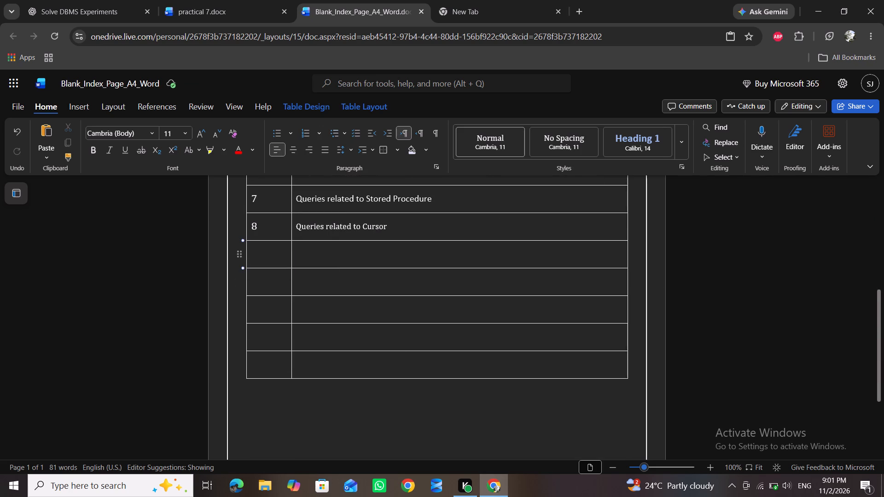
pyautogui.moveTo(381, 337); pyautogui.dragTo(458, 388)
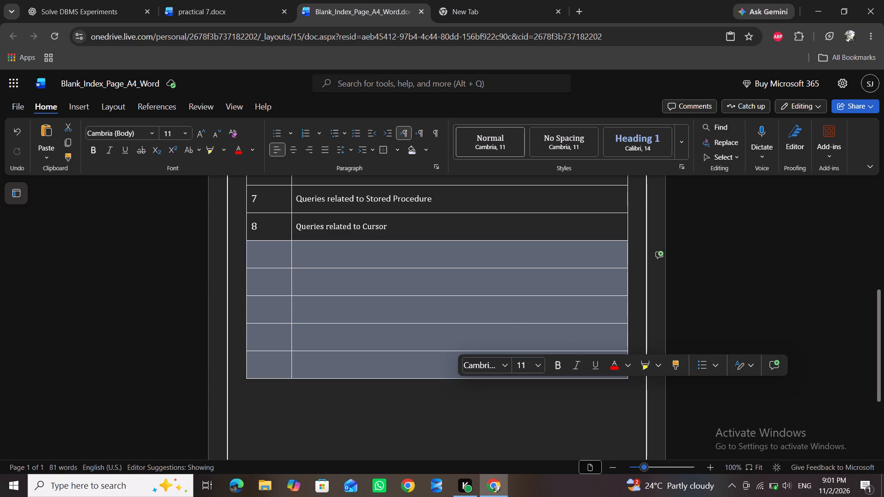
pyautogui.press('Delete')
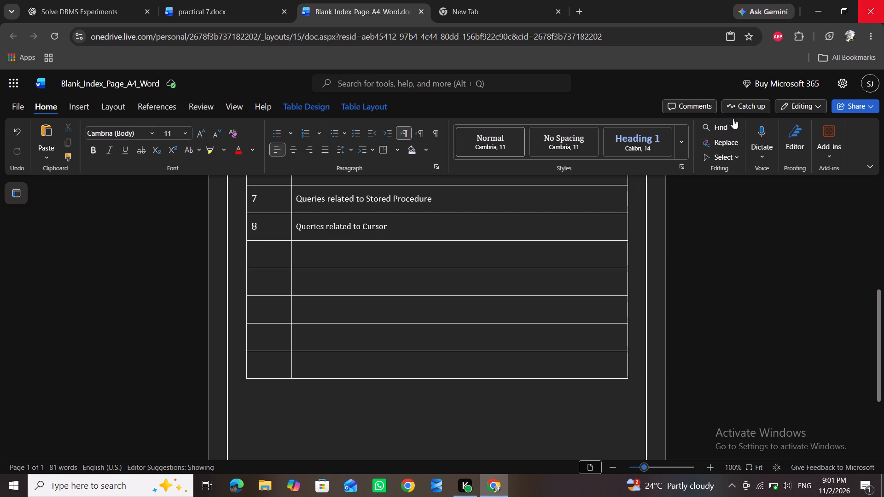
pyautogui.moveTo(255, 253); pyautogui.dragTo(459, 371)
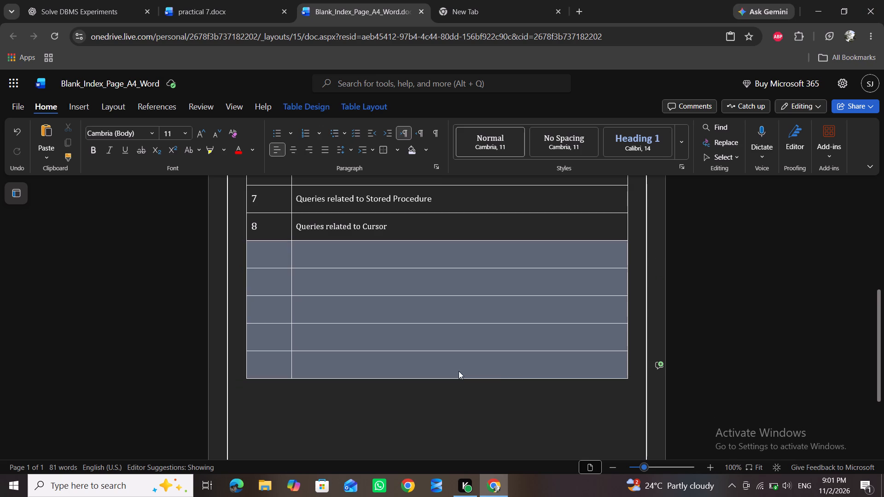
pyautogui.moveTo(459, 371); pyautogui.dragTo(519, 371)
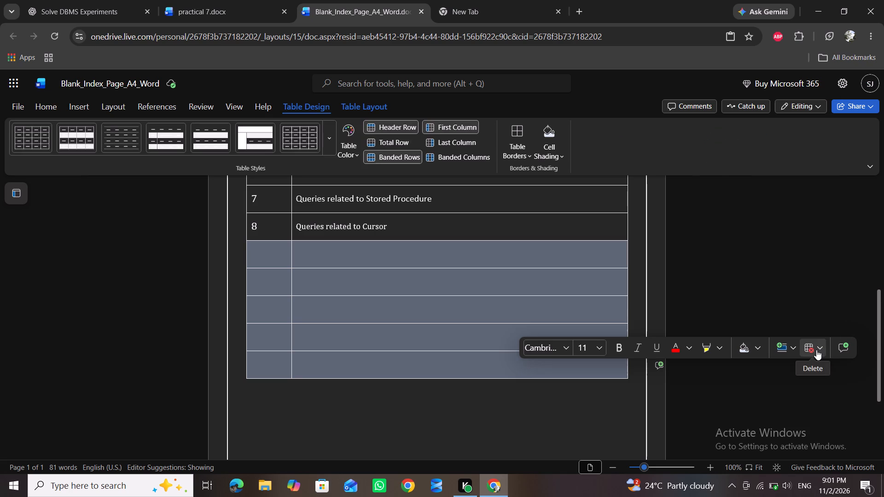
pyautogui.rightClick(816, 350)
pyautogui.click(816, 350)
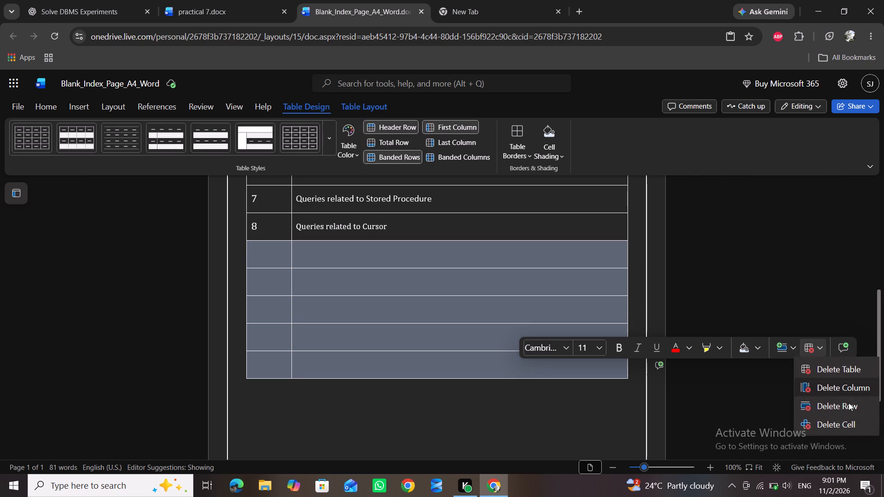
pyautogui.click(849, 405)
# Set the font size of the header row with "S.No" and "Practical Name" to 18.
pyautogui.scroll(4, 419, 351)
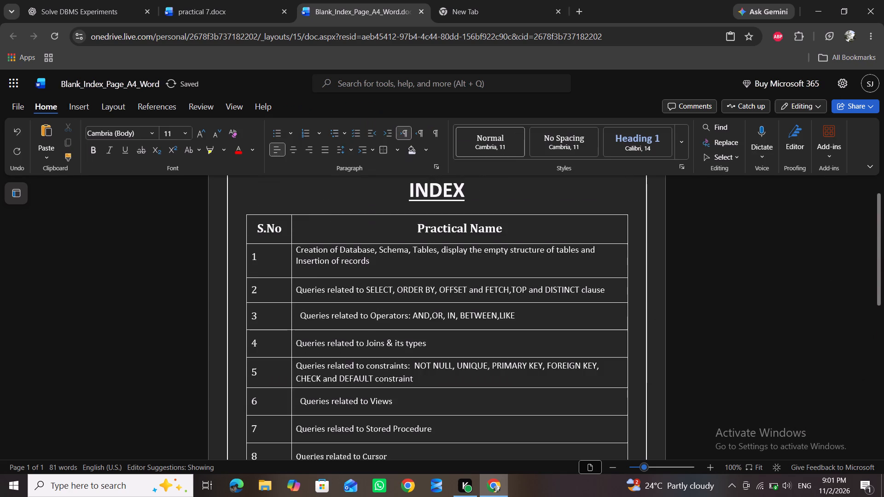
pyautogui.scroll(-8, 419, 351)
pyautogui.scroll(5, 421, 353)
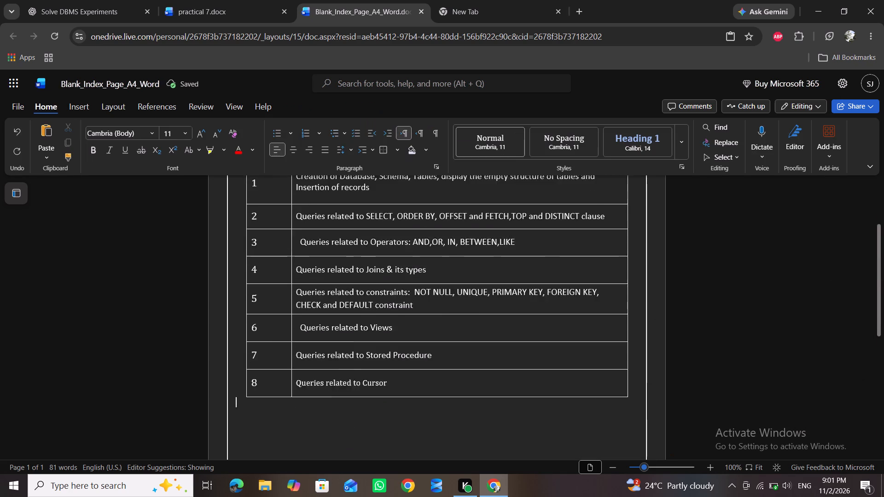
pyautogui.scroll(3, 421, 353)
pyautogui.scroll(-1, 421, 353)
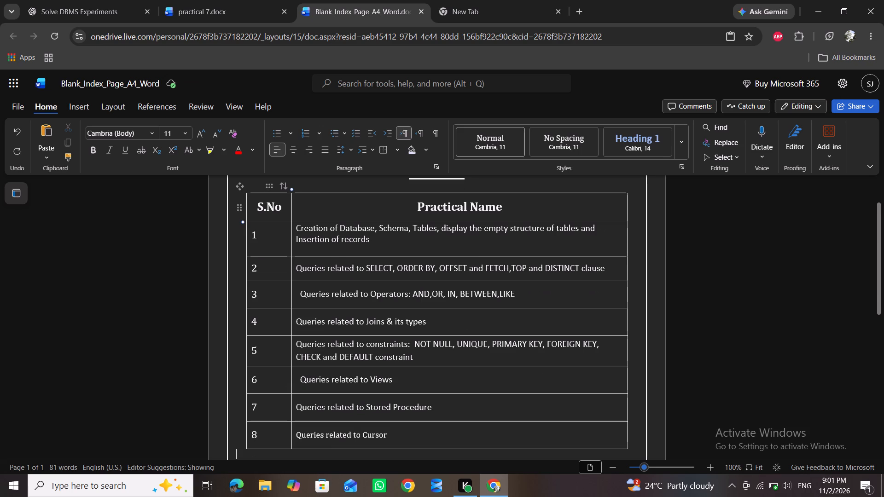
pyautogui.moveTo(252, 229); pyautogui.dragTo(331, 266)
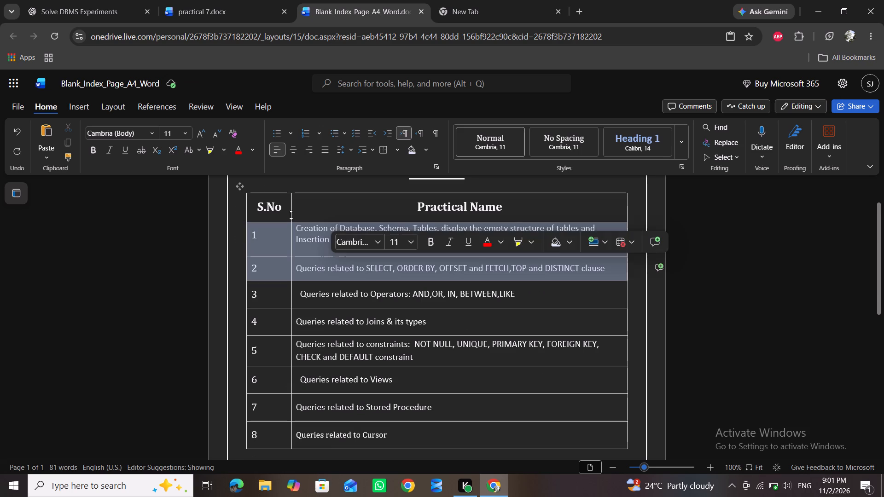
pyautogui.click(279, 210)
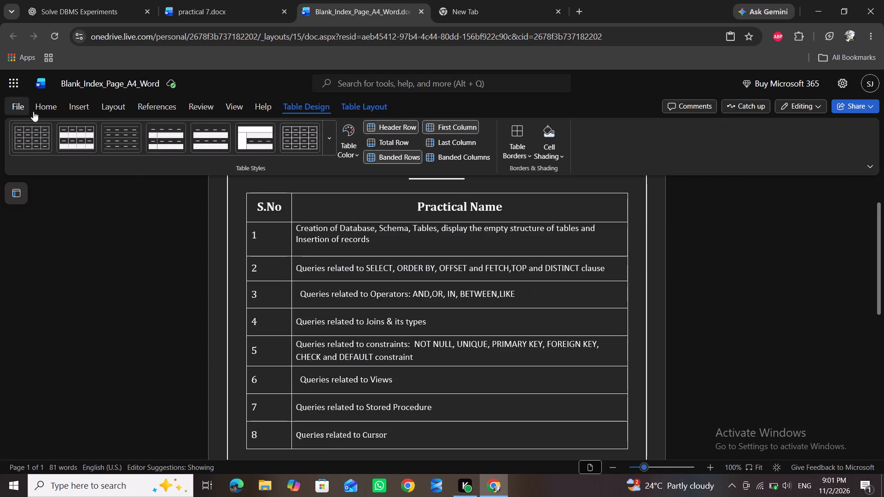
pyautogui.click(34, 111)
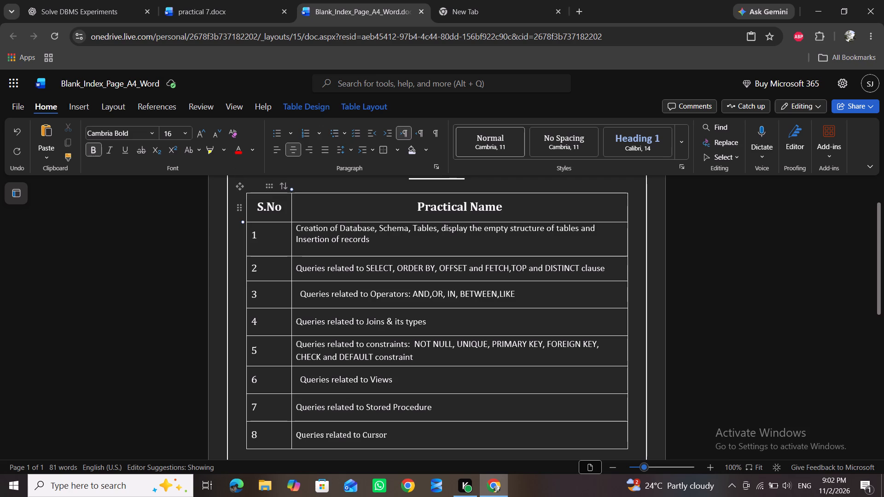
pyautogui.moveTo(254, 204); pyautogui.dragTo(553, 213)
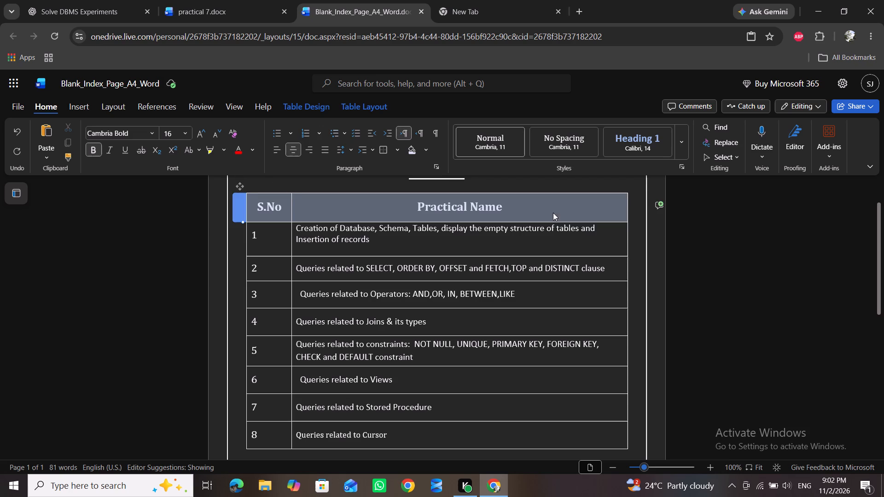
pyautogui.moveTo(553, 213); pyautogui.dragTo(546, 199)
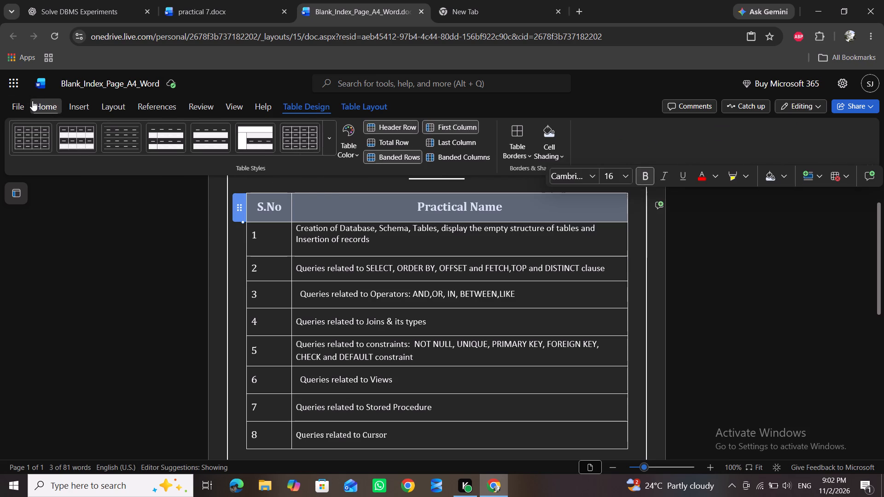
pyautogui.click(32, 102)
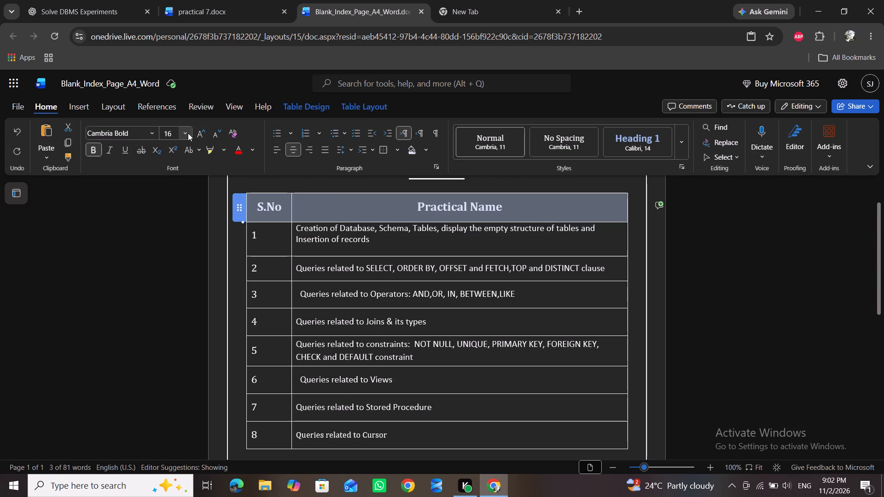
pyautogui.click(187, 133)
pyautogui.click(167, 256)
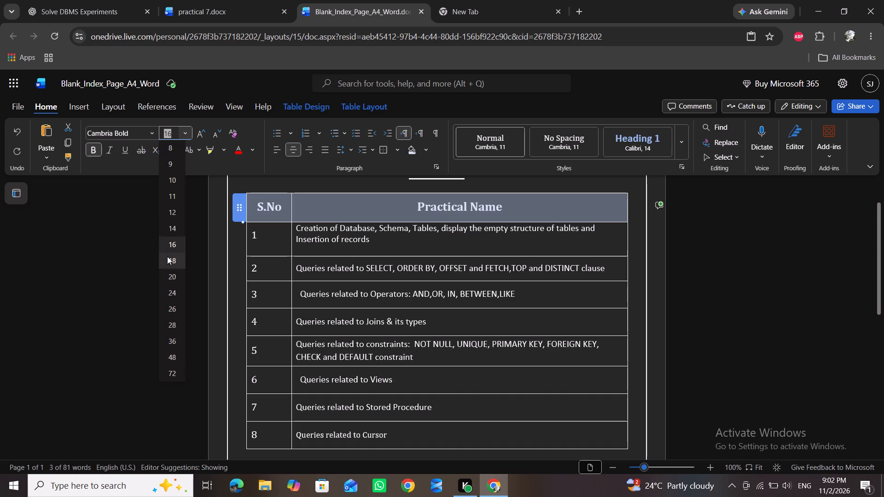
# Enlarge the text of table rows 1 to 8, trying font size 14 and settling on 16.
pyautogui.moveTo(259, 235); pyautogui.dragTo(274, 247)
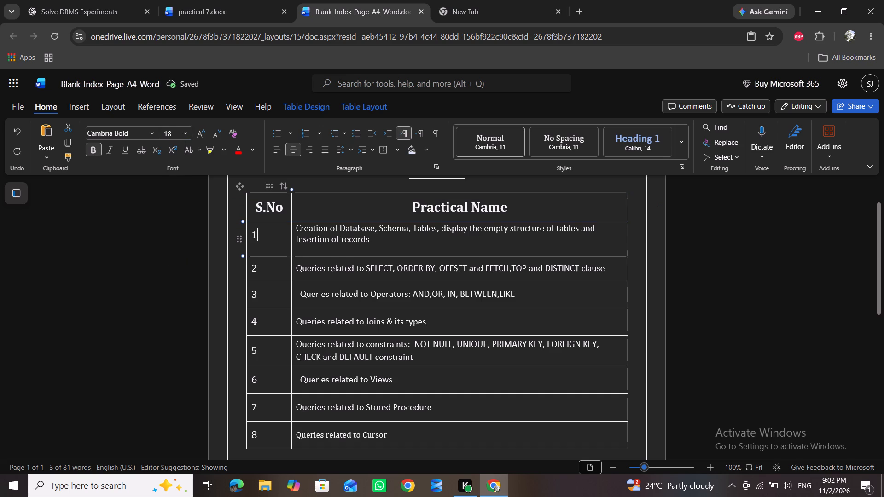
pyautogui.moveTo(274, 247); pyautogui.dragTo(279, 250)
pyautogui.moveTo(250, 231); pyautogui.dragTo(372, 301)
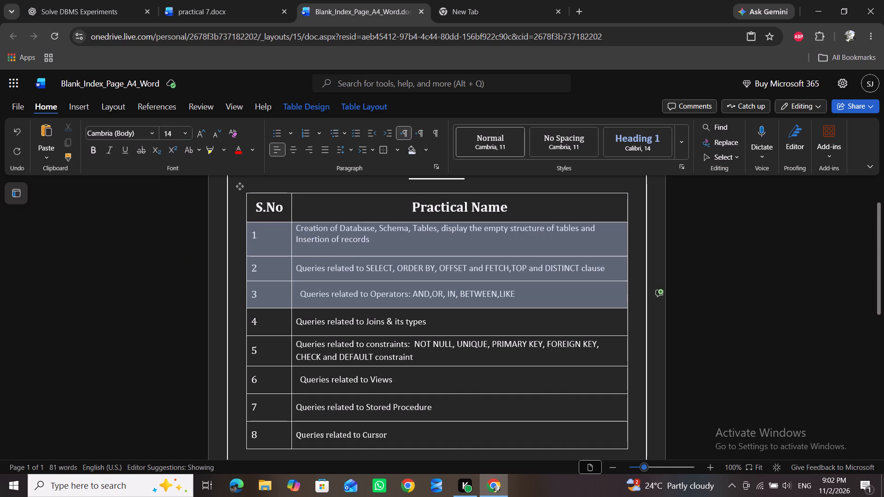
pyautogui.moveTo(372, 301); pyautogui.dragTo(496, 428)
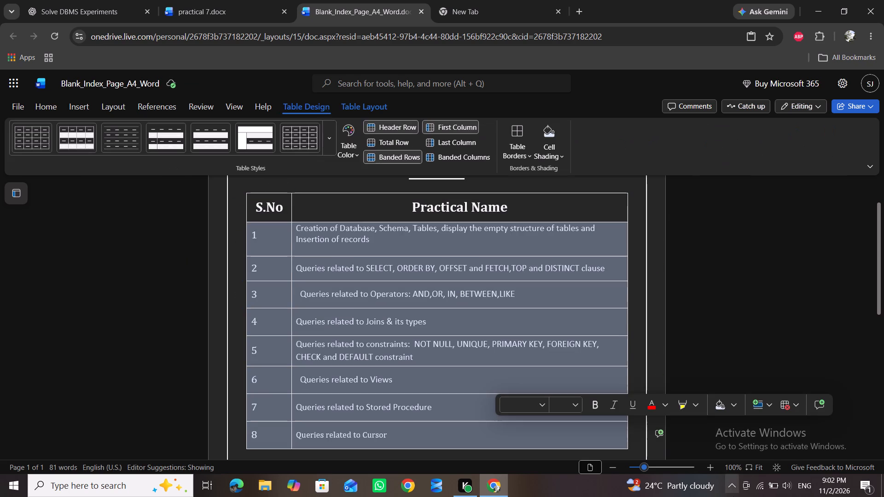
pyautogui.click(53, 105)
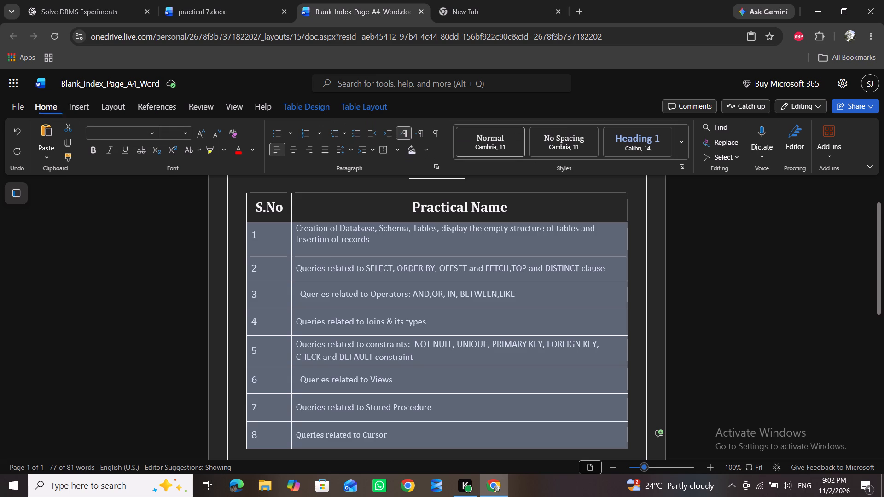
pyautogui.click(187, 132)
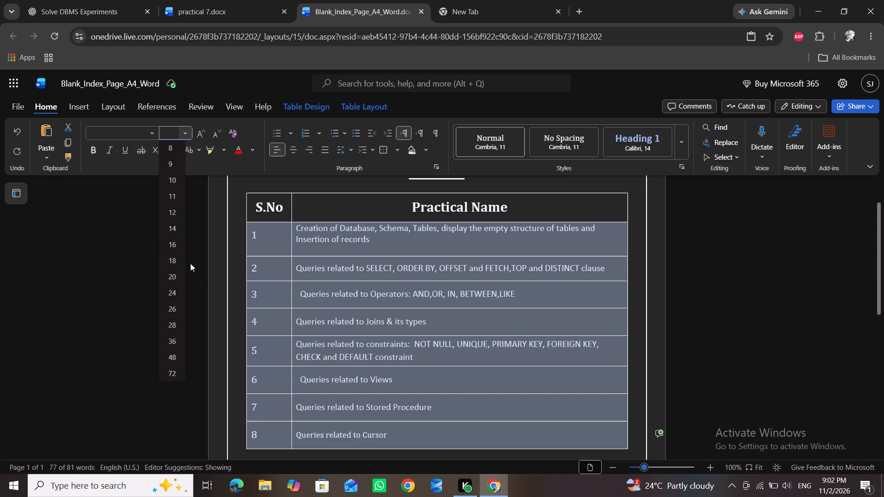
pyautogui.click(172, 234)
pyautogui.scroll(-7, 370, 334)
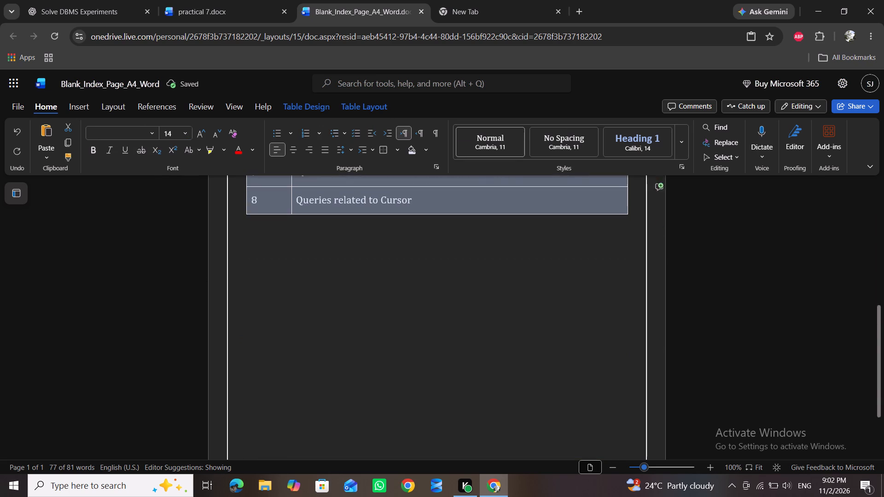
pyautogui.scroll(4, 377, 334)
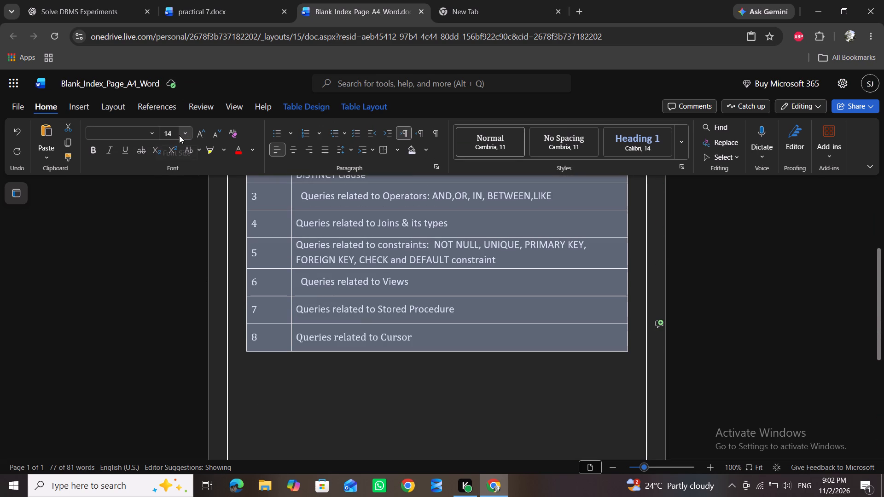
pyautogui.click(179, 135)
pyautogui.click(180, 241)
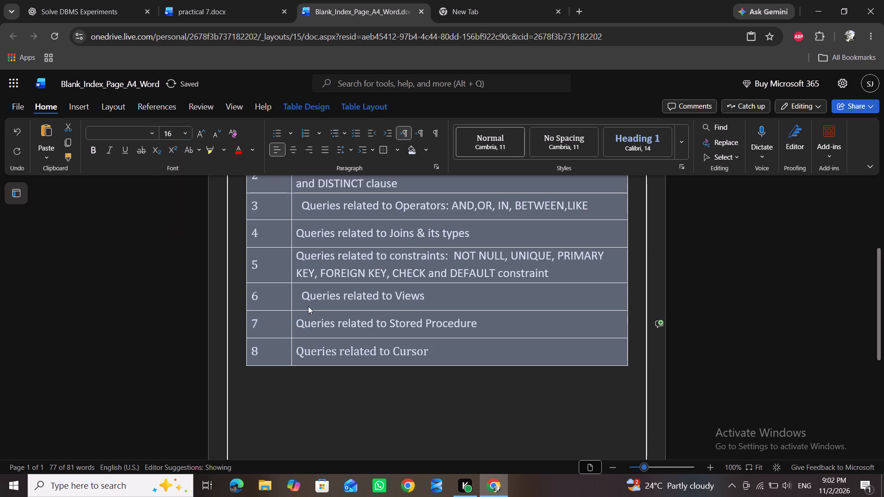
# Review the index page from the INDEX heading down to row 8 to check the enlarged text.
pyautogui.scroll(3, 310, 289)
pyautogui.scroll(-3, 335, 277)
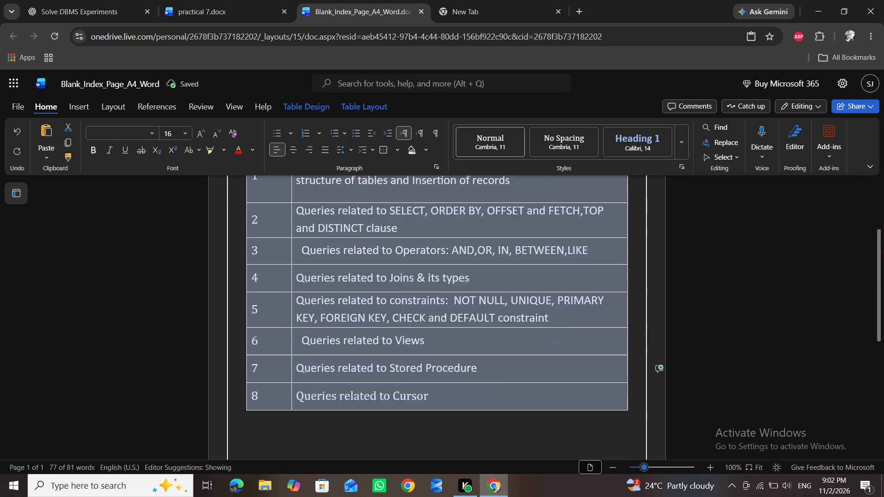
pyautogui.click(393, 291)
pyautogui.scroll(5, 384, 300)
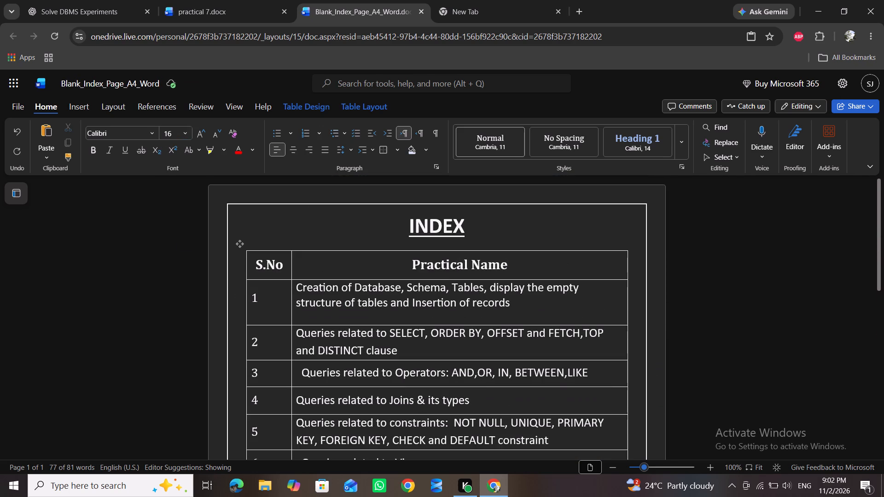
pyautogui.click(427, 270)
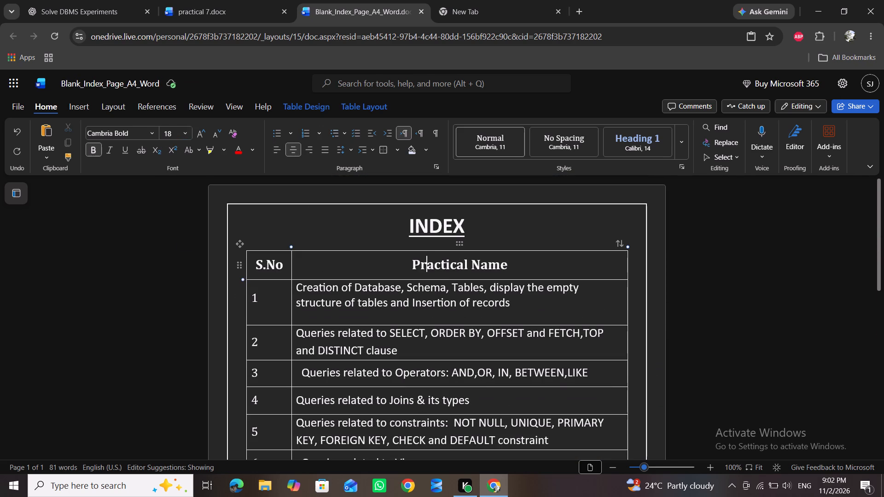
pyautogui.click(431, 219)
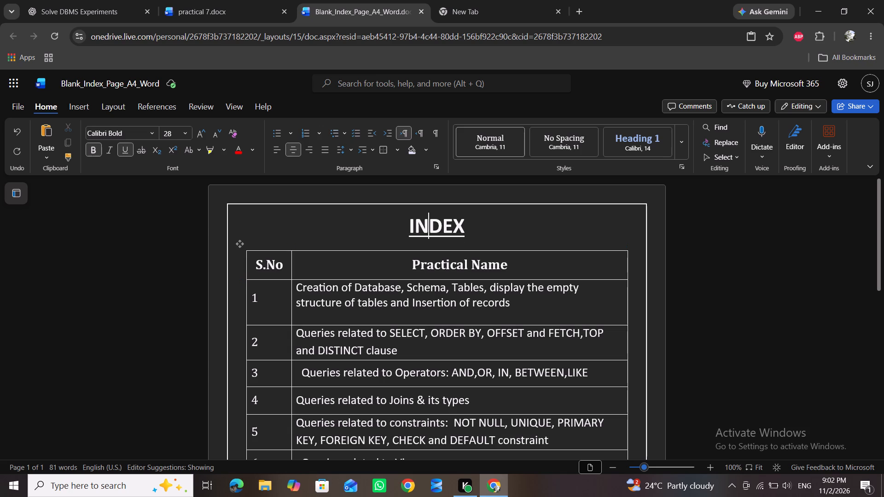
pyautogui.scroll(-4, 381, 345)
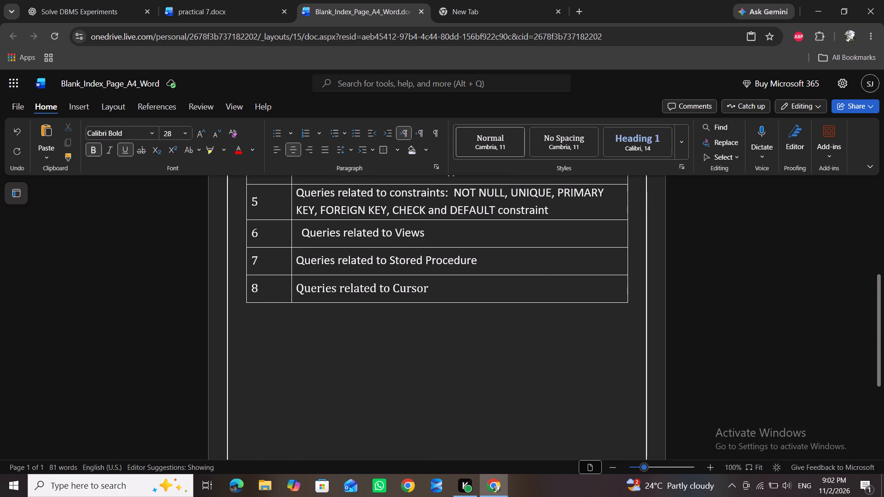
pyautogui.scroll(5, 436, 292)
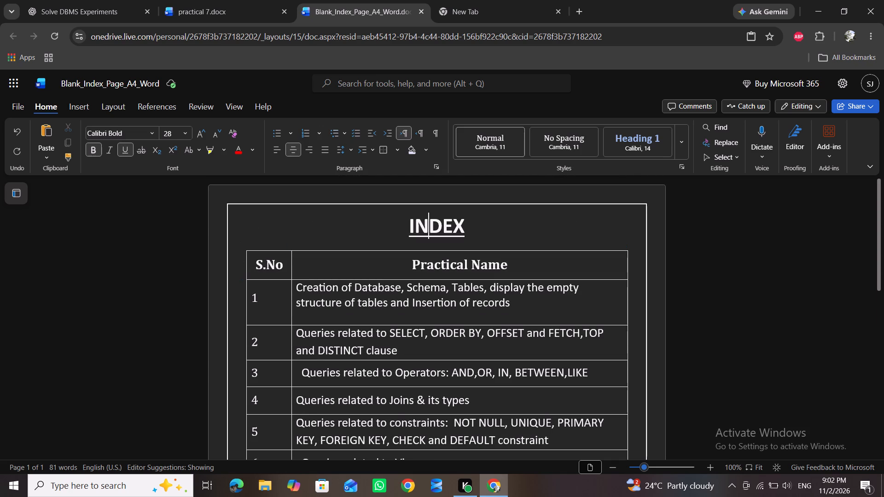
pyautogui.click(405, 226)
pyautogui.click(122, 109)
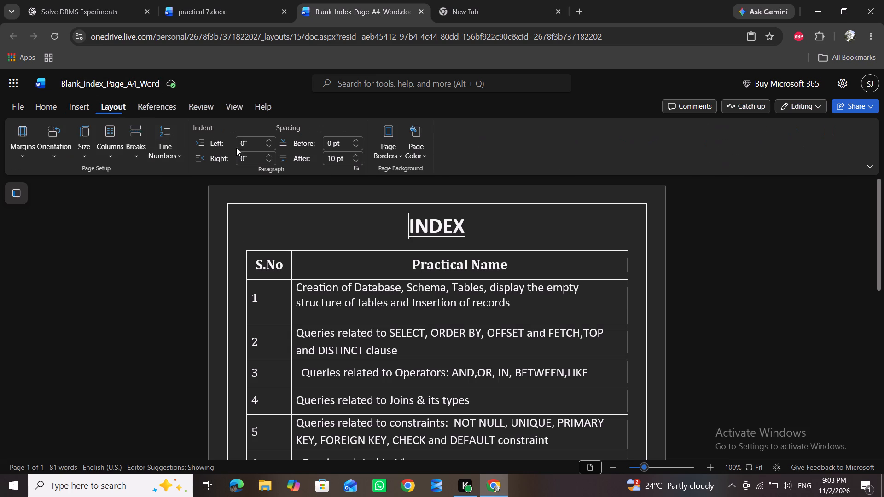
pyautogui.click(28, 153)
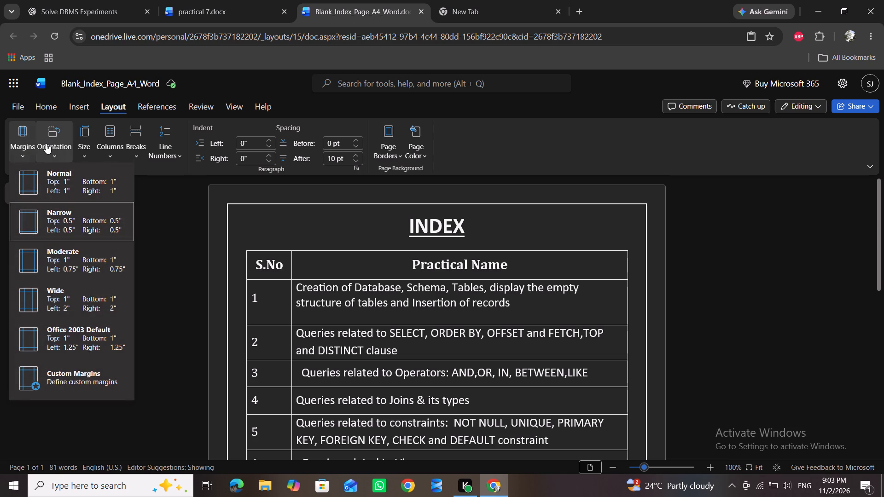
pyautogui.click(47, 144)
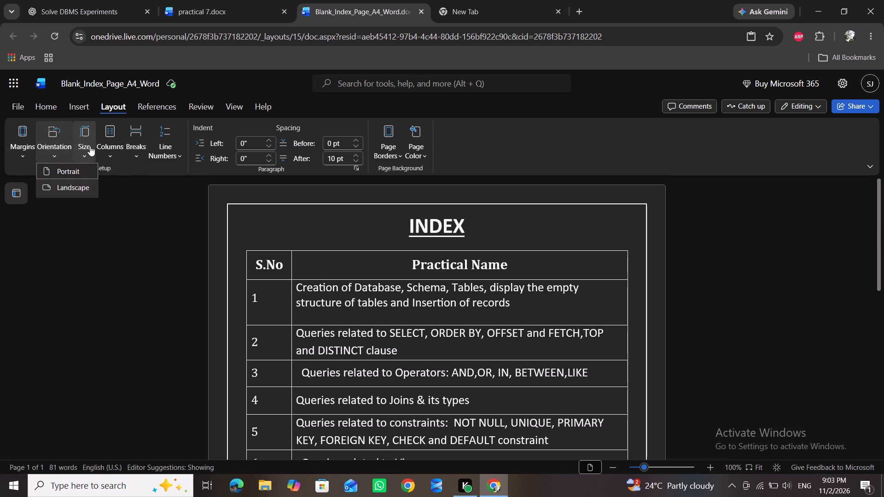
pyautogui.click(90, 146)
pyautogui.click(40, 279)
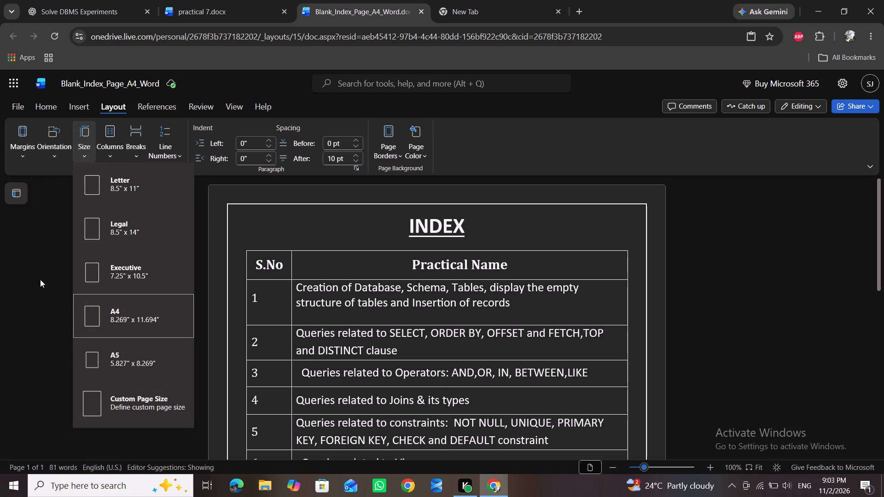
# Examine the whole index page, including the space below row 8 and the page border.
pyautogui.scroll(-5, 344, 316)
pyautogui.scroll(2, 349, 313)
pyautogui.scroll(-5, 350, 312)
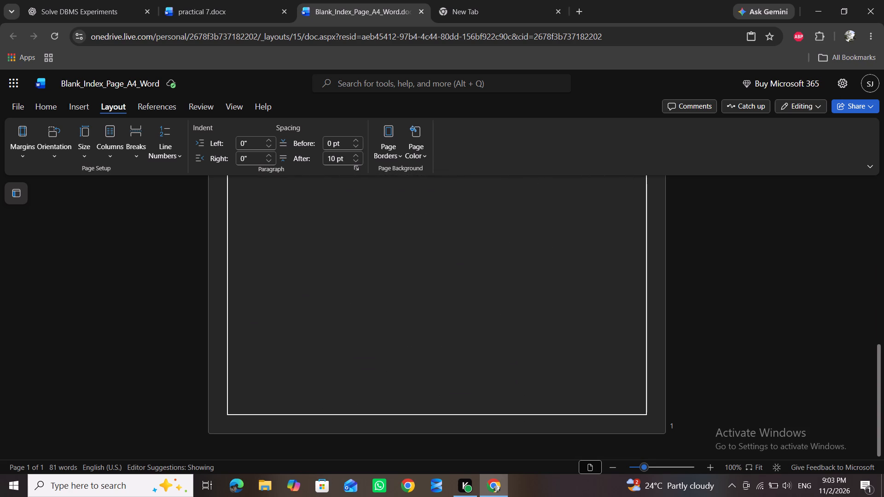
pyautogui.scroll(3, 481, 333)
pyautogui.scroll(-2, 454, 405)
pyautogui.click(471, 403)
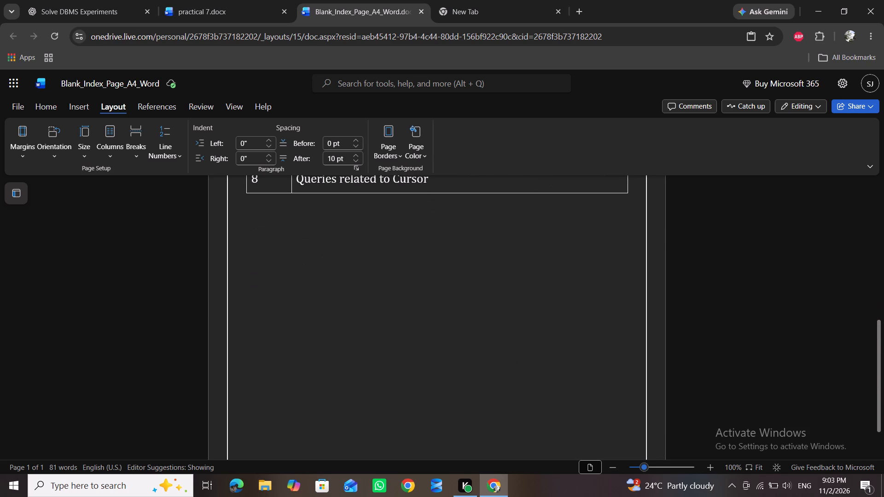
pyautogui.scroll(4, 559, 261)
pyautogui.scroll(4, 529, 368)
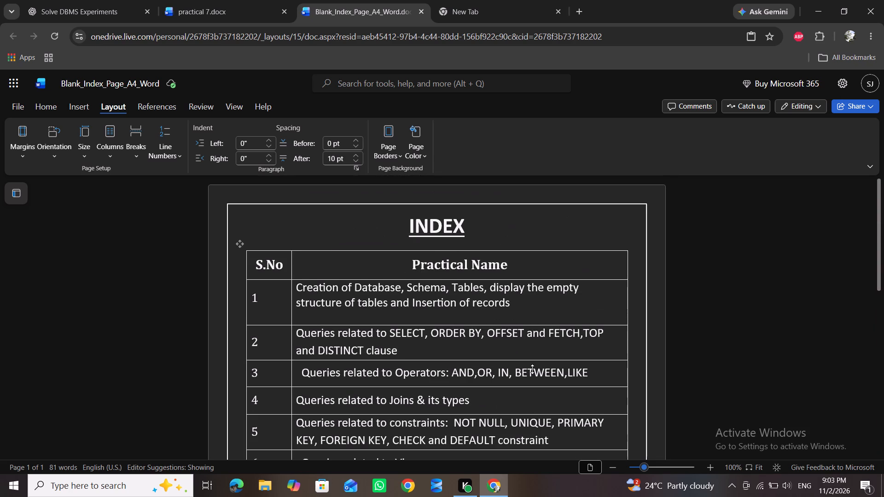
pyautogui.scroll(-1, 489, 349)
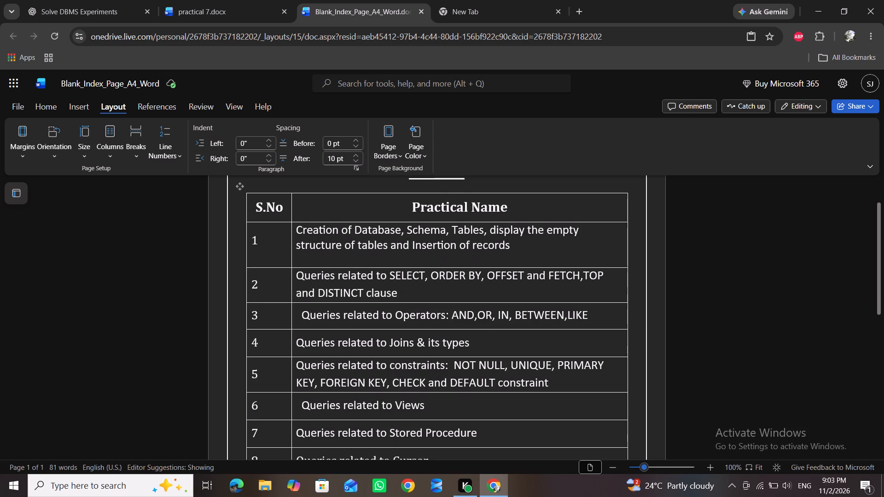
pyautogui.scroll(-4, 465, 381)
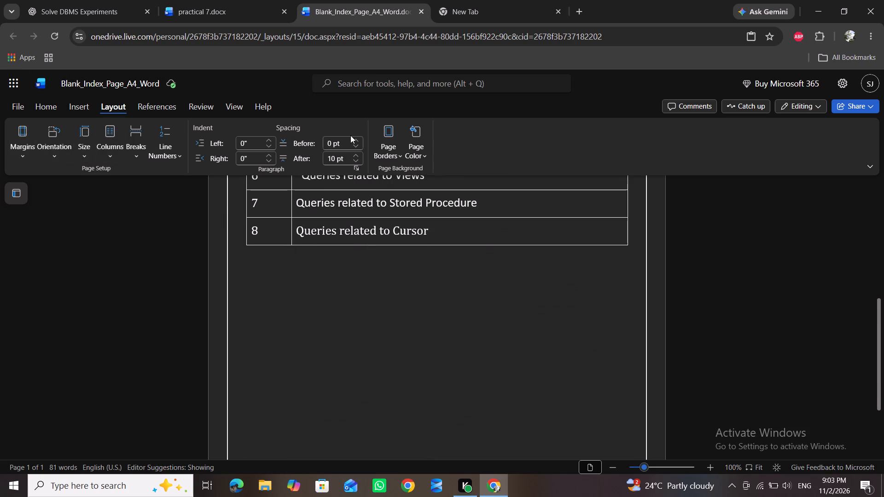
# Set the page border weight to 2.25 pt and check the border around the page.
pyautogui.click(383, 148)
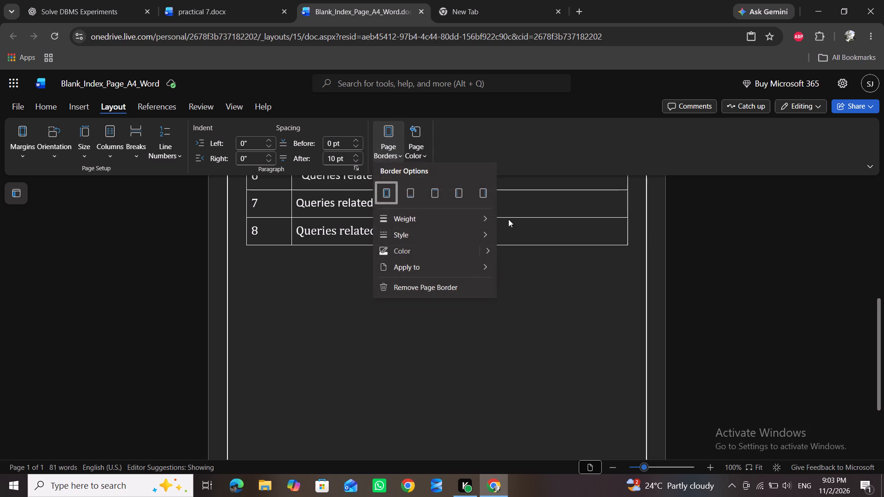
pyautogui.click(457, 222)
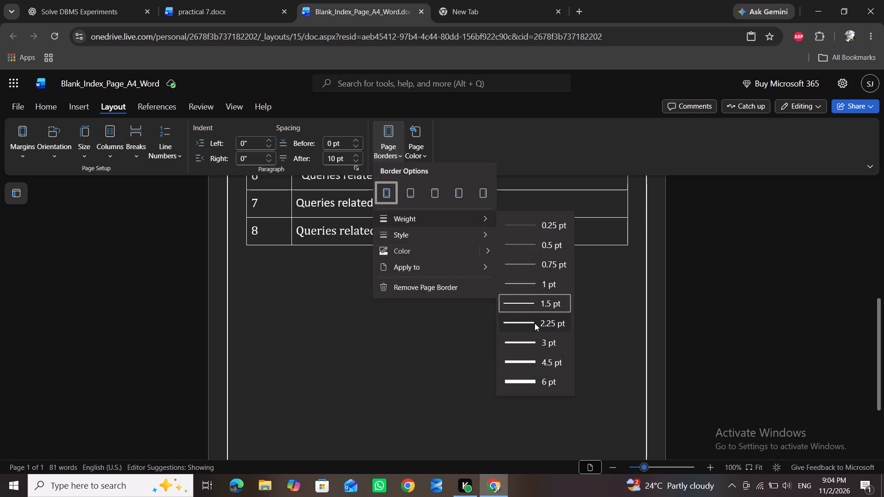
pyautogui.click(535, 323)
pyautogui.scroll(5, 401, 318)
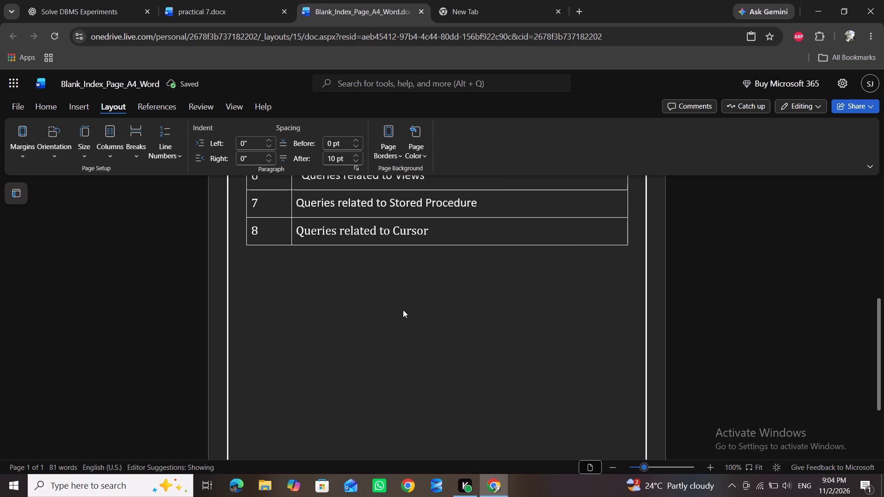
pyautogui.scroll(2, 403, 310)
pyautogui.click(407, 272)
pyautogui.scroll(6, 407, 369)
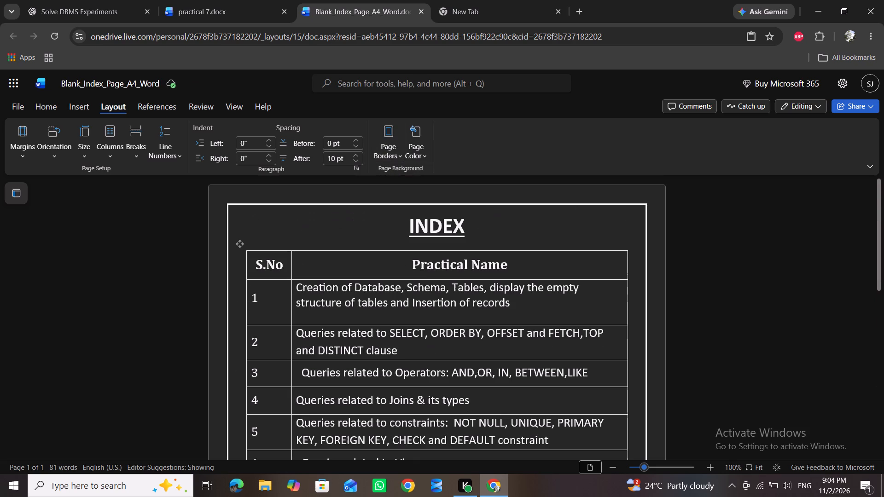
pyautogui.click(415, 236)
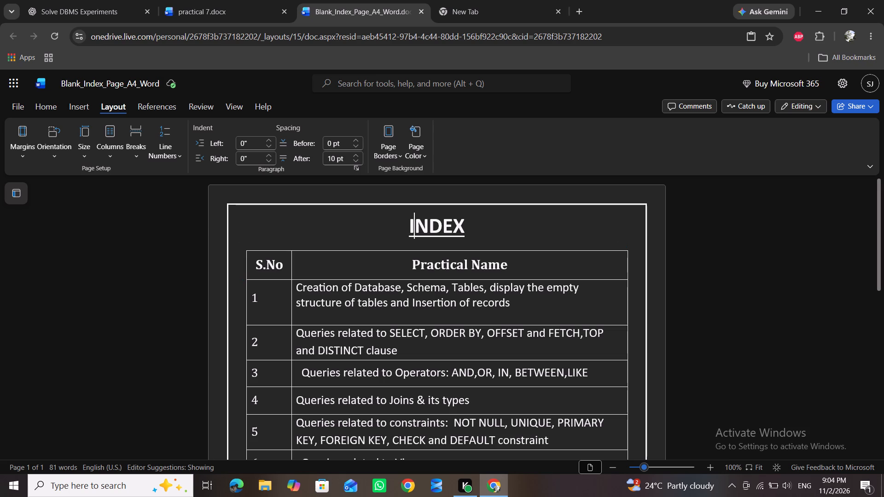
pyautogui.scroll(-3, 274, 273)
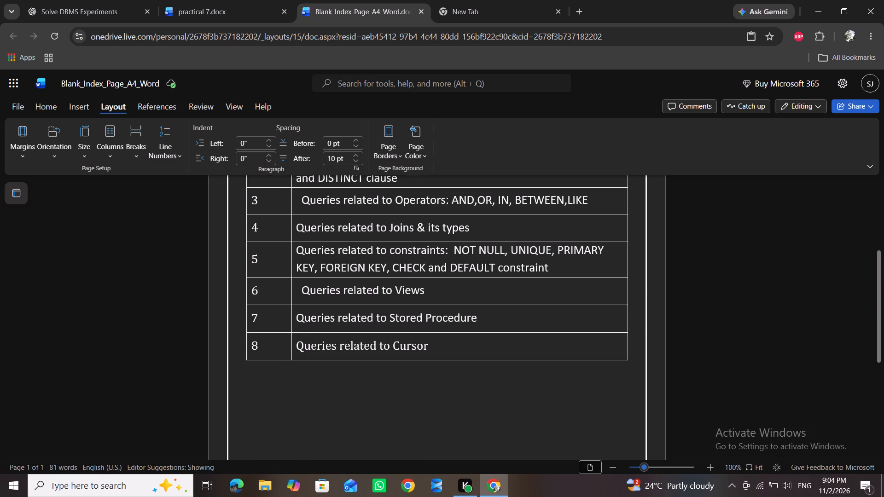
pyautogui.scroll(3, 274, 274)
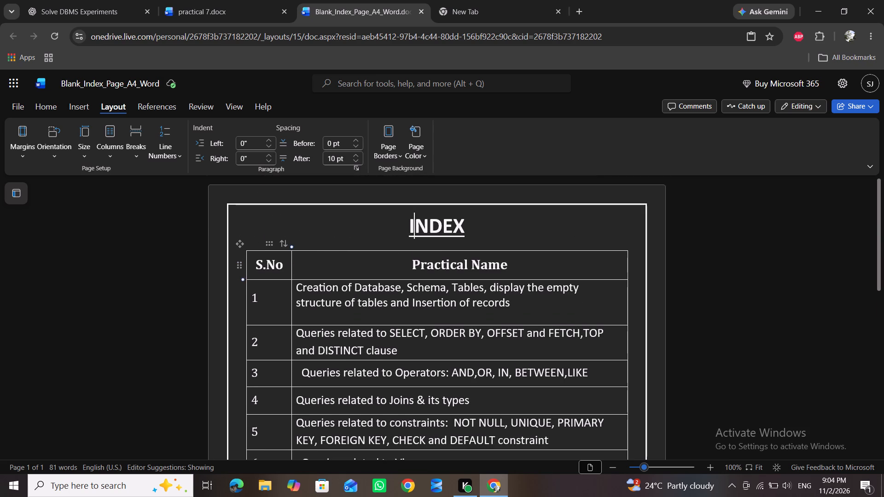
# Set the font size of the header row with "S.No" and "Practical Name" to 20.
pyautogui.moveTo(253, 263); pyautogui.dragTo(520, 260)
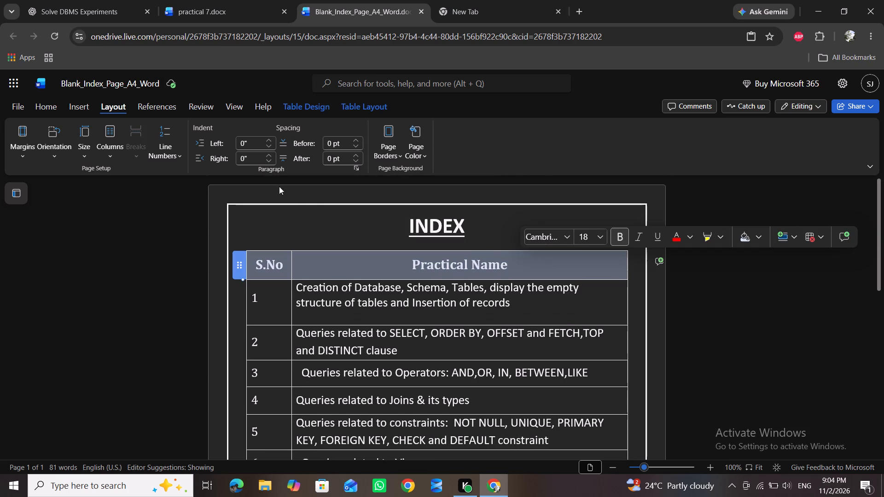
pyautogui.click(598, 240)
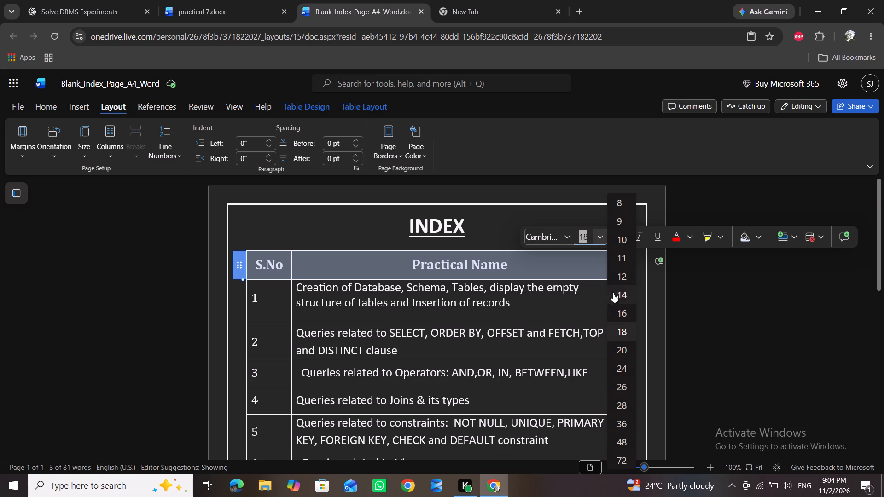
pyautogui.click(619, 347)
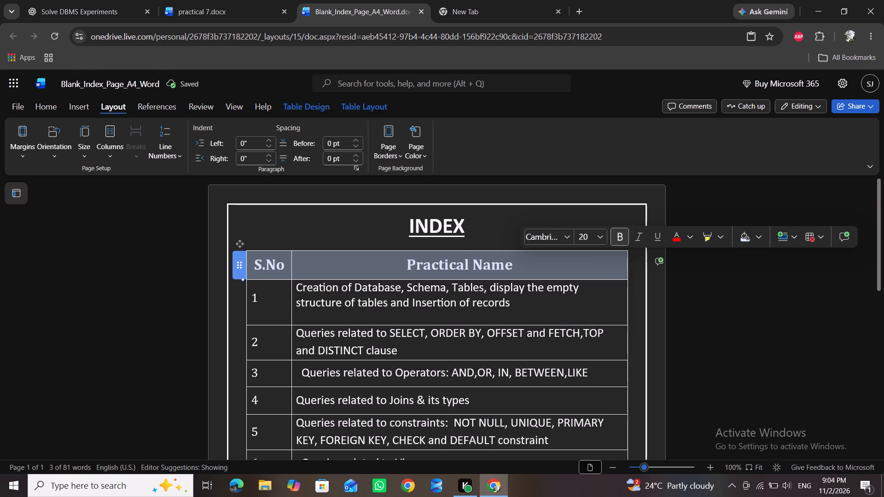
pyautogui.scroll(-6, 452, 321)
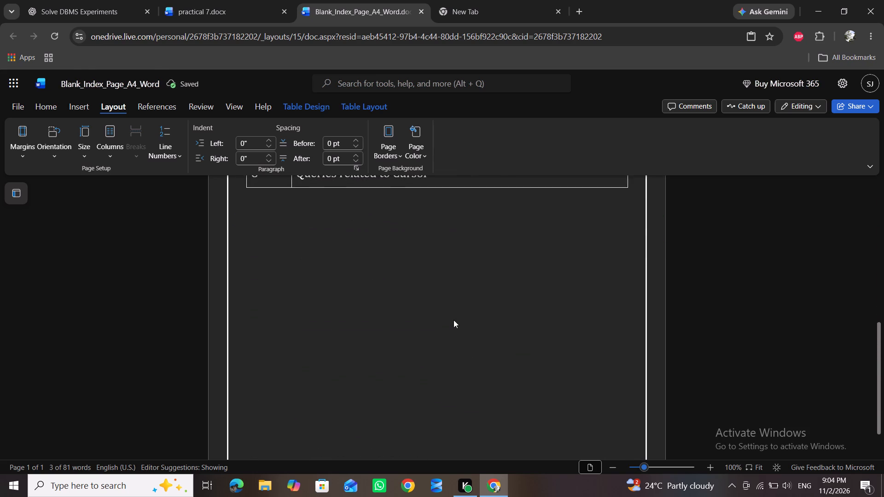
pyautogui.scroll(-3, 454, 318)
# Set the font size of table rows 1 to 8 to 18.
pyautogui.scroll(5, 454, 321)
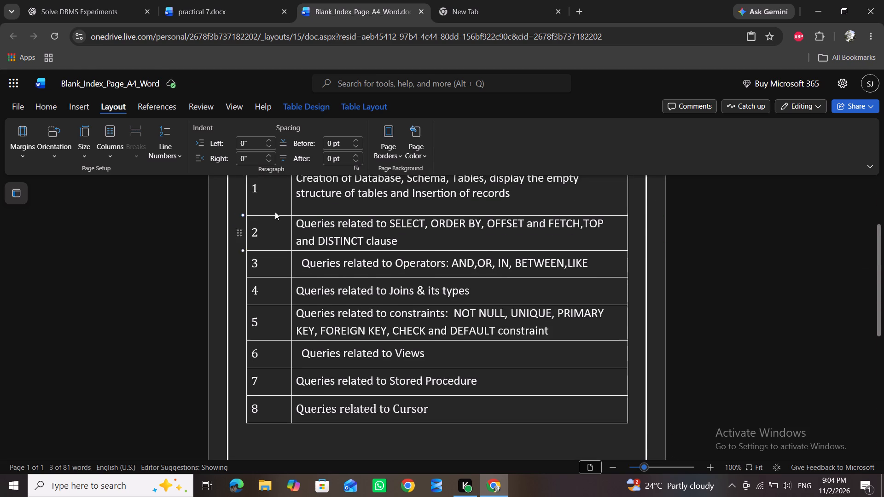
pyautogui.scroll(3, 362, 370)
pyautogui.moveTo(257, 291); pyautogui.dragTo(366, 362)
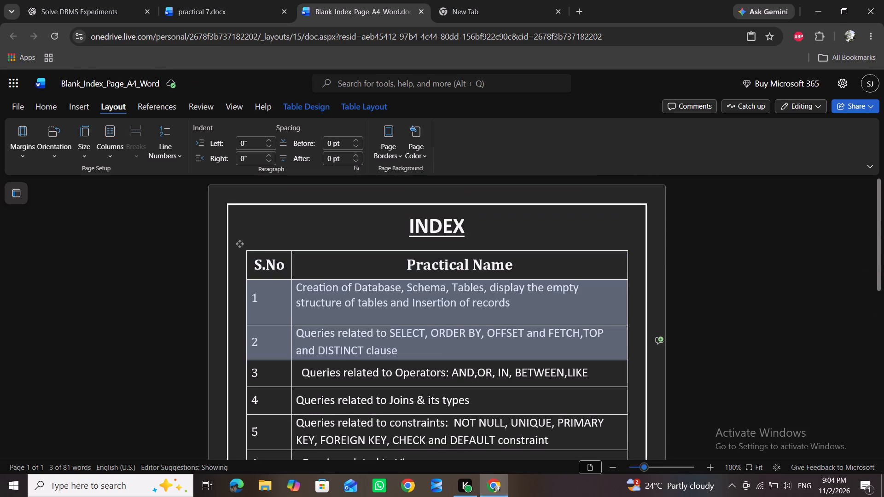
pyautogui.moveTo(366, 362); pyautogui.dragTo(517, 411)
pyautogui.scroll(-4, 517, 411)
pyautogui.moveTo(518, 411); pyautogui.dragTo(527, 382)
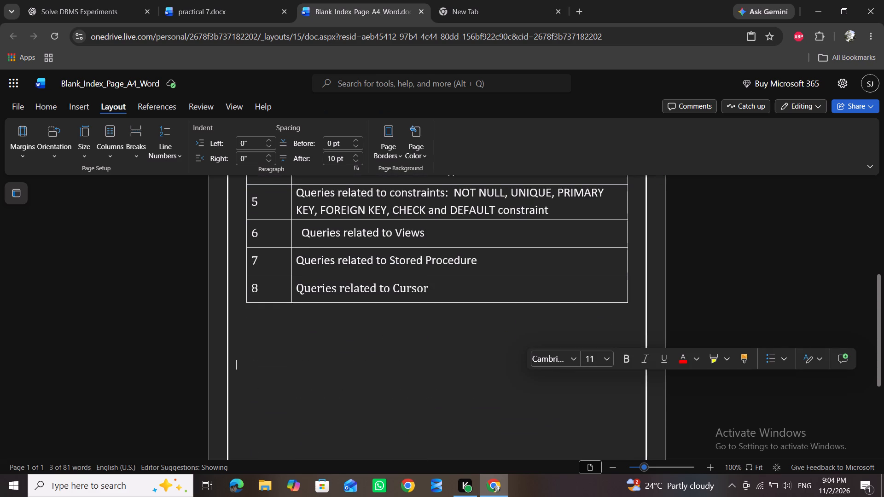
pyautogui.scroll(5, 333, 305)
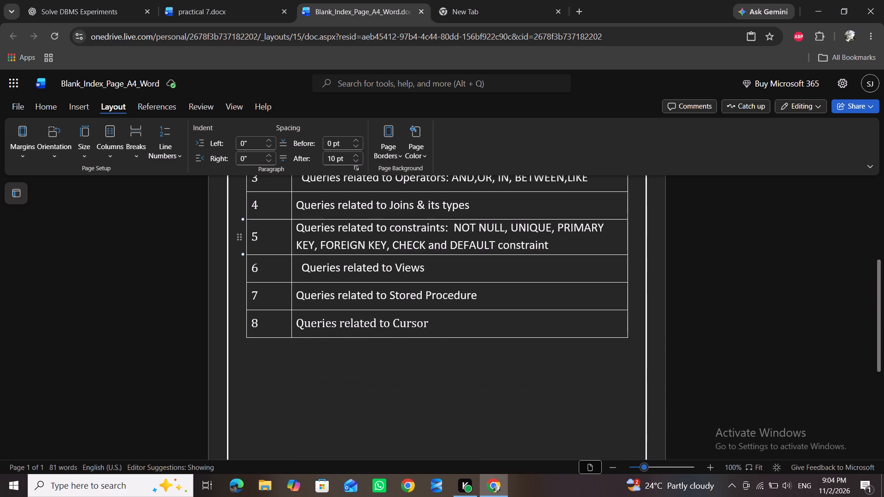
pyautogui.scroll(4, 268, 271)
pyautogui.moveTo(256, 284); pyautogui.dragTo(506, 399)
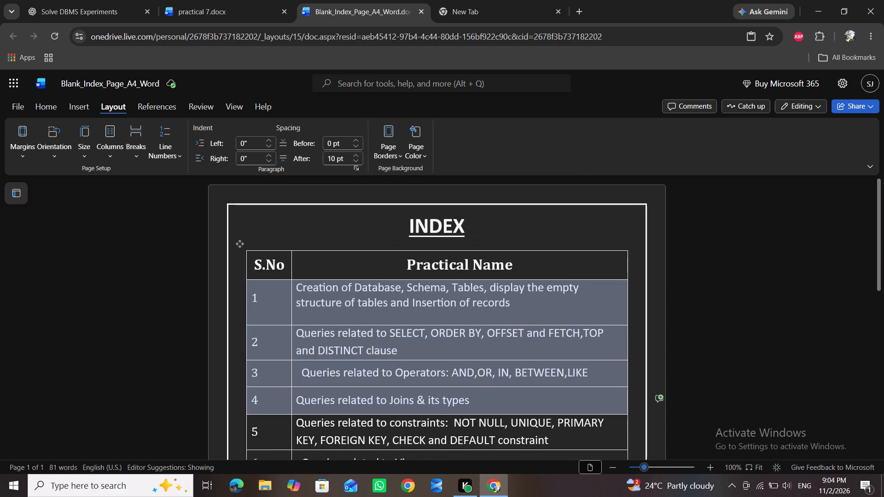
pyautogui.moveTo(506, 399); pyautogui.dragTo(521, 378)
pyautogui.scroll(-3, 510, 402)
pyautogui.moveTo(521, 364); pyautogui.dragTo(521, 359)
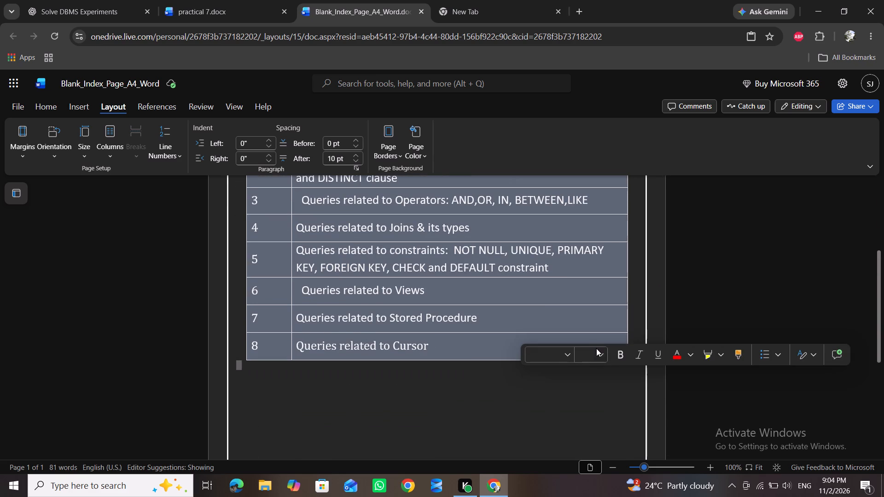
pyautogui.click(598, 350)
pyautogui.click(620, 335)
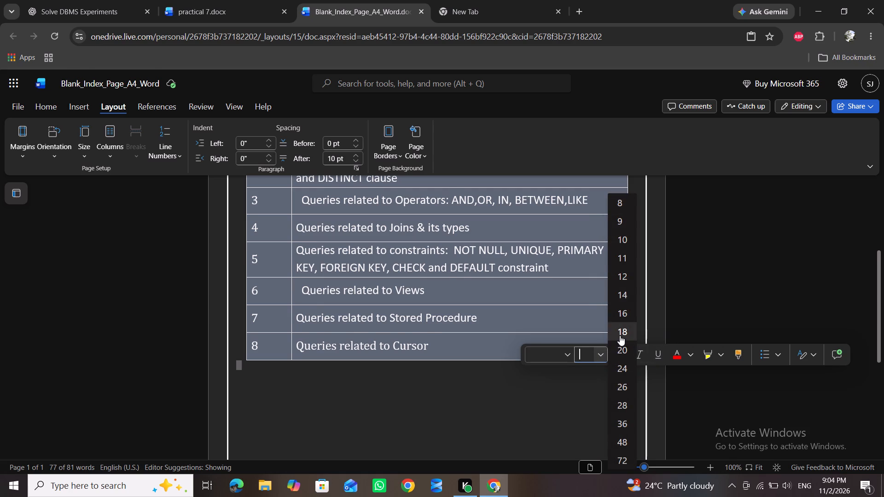
pyautogui.scroll(6, 472, 462)
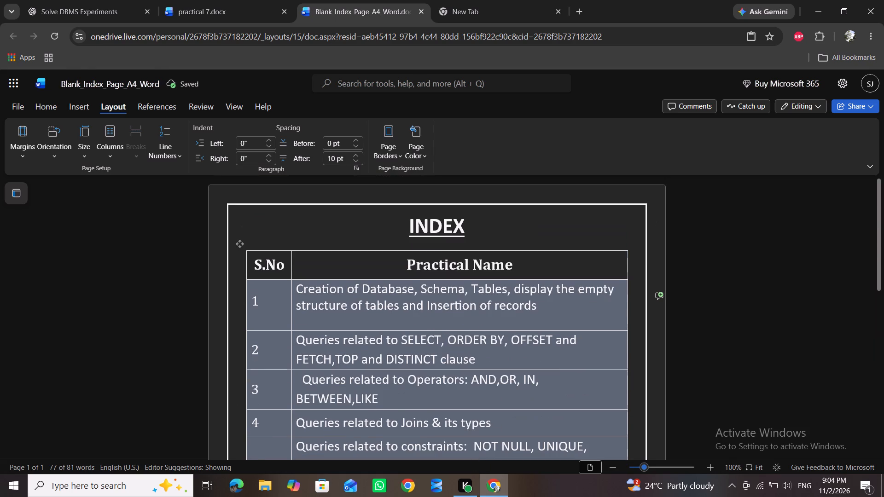
# Check the font and size of the header row and row 1, and examine the page down past row 8.
pyautogui.click(390, 263)
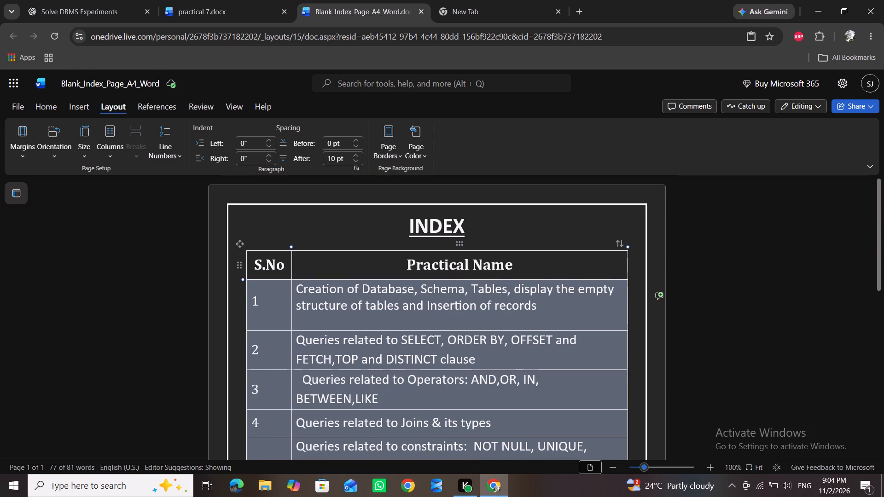
pyautogui.click(47, 105)
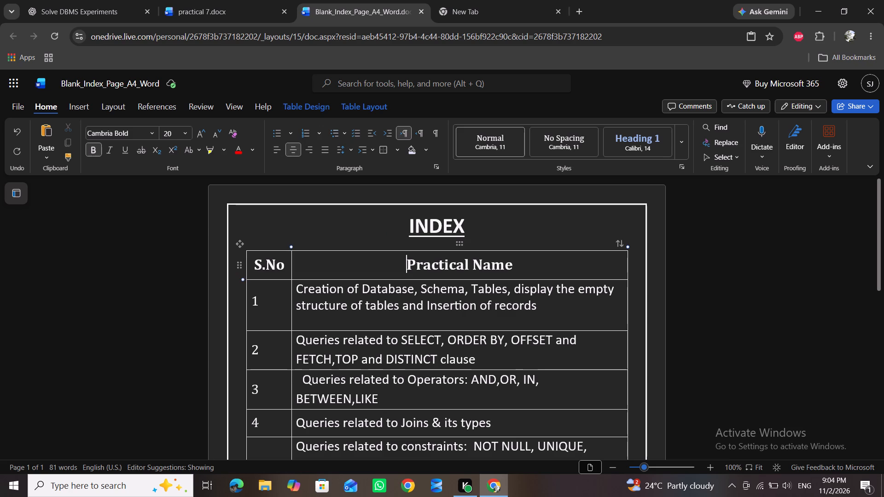
pyautogui.click(373, 297)
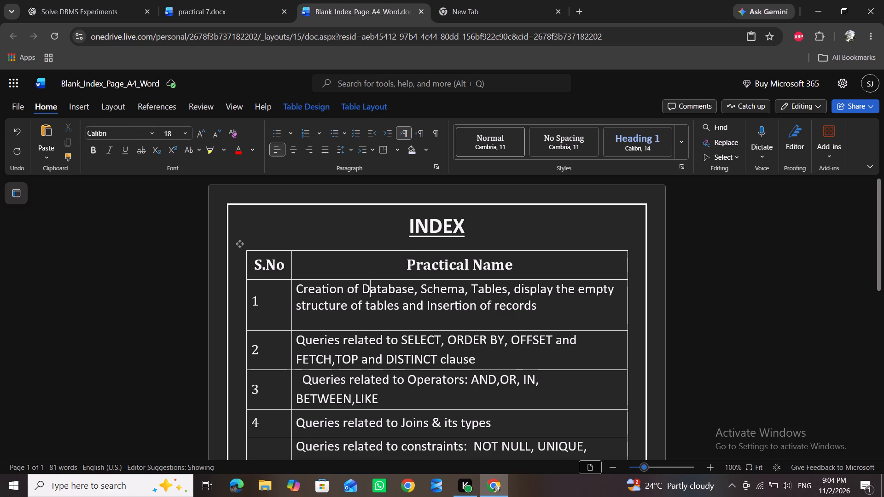
pyautogui.click(420, 257)
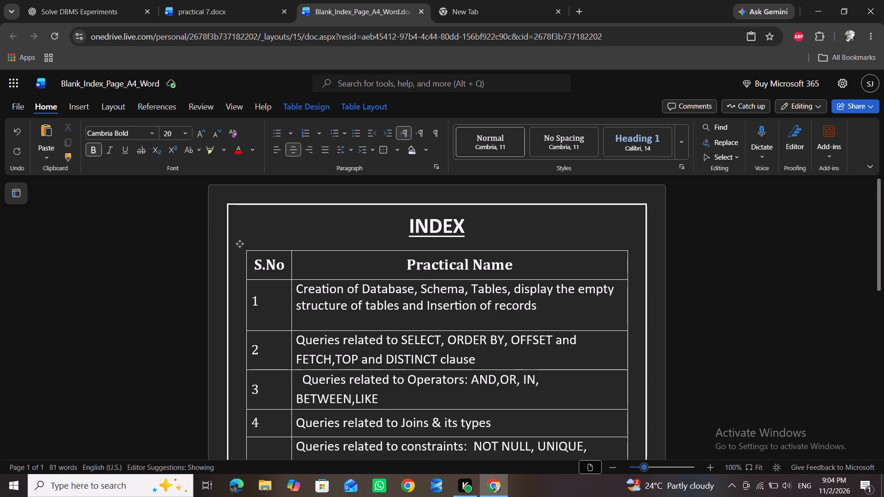
pyautogui.click(391, 307)
pyautogui.scroll(-6, 390, 298)
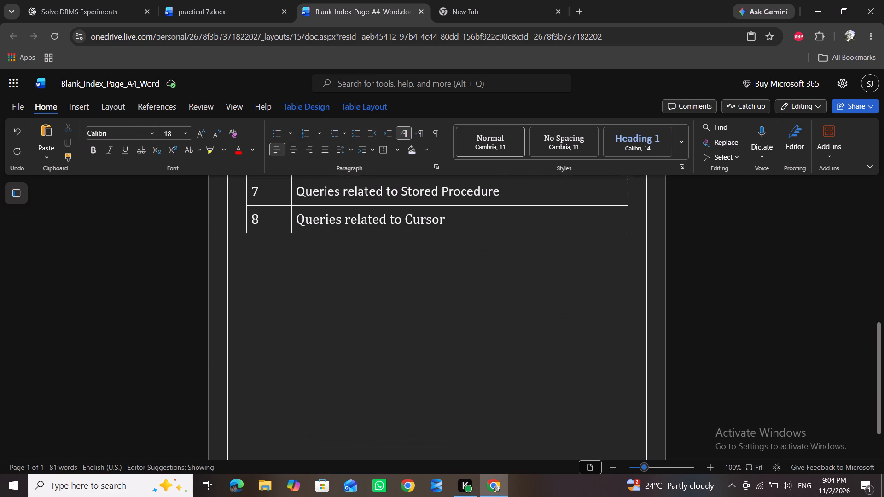
pyautogui.scroll(-5, 396, 300)
pyautogui.scroll(10, 398, 297)
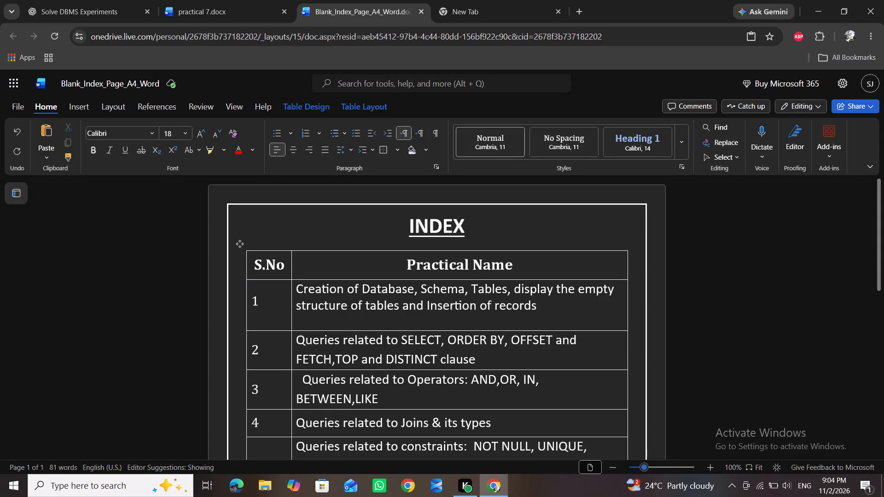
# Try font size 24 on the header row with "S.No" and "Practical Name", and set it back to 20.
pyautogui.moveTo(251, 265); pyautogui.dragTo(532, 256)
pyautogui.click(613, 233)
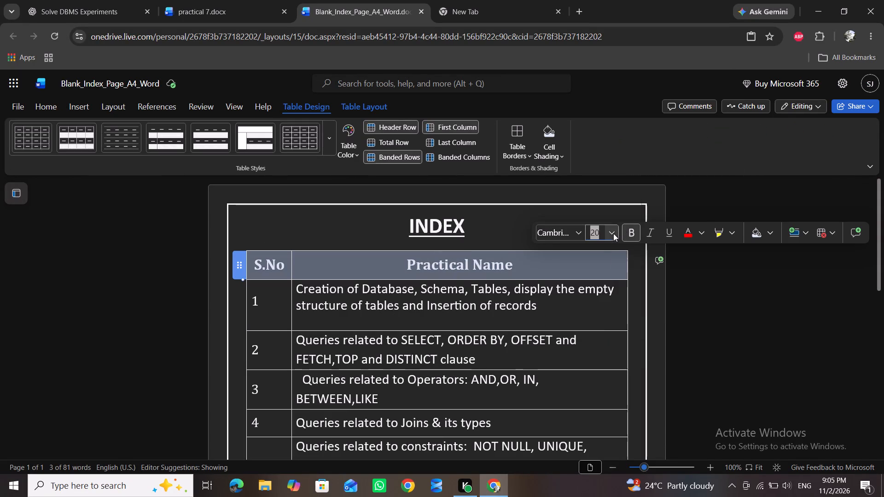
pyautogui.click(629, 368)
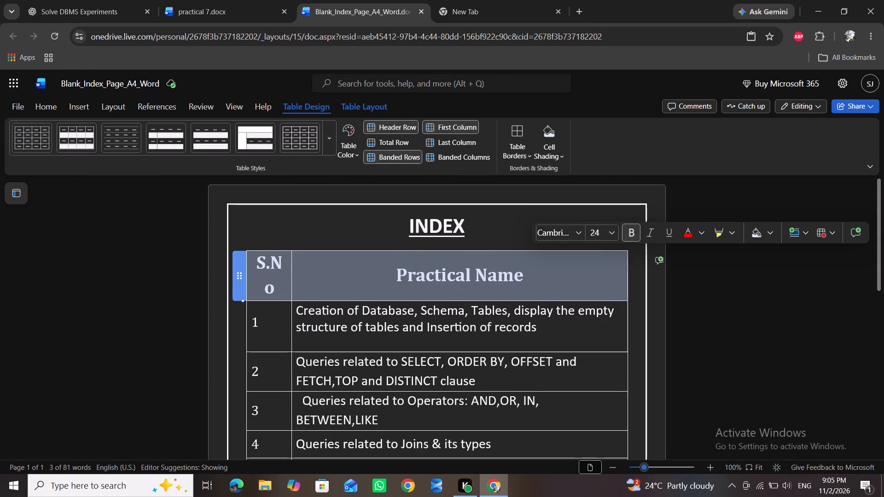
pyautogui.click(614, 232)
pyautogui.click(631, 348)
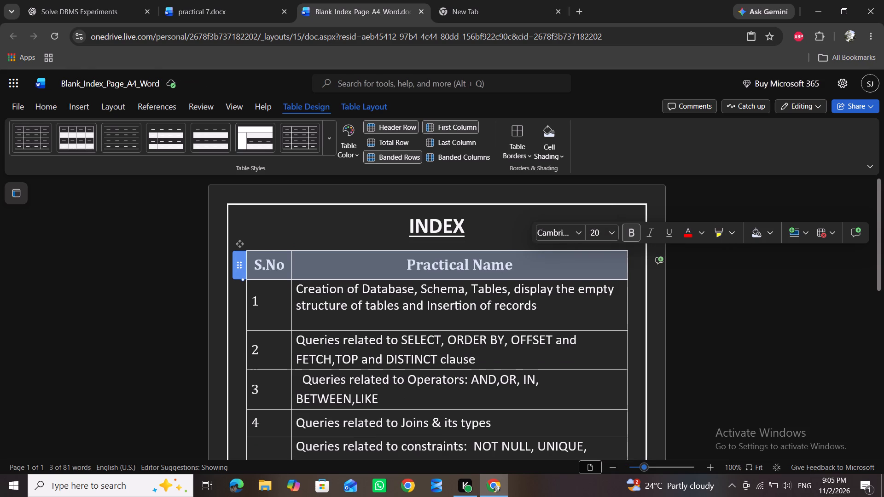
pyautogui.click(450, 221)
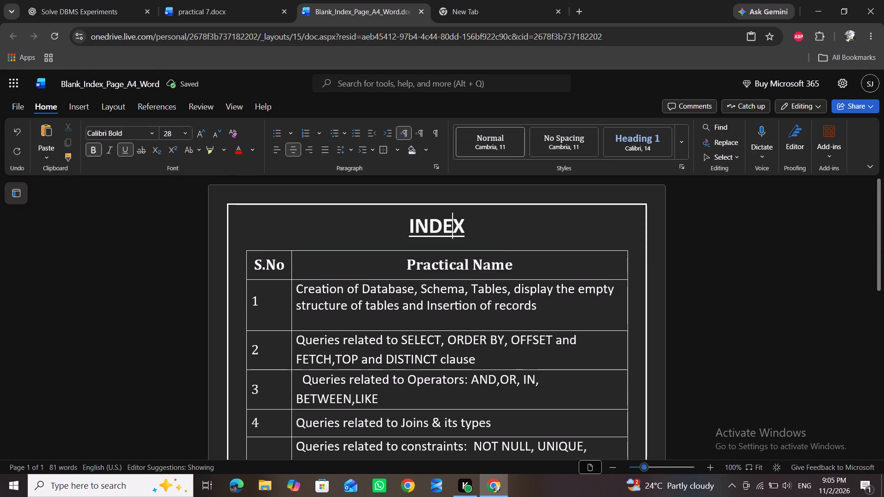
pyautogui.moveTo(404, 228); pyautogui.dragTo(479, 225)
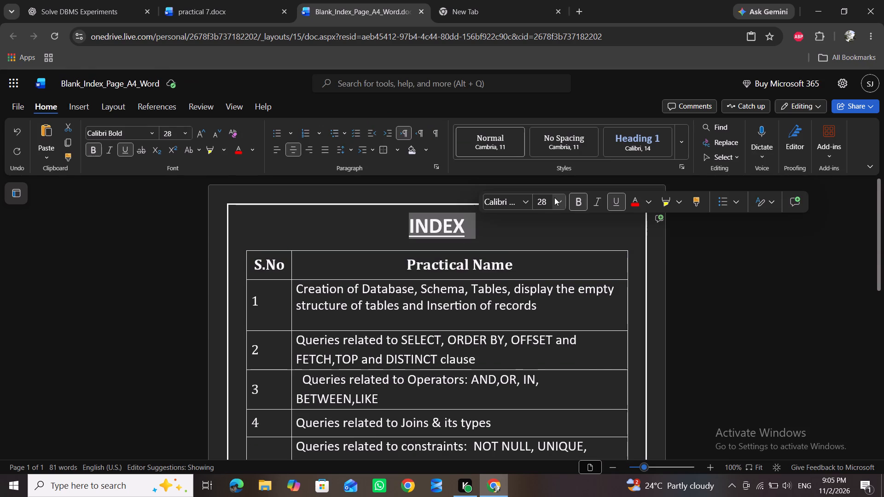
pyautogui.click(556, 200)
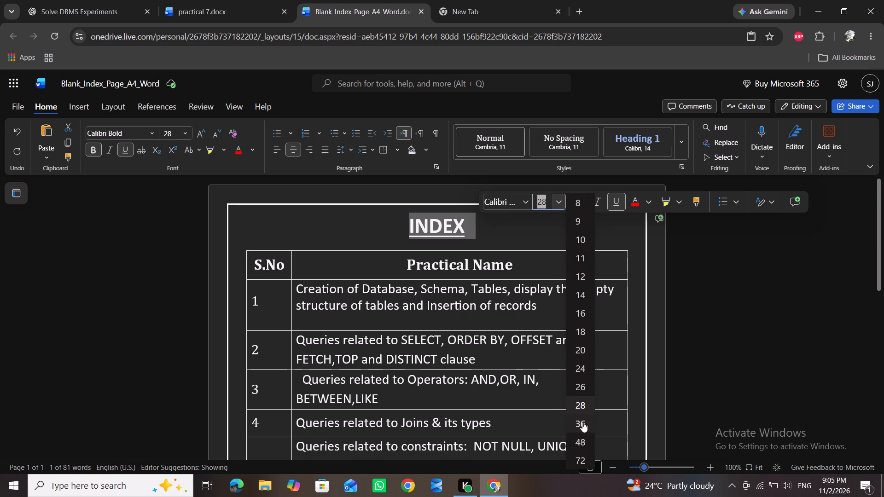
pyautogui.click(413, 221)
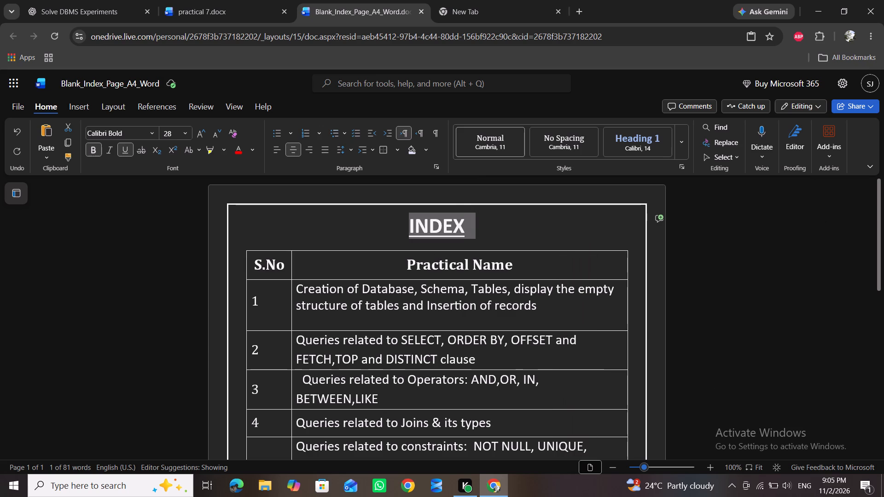
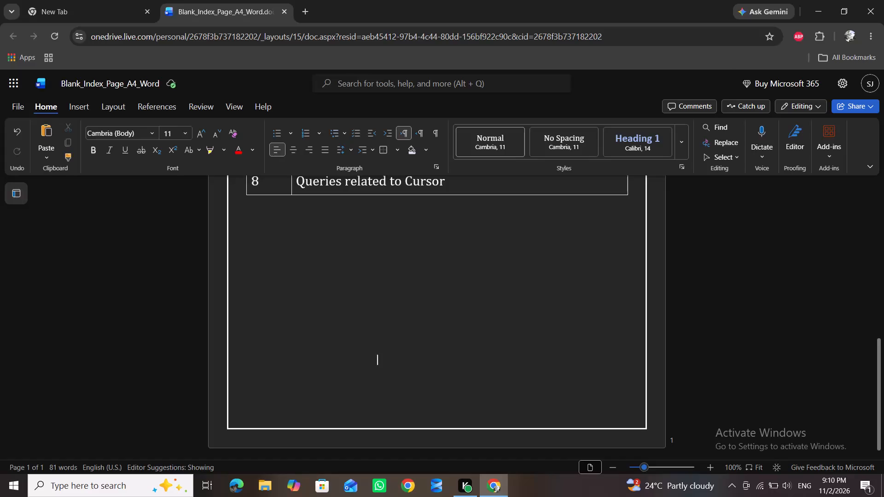
# Space the blank line near the page's bottom border further across and enter "Teacher's signature" there.
pyautogui.press('space')
pyautogui.press('space')
pyautogui.press('space')
pyautogui.press('space')
pyautogui.press('space')
pyautogui.press('space')
pyautogui.press('space')
pyautogui.press('space')
pyautogui.press('space')
pyautogui.press('space')
pyautogui.press('space')
pyautogui.press('space')
pyautogui.press('space')
pyautogui.press('space')
pyautogui.press('space')
pyautogui.press('space')
pyautogui.press('space')
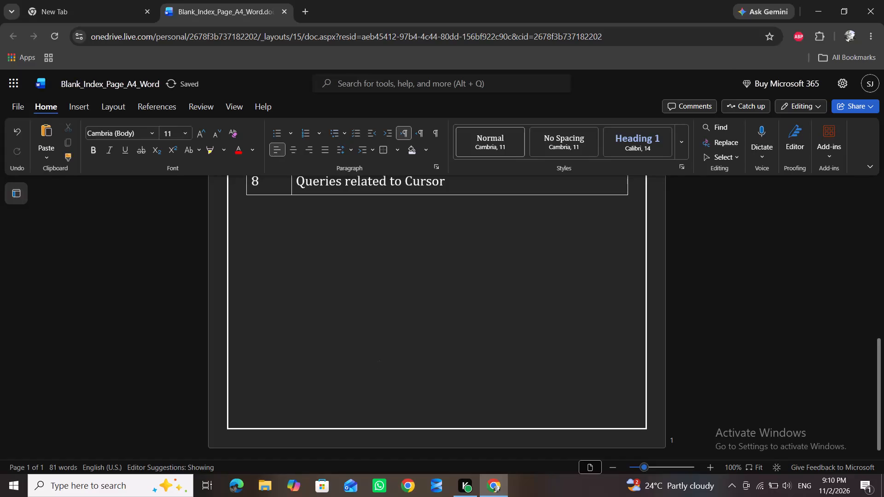
pyautogui.press('space')
pyautogui.press('space')
pyautogui.press('space')
pyautogui.press('space')
pyautogui.press('space')
pyautogui.press('space')
pyautogui.press('space')
pyautogui.press('space')
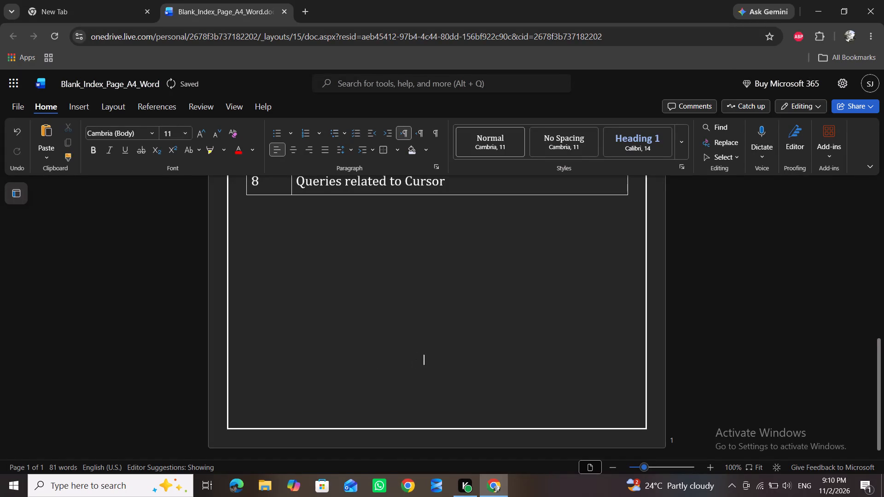
pyautogui.press('space')
pyautogui.press('space')
pyautogui.write('te')
pyautogui.press('BackSpace')
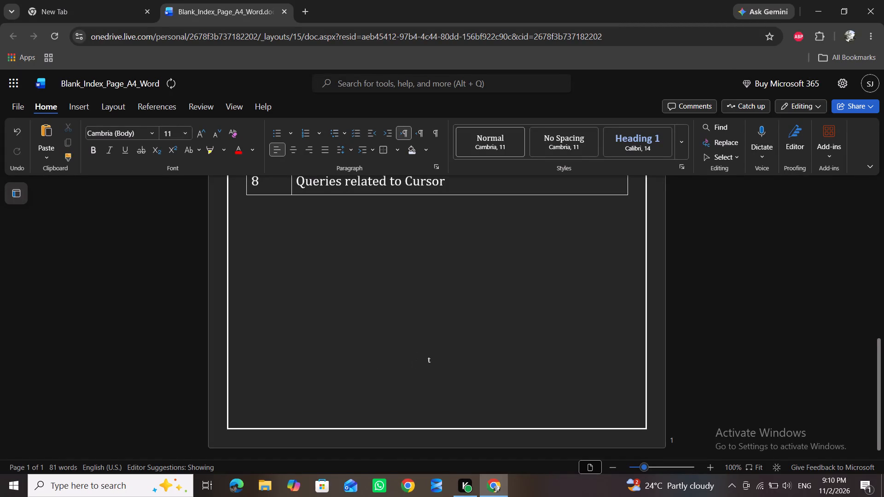
pyautogui.press('BackSpace')
pyautogui.press('t')
pyautogui.write('eaher')
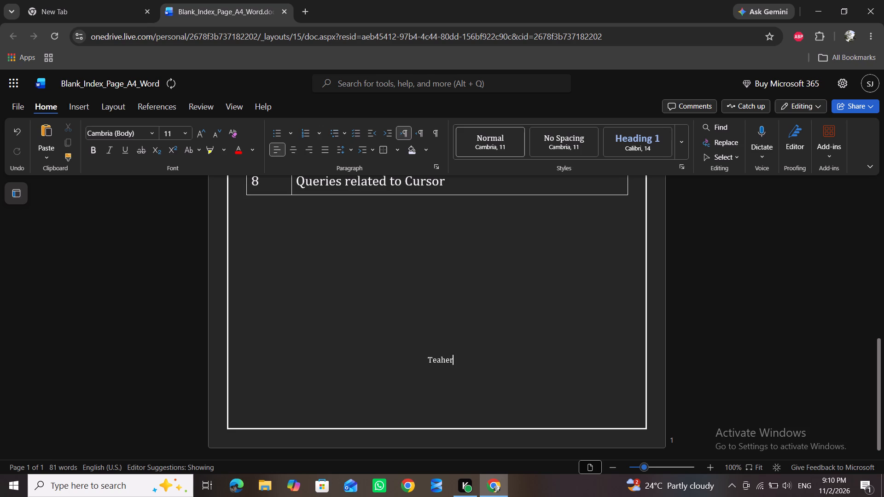
pyautogui.press('BackSpace')
pyautogui.press('BackSpace')
pyautogui.press('BackSpace')
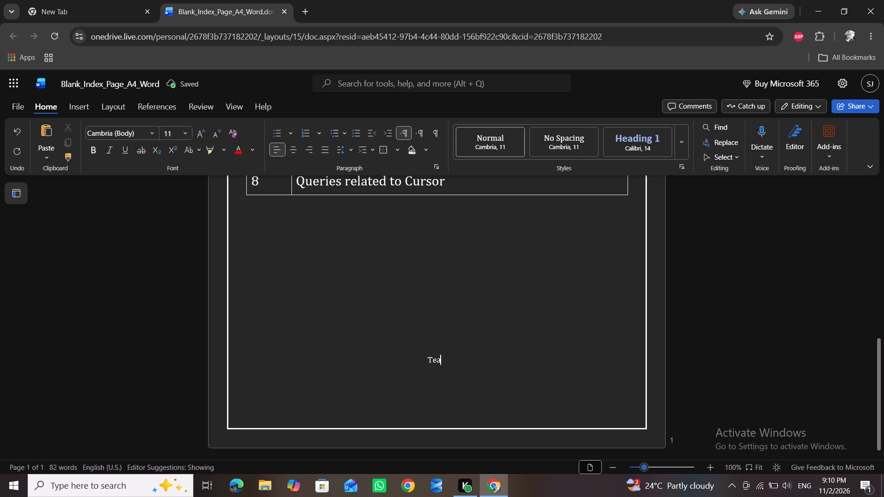
pyautogui.write('cher')
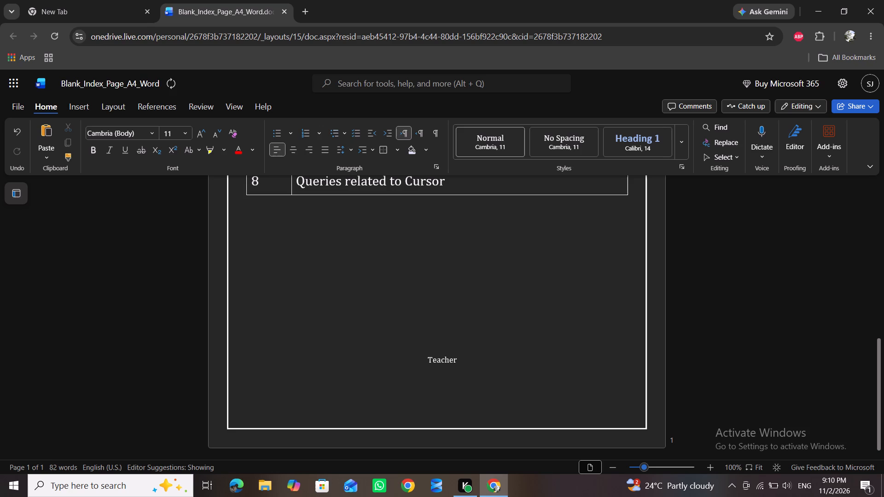
pyautogui.hotkey('shift', '"')
pyautogui.press('BackSpace')
pyautogui.press("'")
pyautogui.press('s')
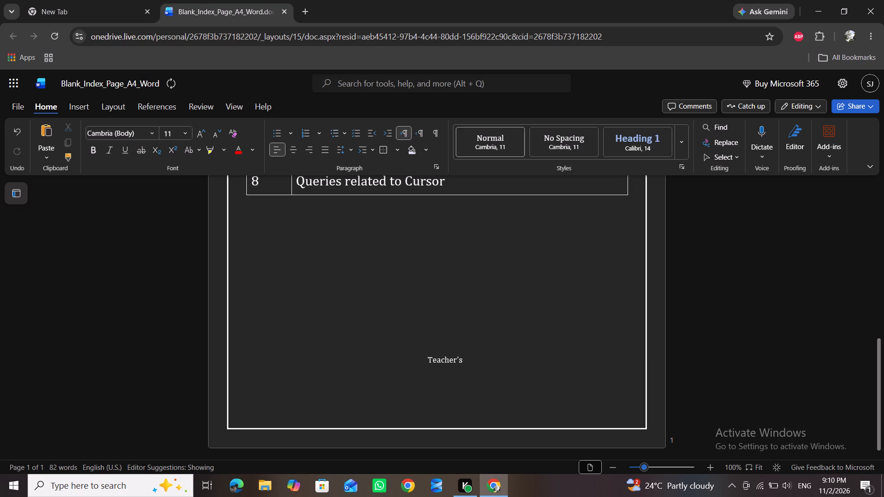
pyautogui.press('space')
pyautogui.write('si')
pyautogui.write('gnature')
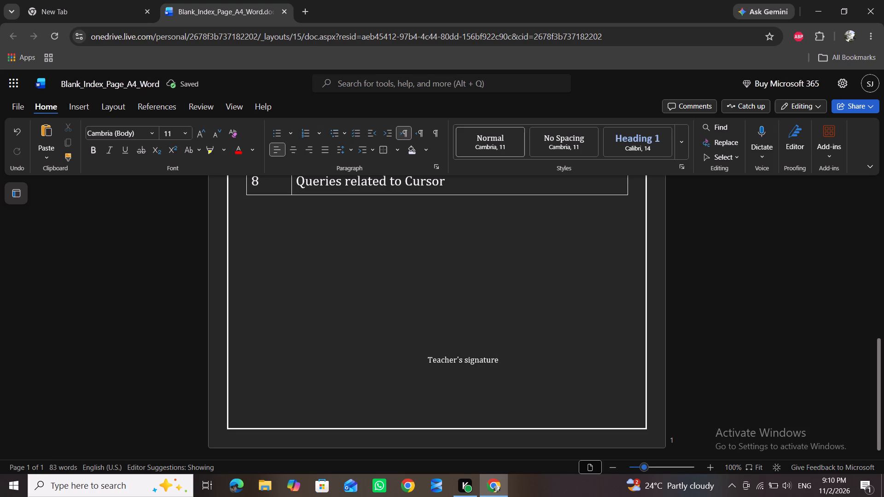
# Capitalize the second word of the signature line so it reads "Teacher's Signature".
pyautogui.click(469, 360)
pyautogui.press('BackSpace')
pyautogui.hotkey('shift', 's')
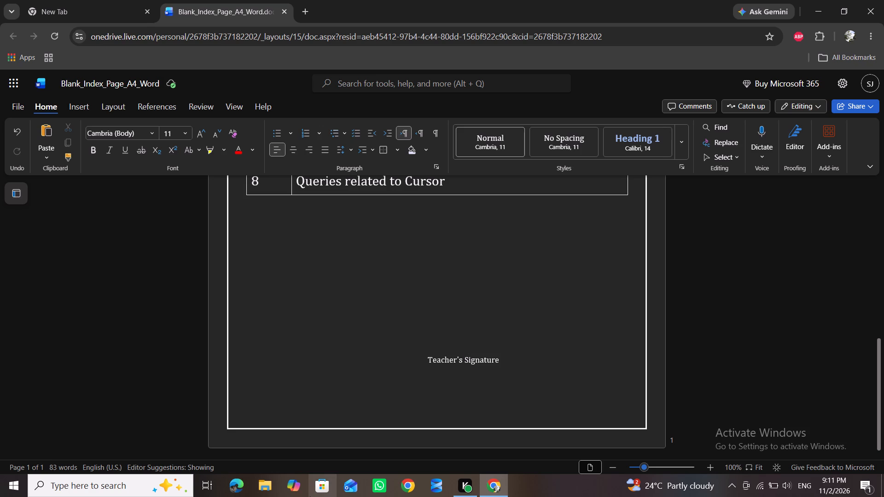
# Add a colon and a space after "Teacher's Signature".
pyautogui.scroll(4, 290, 490)
pyautogui.scroll(2, 418, 308)
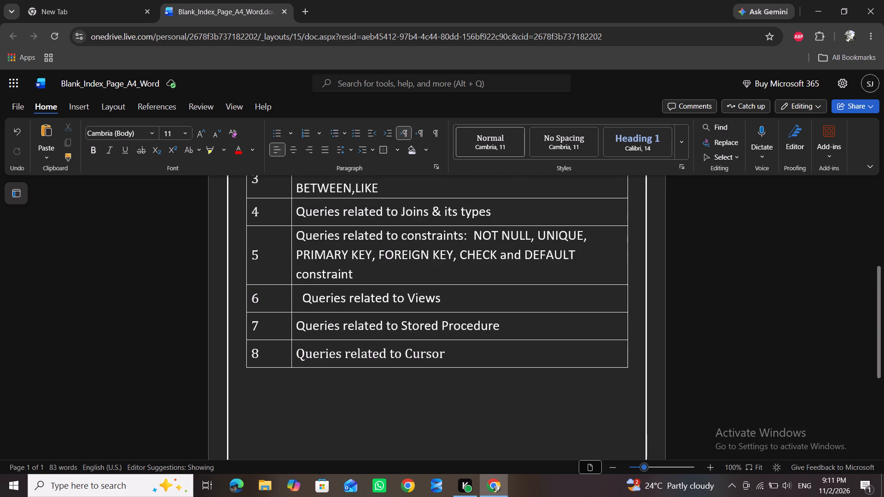
pyautogui.scroll(3, 418, 308)
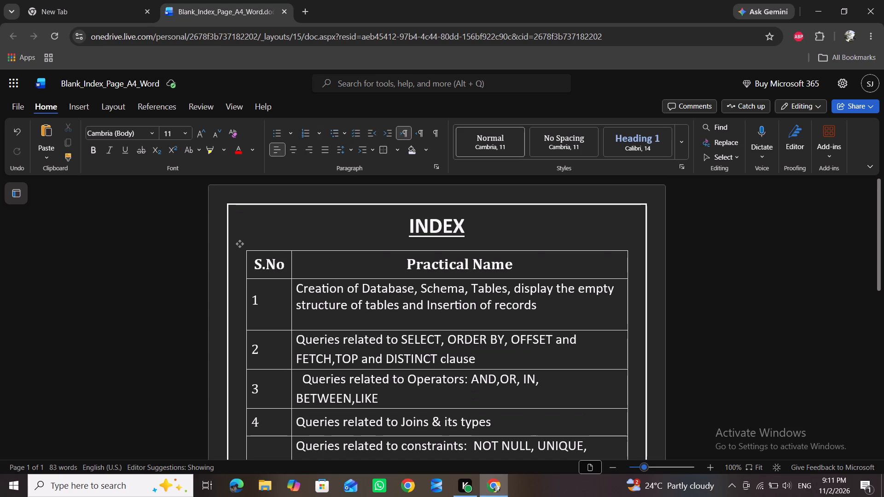
pyautogui.scroll(-8, 410, 402)
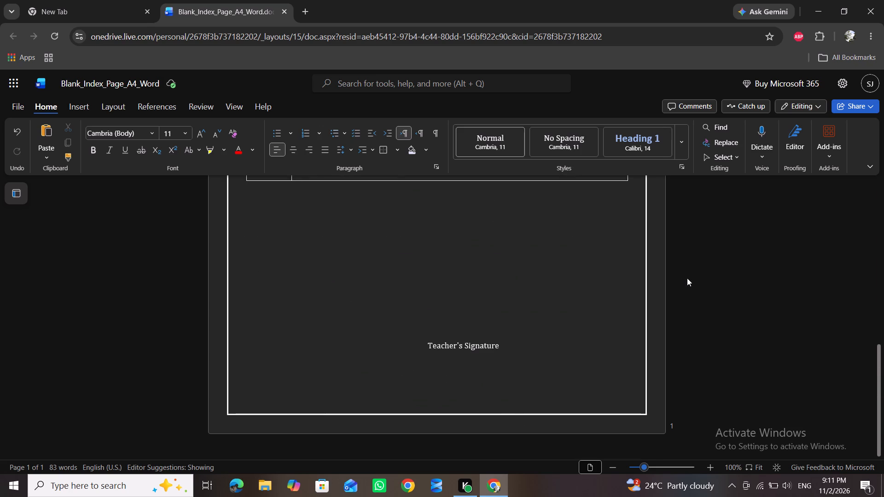
pyautogui.click(509, 346)
pyautogui.hotkey('shift', ':')
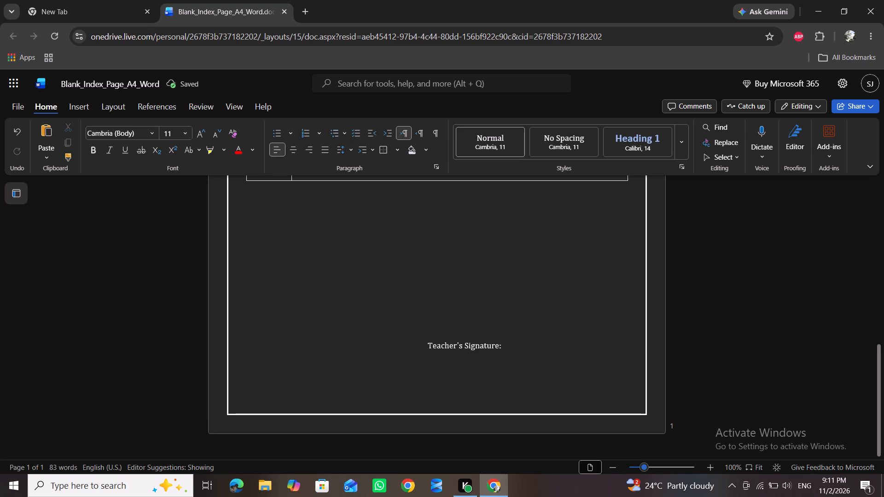
pyautogui.press('space')
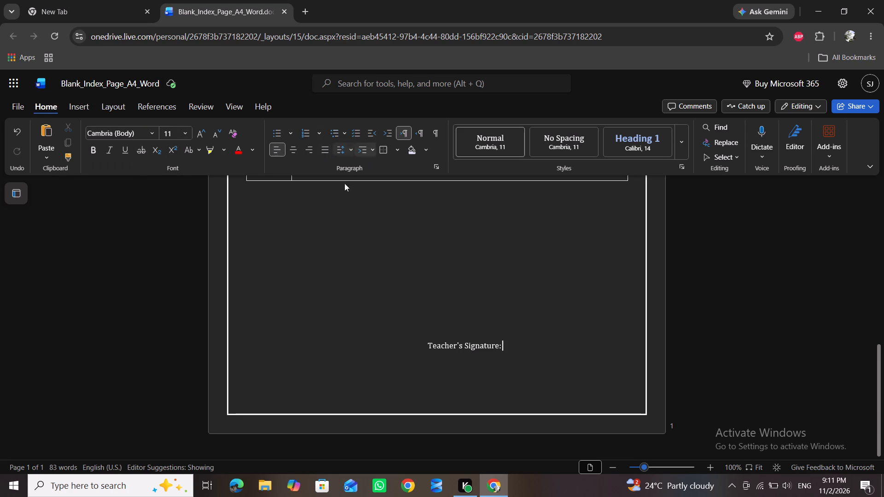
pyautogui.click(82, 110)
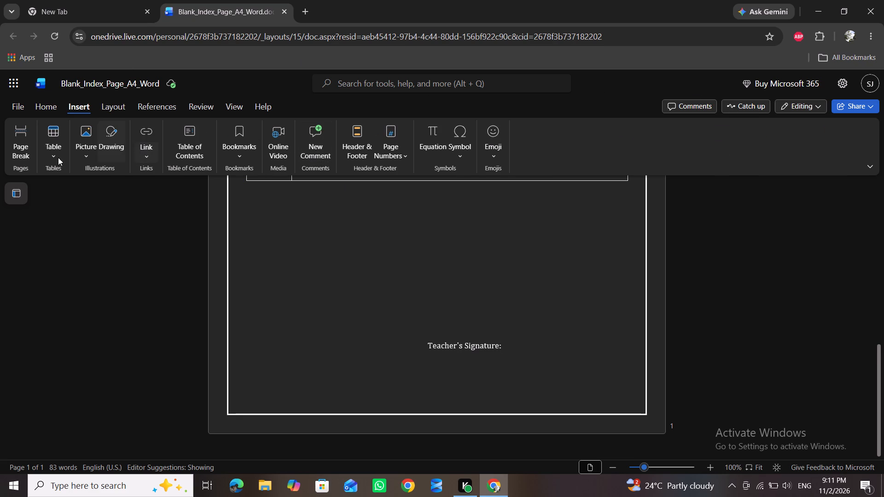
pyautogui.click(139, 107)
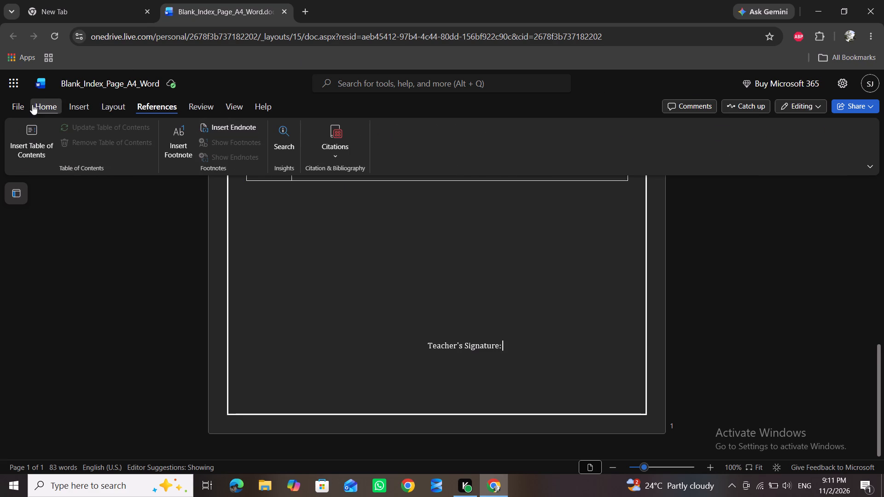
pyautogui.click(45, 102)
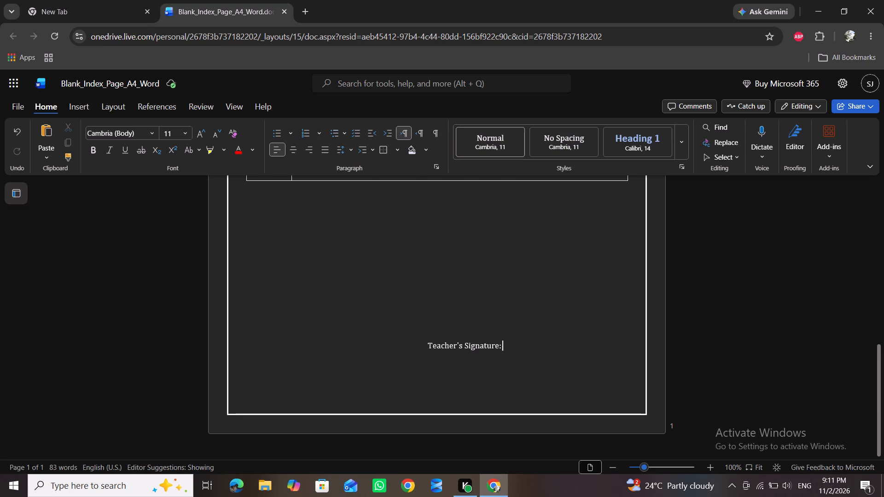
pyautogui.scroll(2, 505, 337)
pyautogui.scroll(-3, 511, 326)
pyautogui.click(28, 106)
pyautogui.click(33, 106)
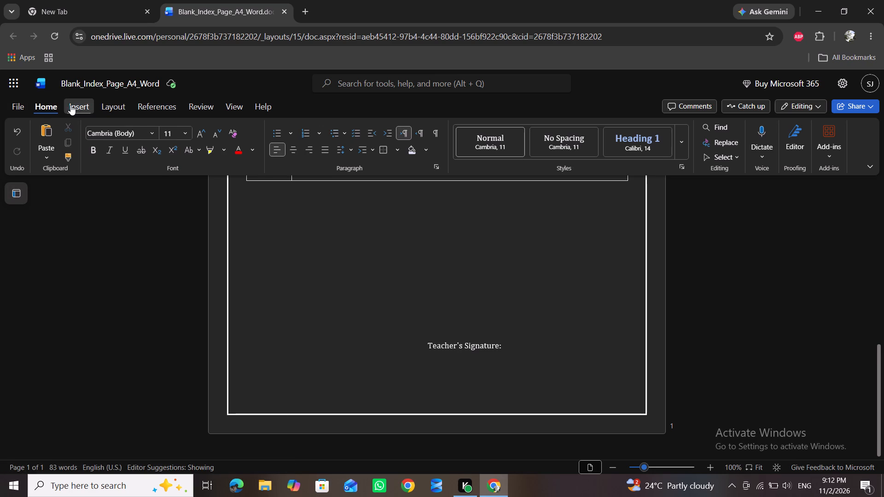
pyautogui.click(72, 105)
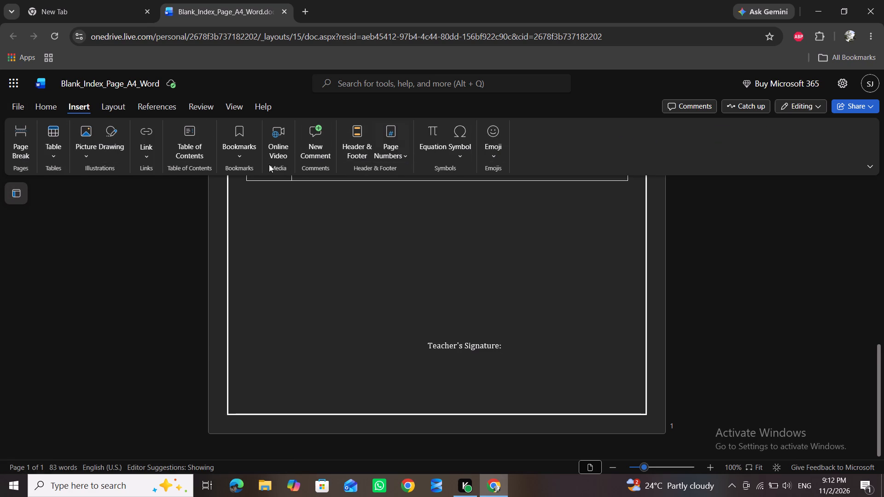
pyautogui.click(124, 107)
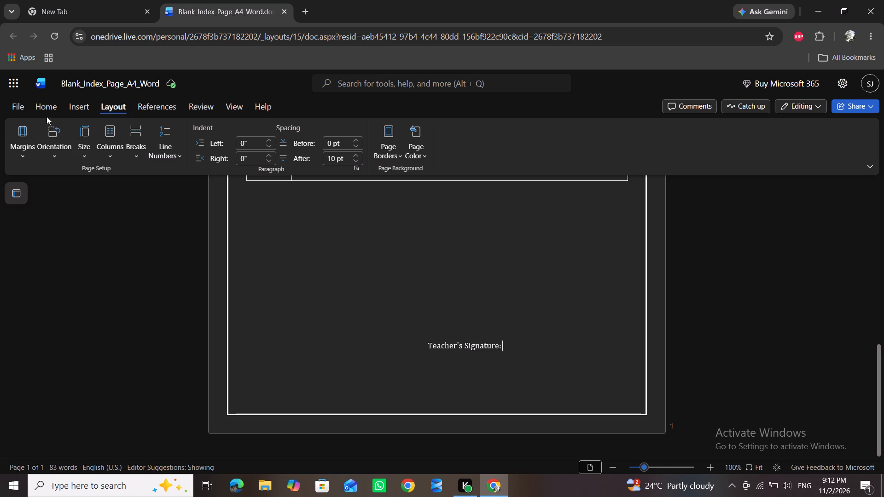
# Start a new drawing after "Teacher's Signature:" and draw a nearly horizontal straight Line shape on its canvas.
pyautogui.click(70, 106)
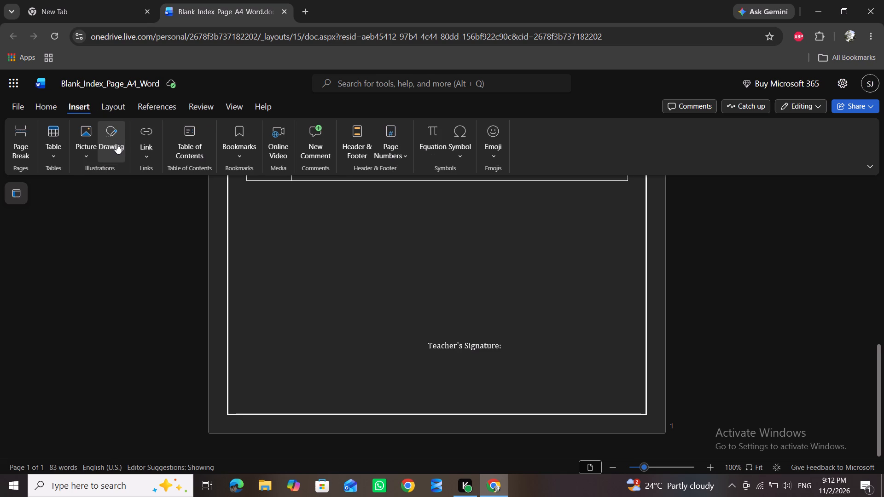
pyautogui.click(116, 144)
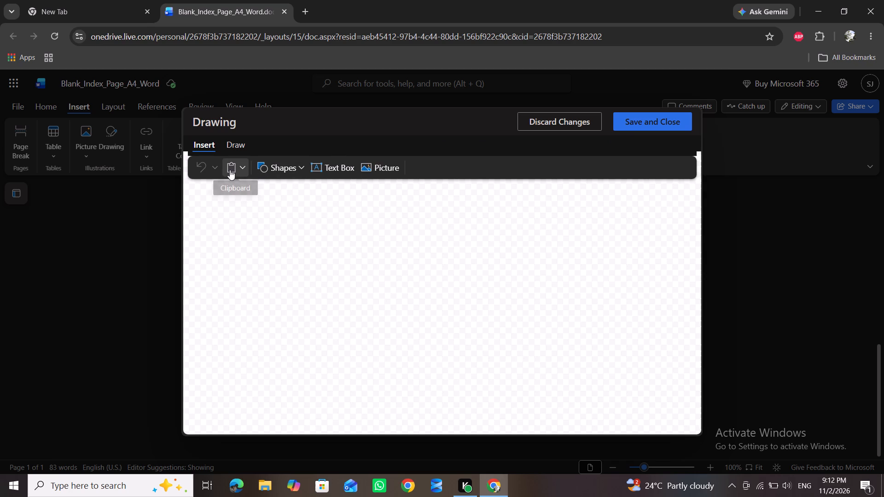
pyautogui.click(270, 165)
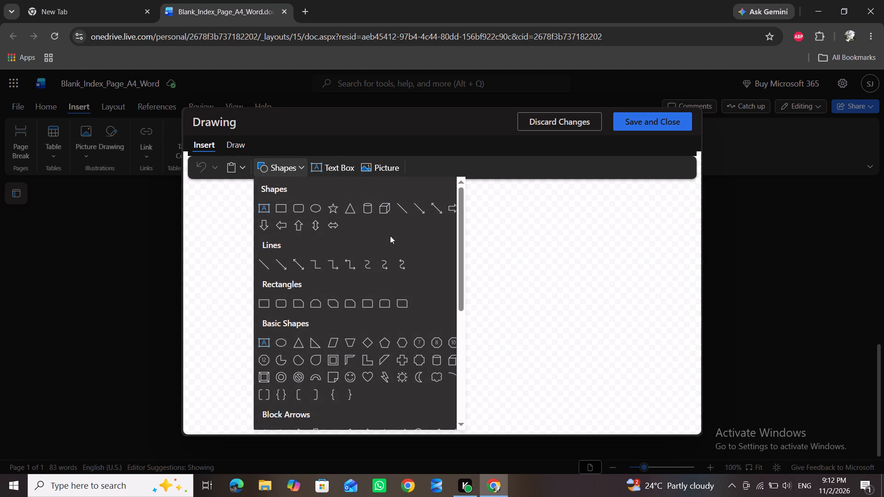
pyautogui.click(404, 213)
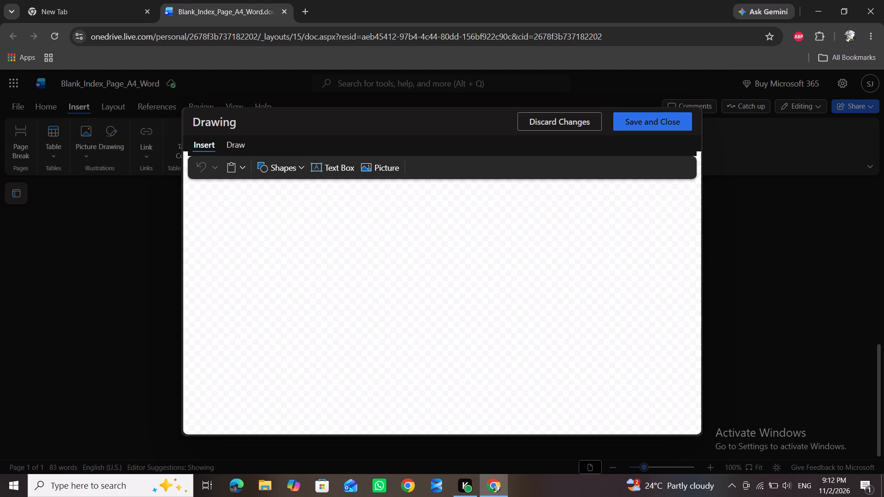
pyautogui.moveTo(409, 313); pyautogui.dragTo(539, 320)
# Draw a roughly horizontal freehand line across the middle of the drawing canvas with the black 1 mm pen.
pyautogui.click(233, 149)
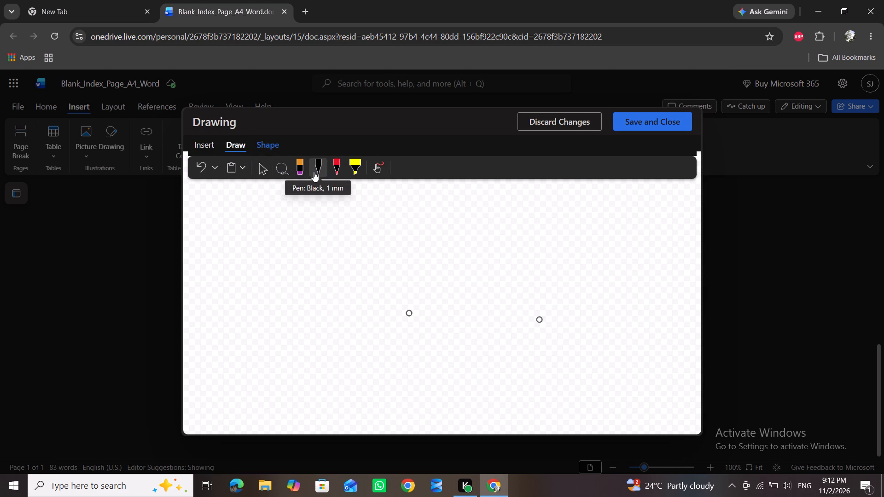
pyautogui.click(314, 172)
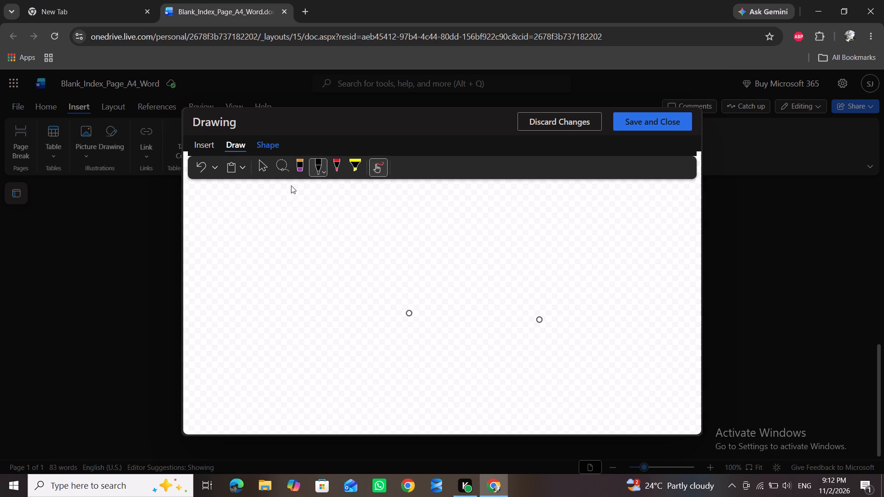
pyautogui.moveTo(348, 313); pyautogui.dragTo(520, 319)
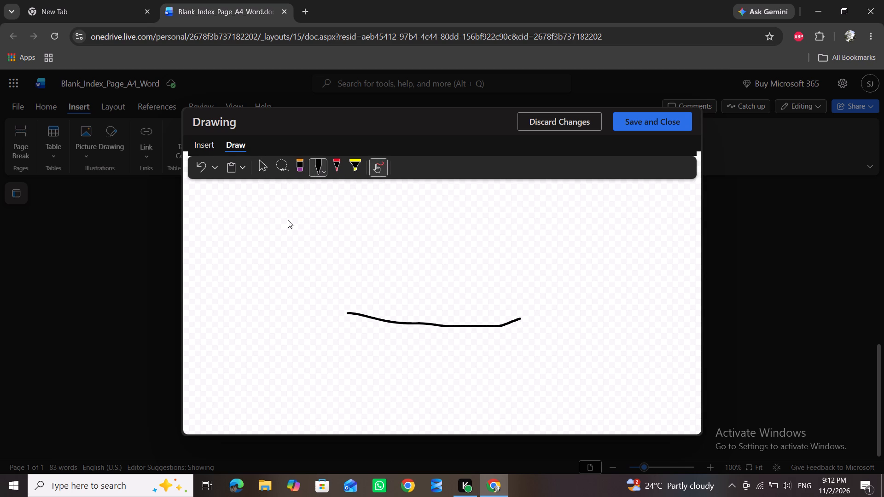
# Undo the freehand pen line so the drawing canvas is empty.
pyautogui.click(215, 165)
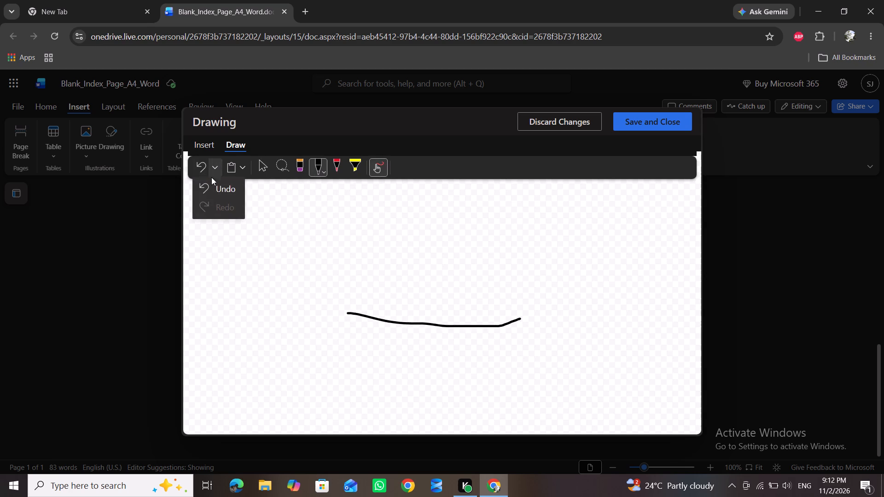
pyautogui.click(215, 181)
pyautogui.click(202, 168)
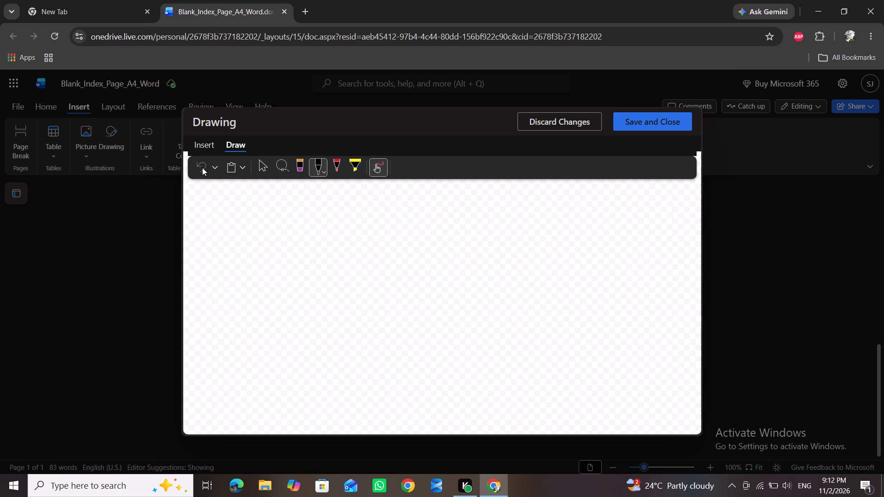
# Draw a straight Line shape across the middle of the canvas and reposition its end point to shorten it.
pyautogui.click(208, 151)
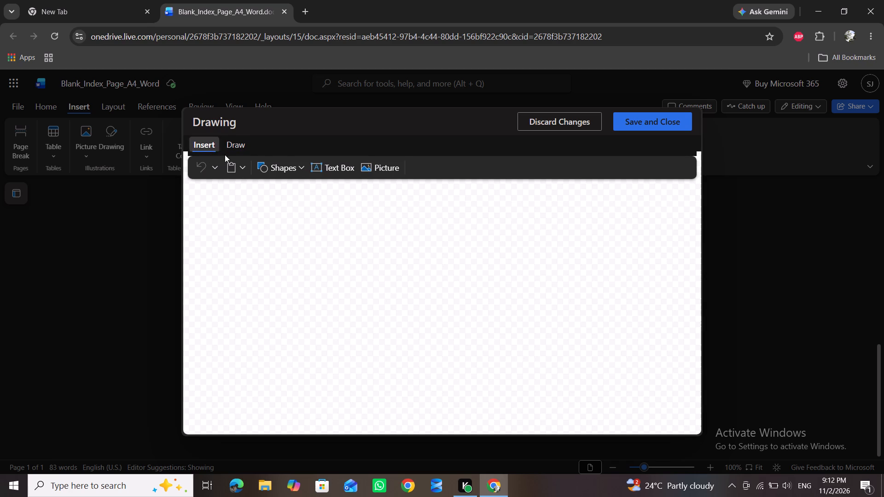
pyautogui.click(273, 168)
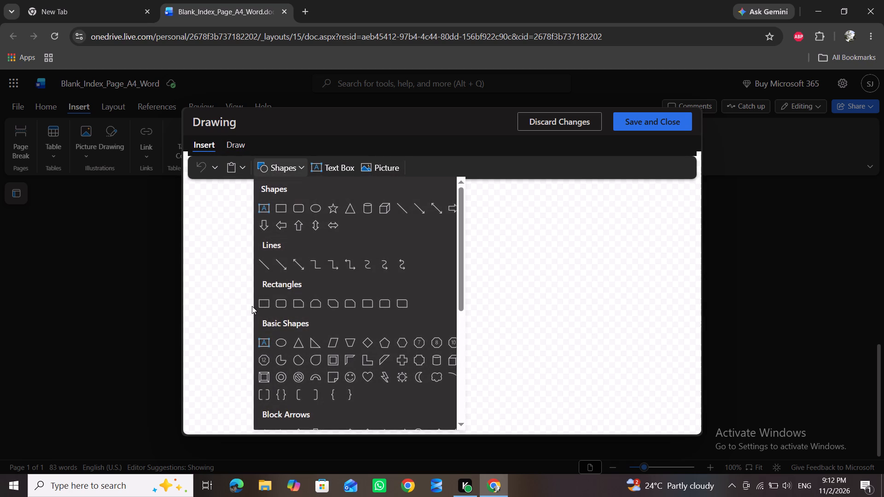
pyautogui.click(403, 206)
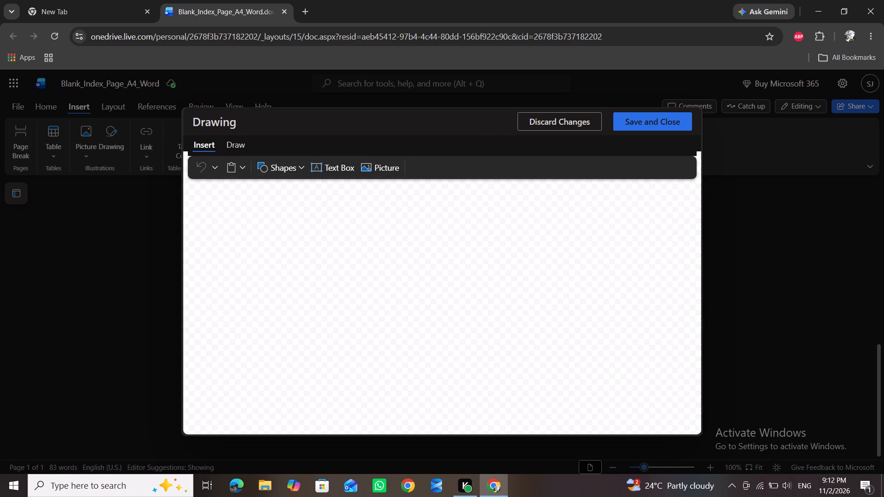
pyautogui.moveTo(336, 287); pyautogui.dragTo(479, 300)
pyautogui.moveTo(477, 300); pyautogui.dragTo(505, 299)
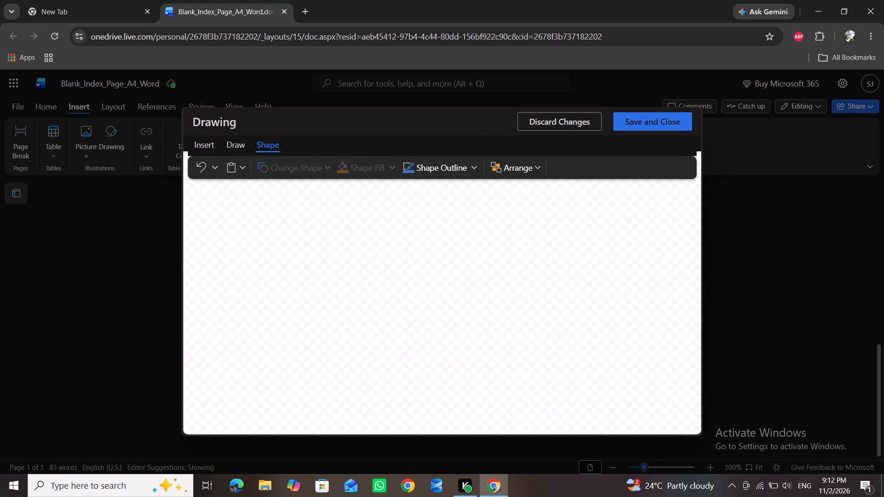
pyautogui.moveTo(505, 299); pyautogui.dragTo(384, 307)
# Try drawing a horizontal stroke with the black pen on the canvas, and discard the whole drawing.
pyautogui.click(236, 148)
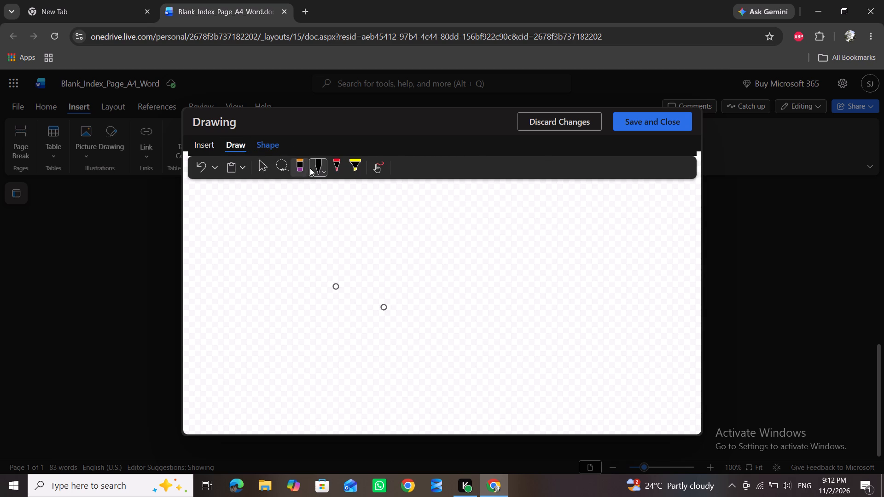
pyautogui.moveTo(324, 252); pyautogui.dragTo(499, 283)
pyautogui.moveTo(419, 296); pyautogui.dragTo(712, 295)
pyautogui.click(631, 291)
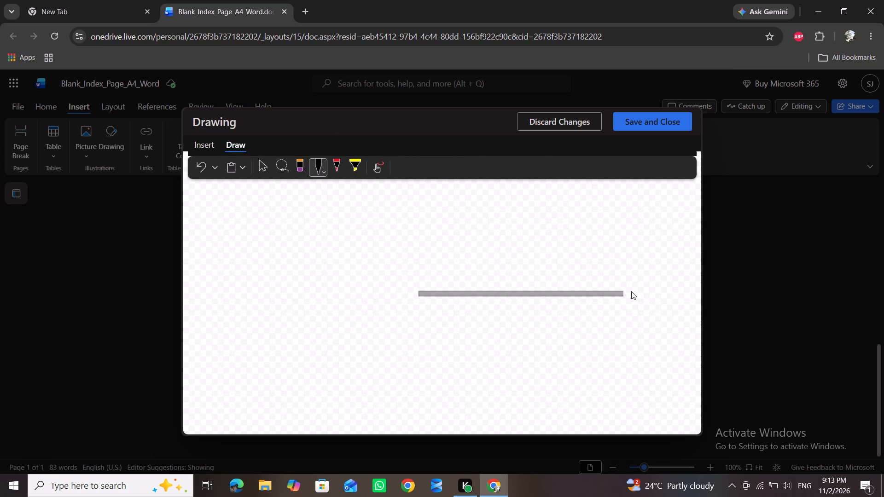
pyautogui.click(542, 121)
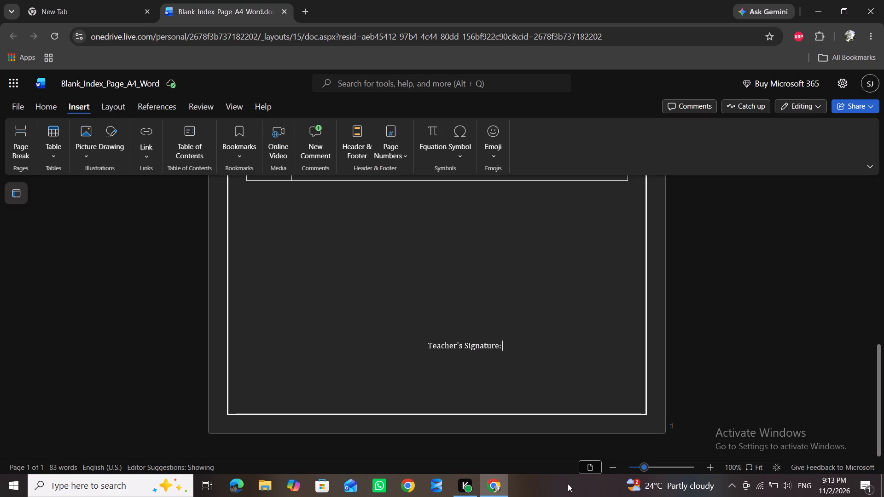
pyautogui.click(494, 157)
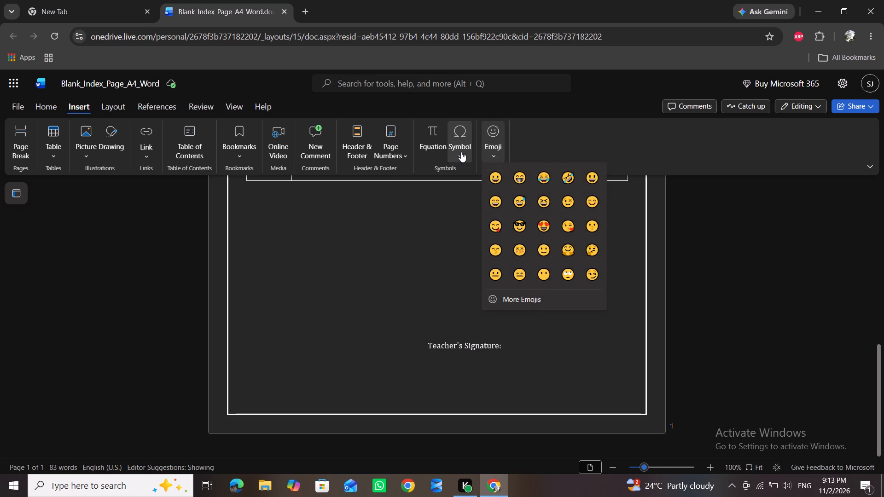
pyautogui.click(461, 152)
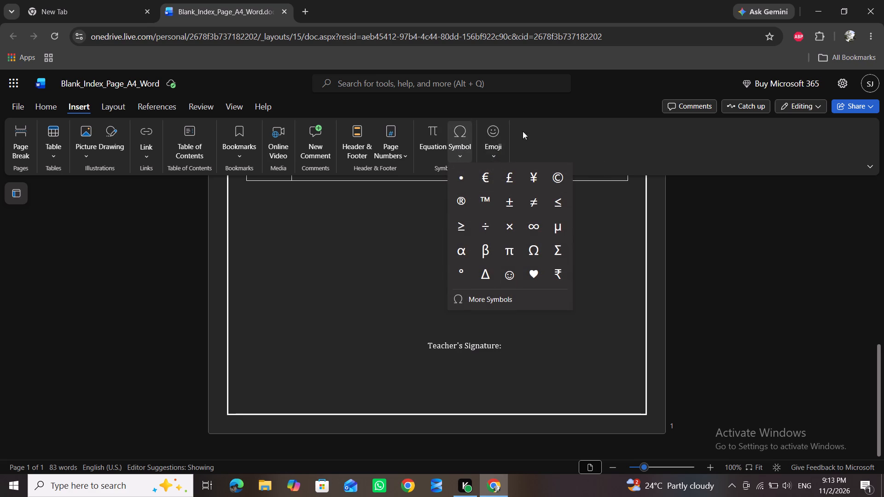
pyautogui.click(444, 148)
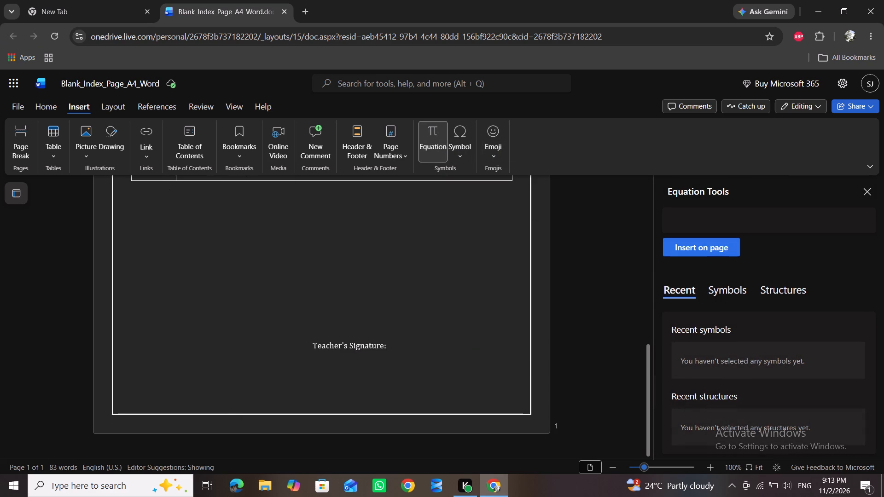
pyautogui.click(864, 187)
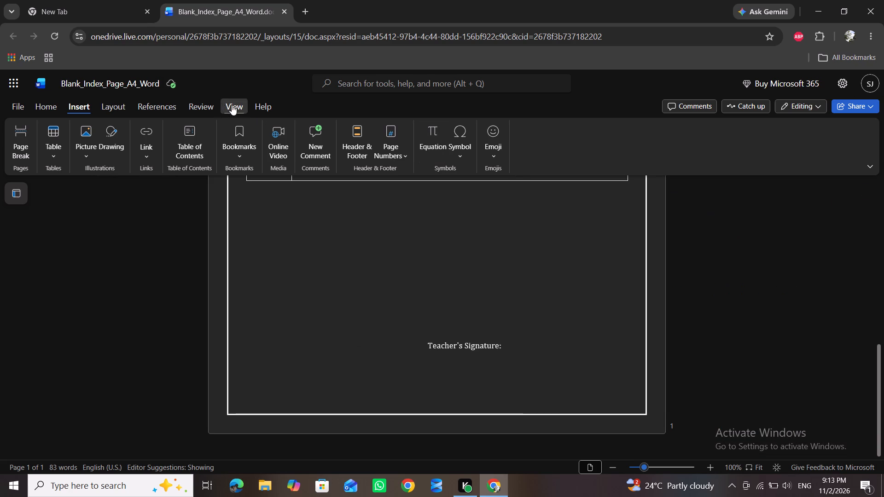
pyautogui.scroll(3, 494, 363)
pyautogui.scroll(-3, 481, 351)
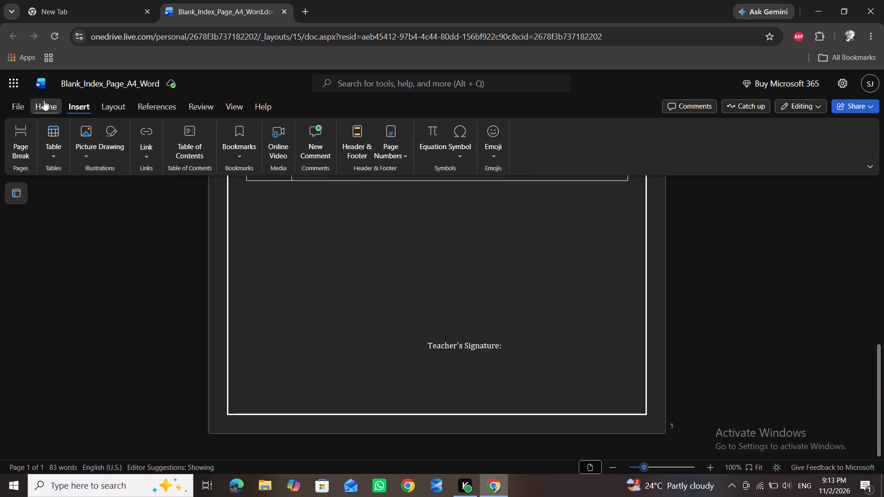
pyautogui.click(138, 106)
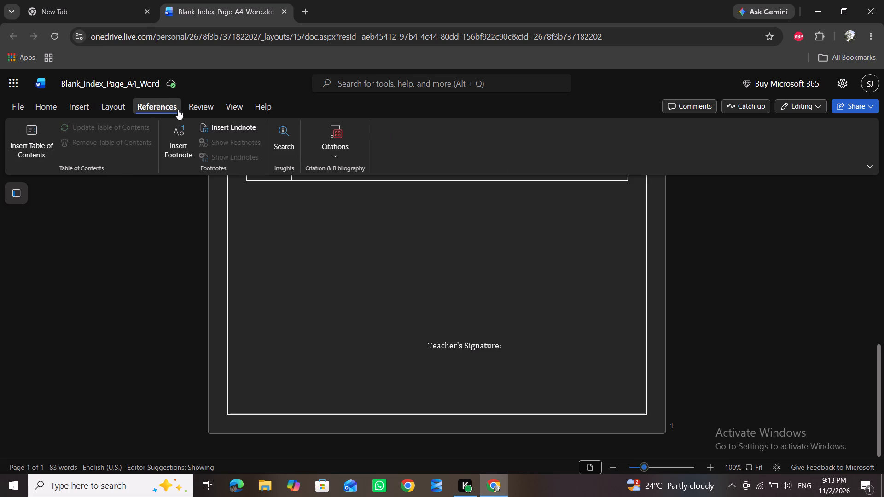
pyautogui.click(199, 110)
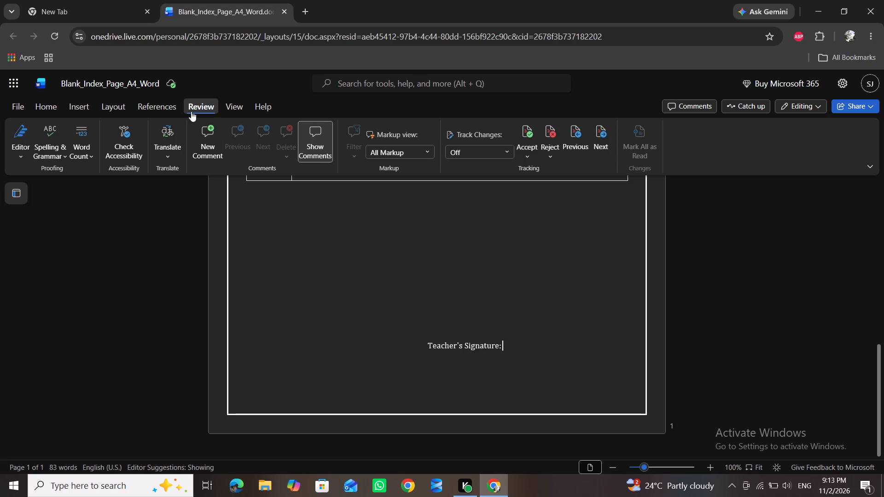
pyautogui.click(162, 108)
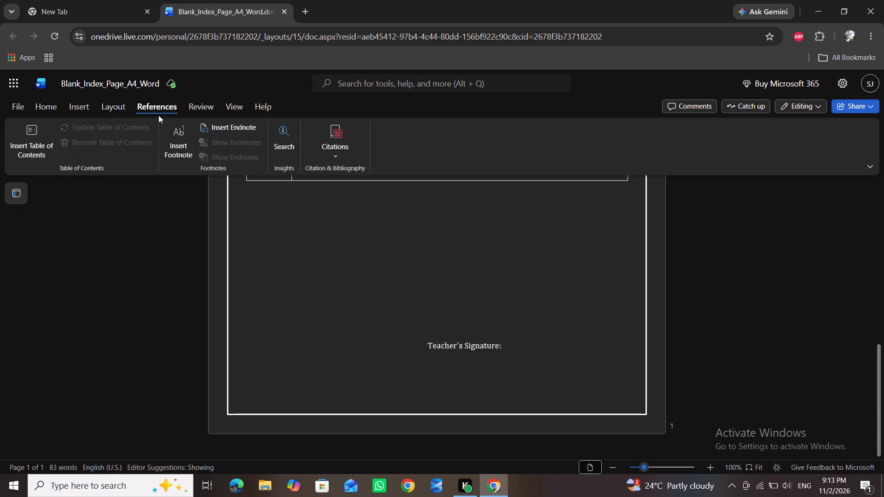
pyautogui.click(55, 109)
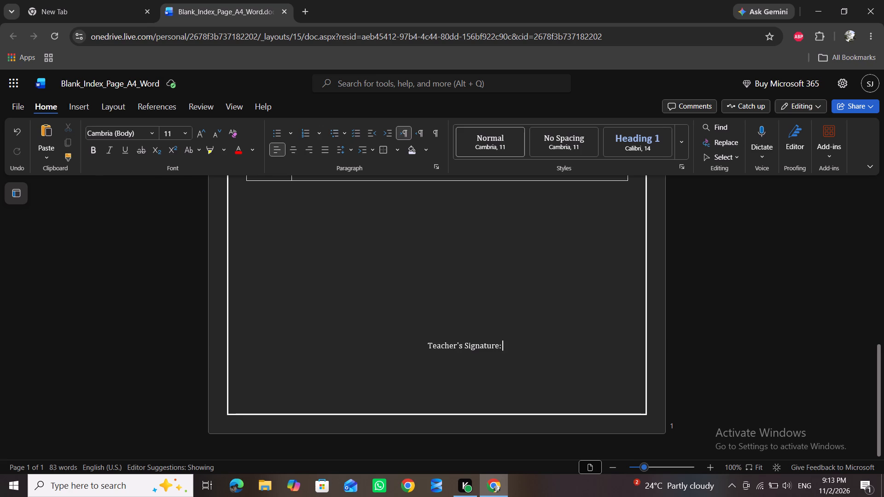
# Add a row of underscores after "Teacher's Signature:" as the blank signing line.
pyautogui.hotkey('shift', '_')
pyautogui.hotkey('shift', '_')
pyautogui.hotkey('shift', '_')
pyautogui.hotkey('shift', '_')
pyautogui.hotkey('shift', '_')
pyautogui.hotkey('shift', '_')
pyautogui.hotkey('shift', '_')
pyautogui.hotkey('shift', '_')
pyautogui.hotkey('shift', '_')
pyautogui.hotkey('shift', '_')
pyautogui.hotkey('shift', '_')
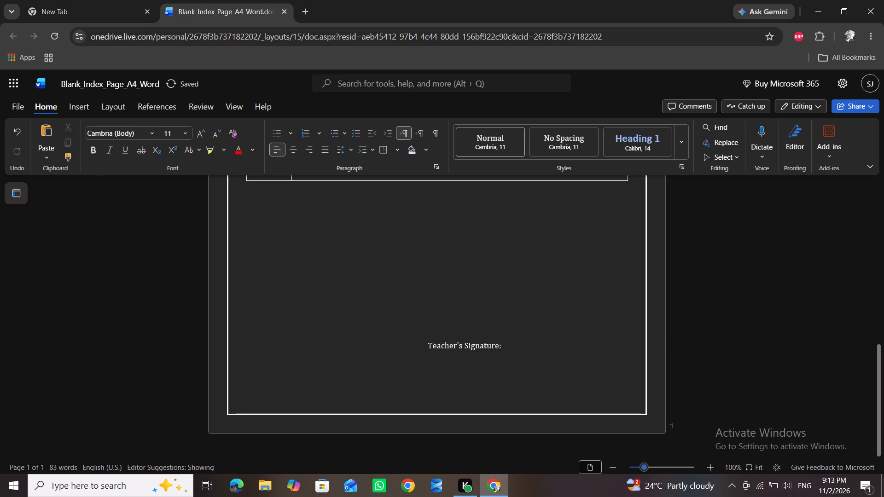
pyautogui.hotkey('shift', '_')
pyautogui.hotkey('shift', '_')
pyautogui.hotkey('shift', '_')
pyautogui.hotkey('shift', '_')
pyautogui.hotkey('shift', '_')
pyautogui.hotkey('shift', '_')
pyautogui.hotkey('shift', '_')
pyautogui.hotkey('shift', '_')
pyautogui.hotkey('shift', '_')
pyautogui.hotkey('shift', '_')
pyautogui.hotkey('shift', '_')
pyautogui.hotkey('shift', '_')
pyautogui.hotkey('shift', '_')
pyautogui.hotkey('shift', '_')
pyautogui.hotkey('shift', '_')
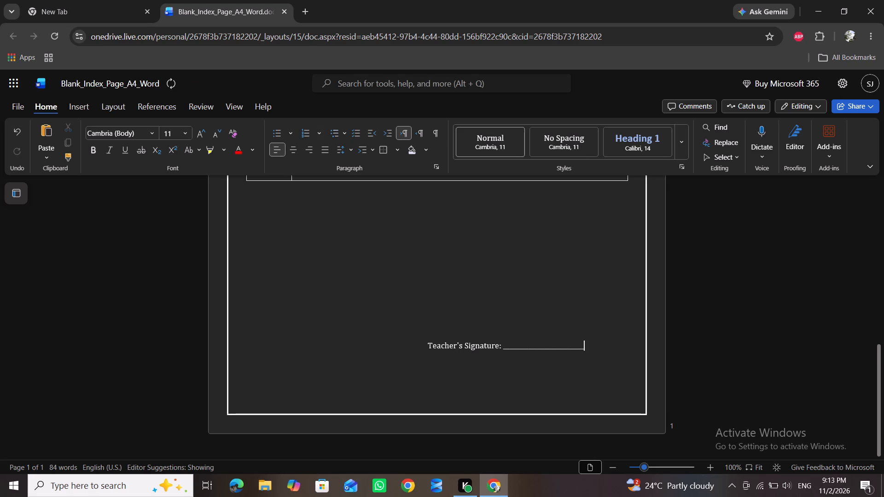
# Format the whole signature line, including its underscores, in Calibri at size 16.
pyautogui.moveTo(426, 345); pyautogui.dragTo(582, 351)
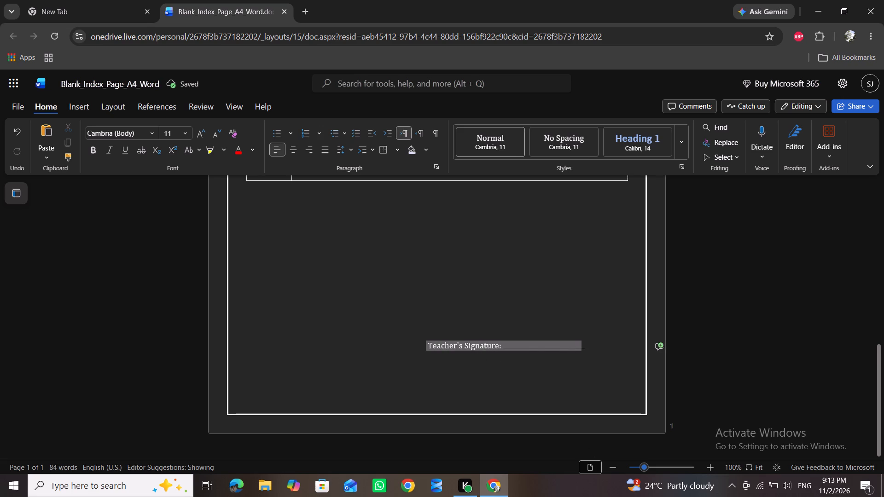
pyautogui.moveTo(582, 351); pyautogui.dragTo(589, 352)
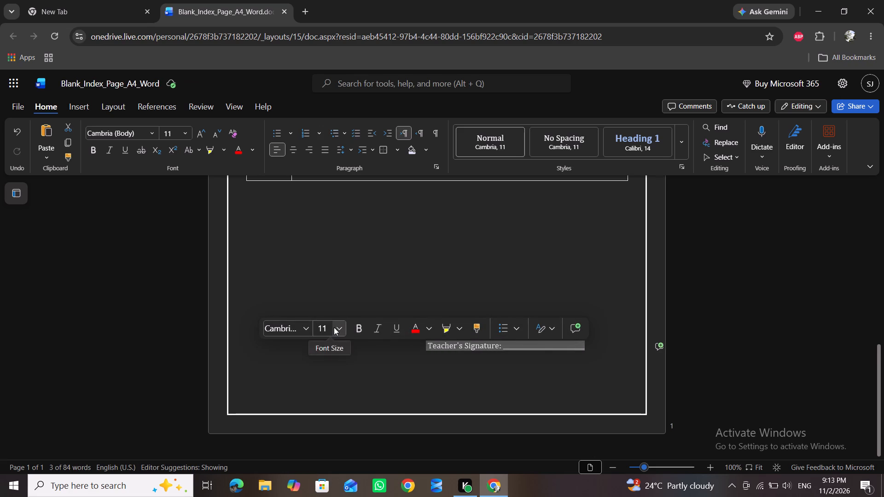
pyautogui.click(335, 327)
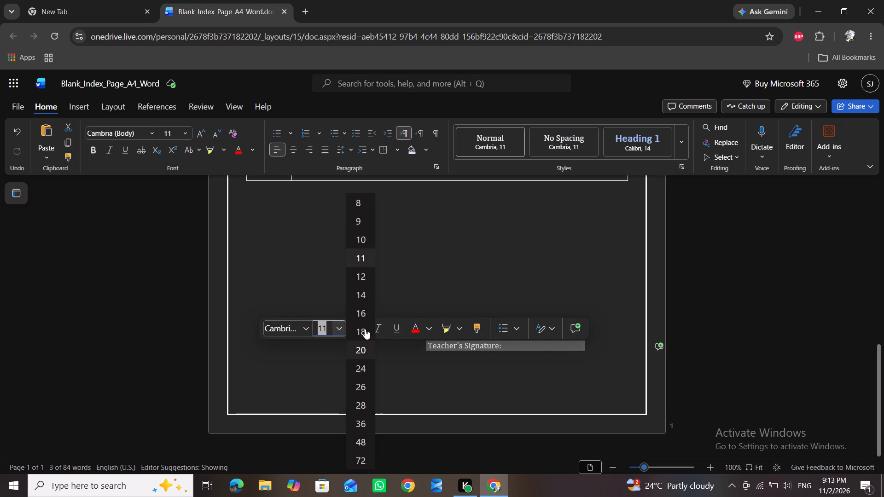
pyautogui.click(367, 329)
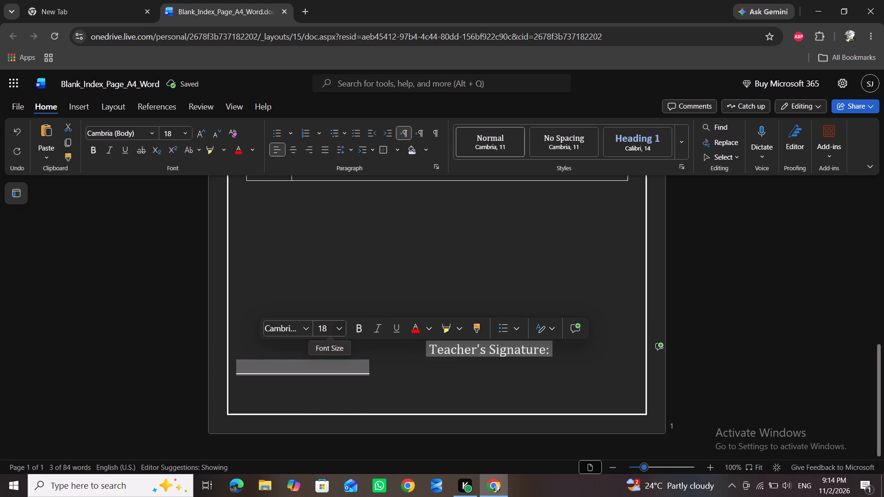
pyautogui.click(337, 324)
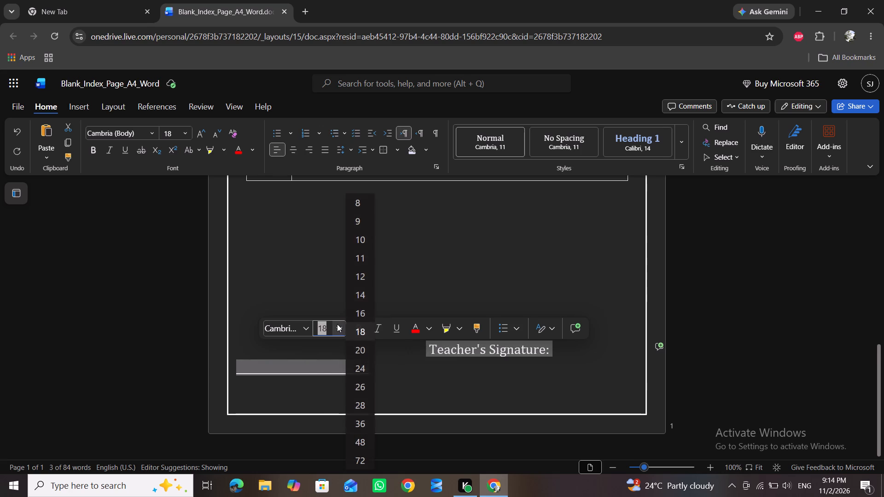
pyautogui.click(360, 314)
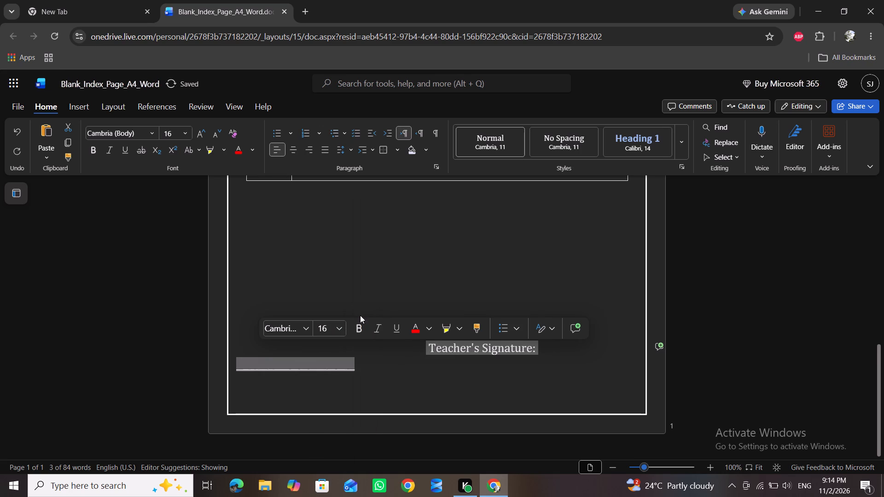
pyautogui.click(304, 324)
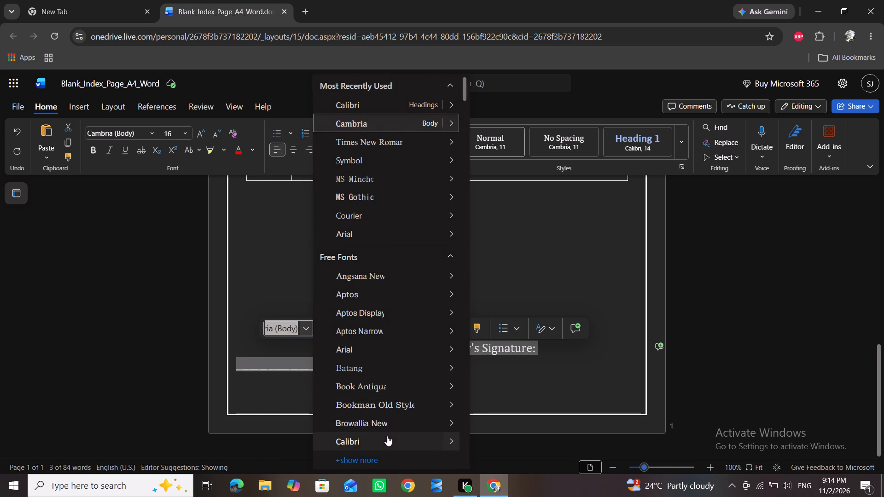
pyautogui.click(387, 436)
# Delete nine spaces in front of "Teacher's Signature:" to shift it toward the left margin.
pyautogui.click(418, 350)
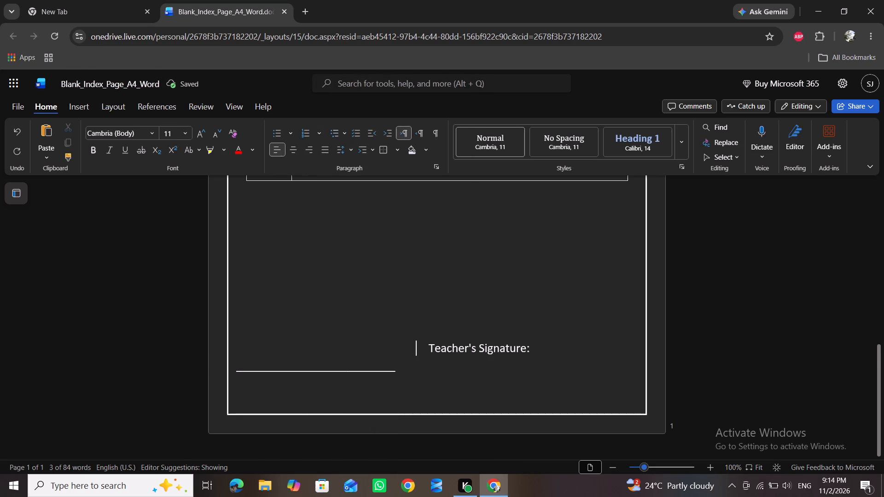
pyautogui.click(425, 349)
pyautogui.click(430, 347)
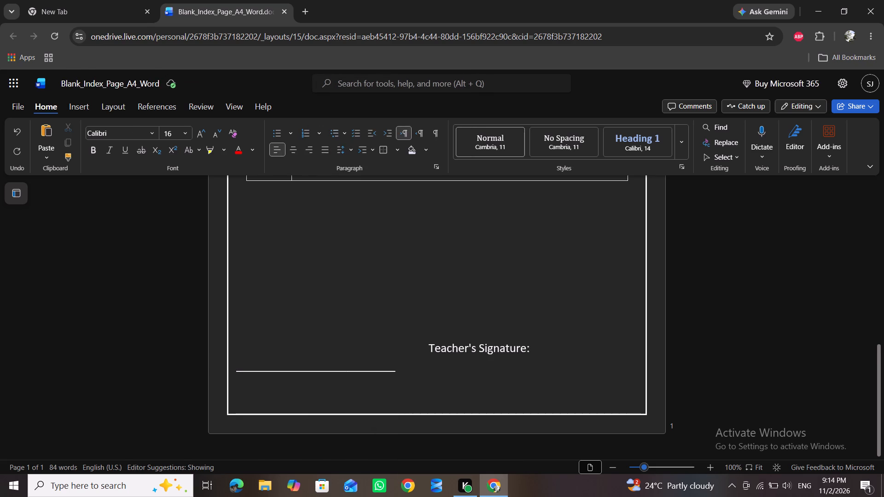
pyautogui.press('BackSpace')
pyautogui.press('BackSpace')
pyautogui.press('BackSpace')
pyautogui.press('BackSpace')
pyautogui.press('BackSpace')
pyautogui.press('BackSpace')
pyautogui.press('BackSpace')
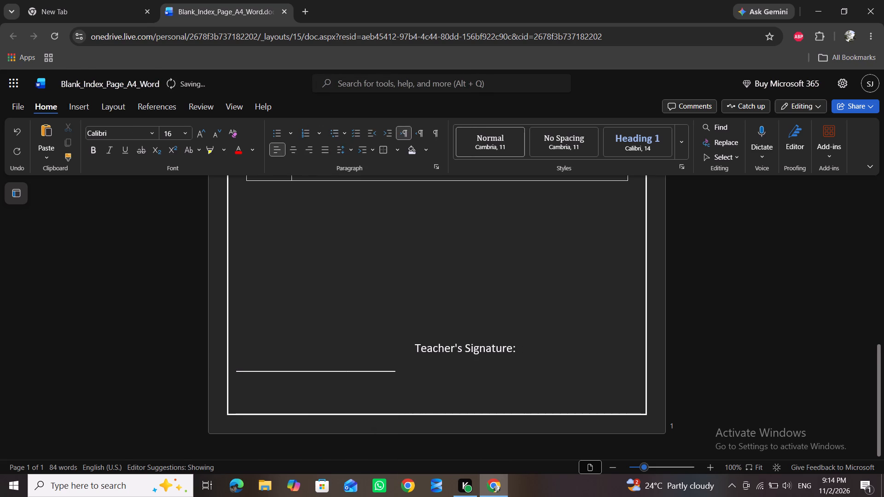
pyautogui.press('BackSpace')
pyautogui.press('BackSpace')
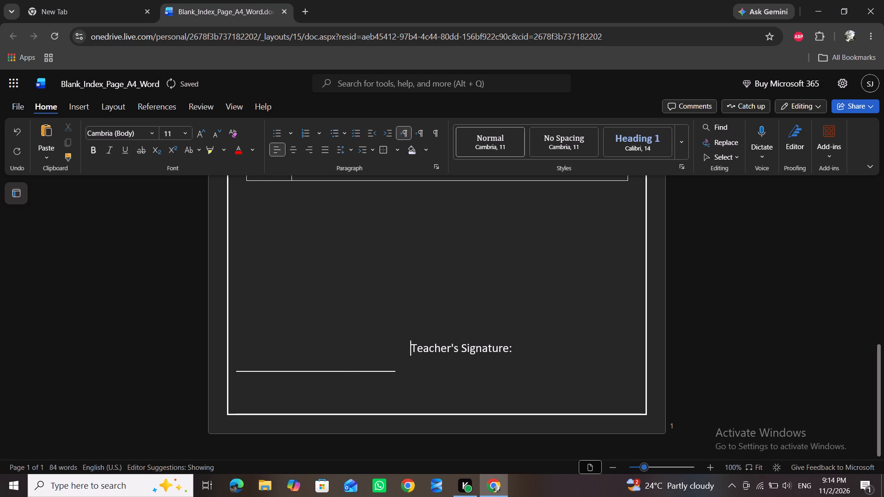
# Reduce the font size of the underscore row after "Teacher's Signature:" to 14.
pyautogui.moveTo(404, 346); pyautogui.dragTo(551, 355)
pyautogui.click(550, 355)
pyautogui.moveTo(515, 354); pyautogui.dragTo(414, 365)
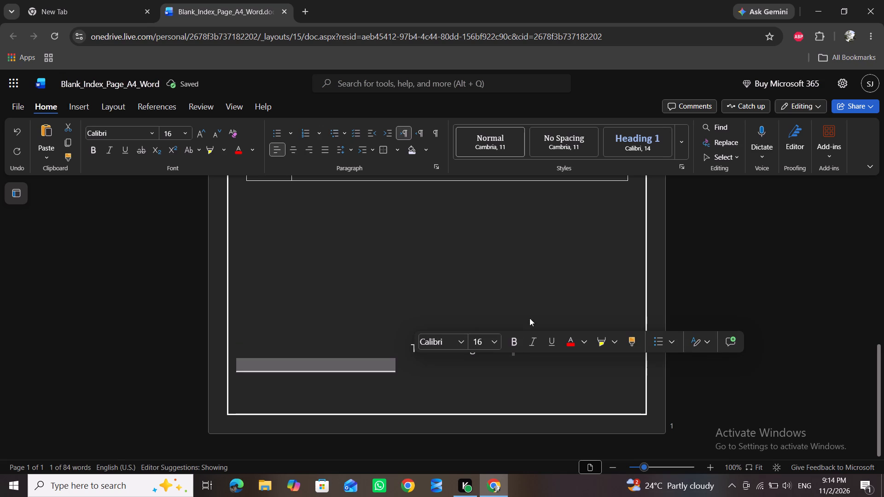
pyautogui.click(494, 345)
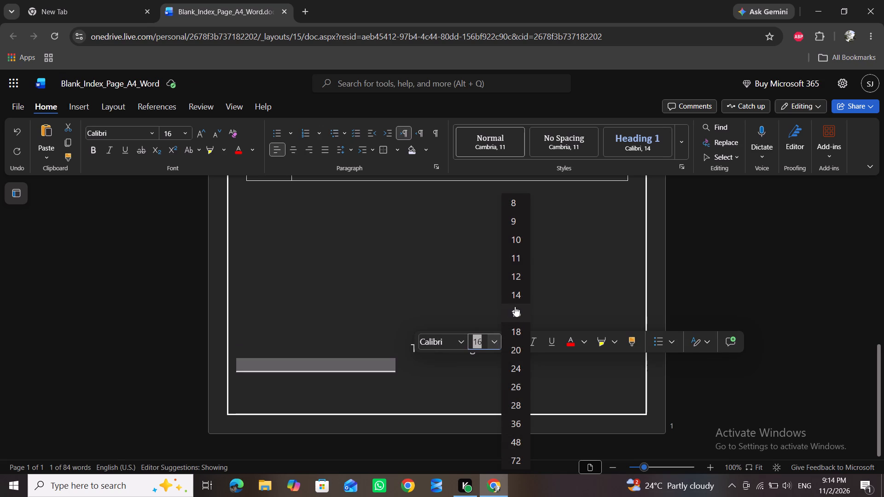
pyautogui.click(515, 295)
pyautogui.click(423, 296)
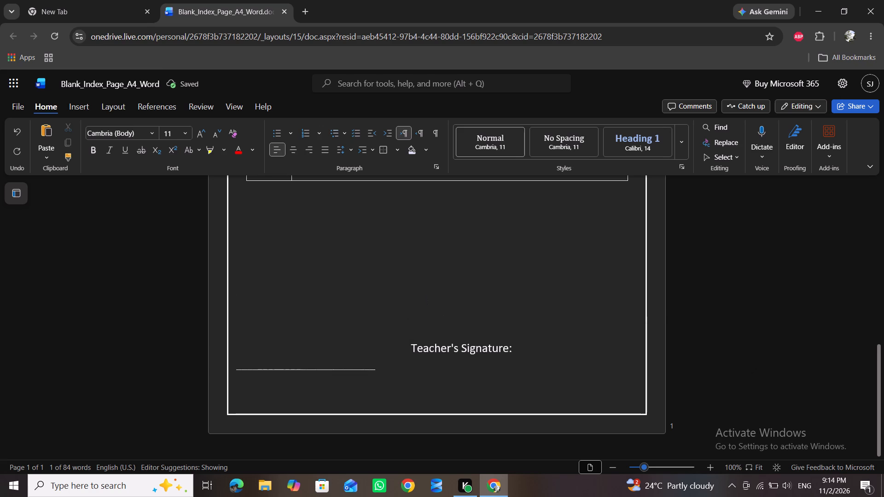
pyautogui.click(527, 348)
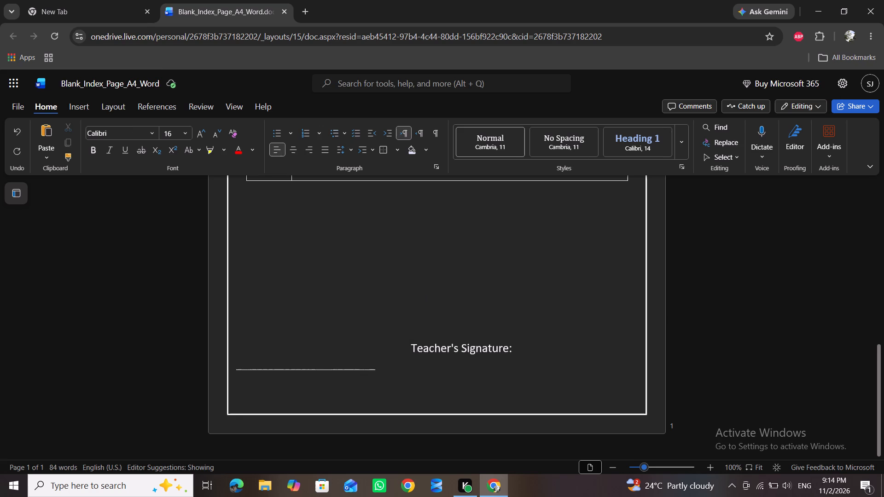
# Replace the wrapped underscore row with 21 underscores, short enough to fit on the same line as "Teacher's Signature:".
pyautogui.moveTo(239, 366); pyautogui.dragTo(291, 375)
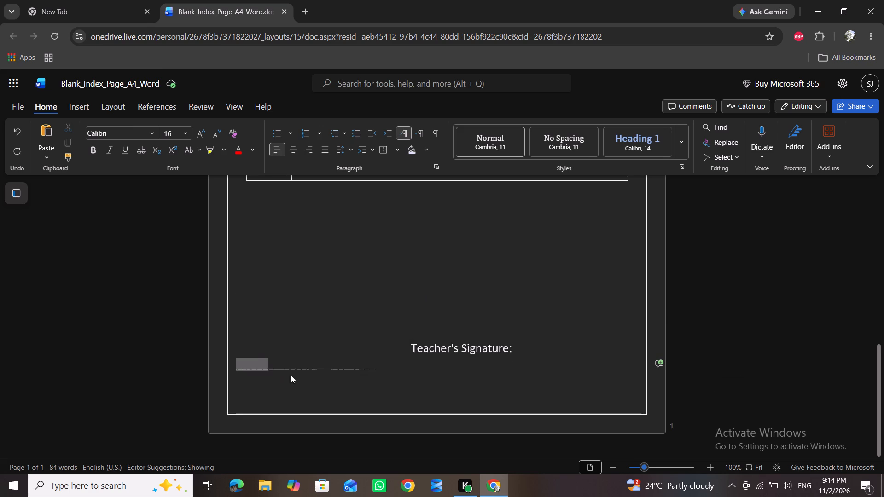
pyautogui.moveTo(291, 375); pyautogui.dragTo(381, 374)
pyautogui.press('BackSpace')
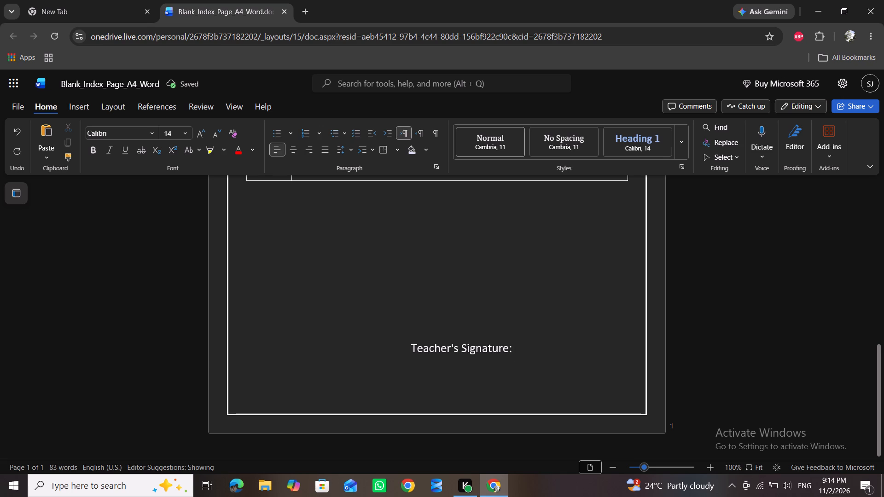
pyautogui.hotkey('shift', '_')
pyautogui.hotkey('shift', '_')
pyautogui.hotkey('shift', '_')
pyautogui.hotkey('shift', '_')
pyautogui.hotkey('shift', '_')
pyautogui.hotkey('shift', '_')
pyautogui.hotkey('shift', '_')
pyautogui.hotkey('shift', '_')
pyautogui.hotkey('shift', '_')
pyautogui.hotkey('shift', '_')
pyautogui.hotkey('shift', '_')
pyautogui.hotkey('shift', '_')
pyautogui.hotkey('shift', '_')
pyautogui.hotkey('shift', '_')
pyautogui.write('_______')
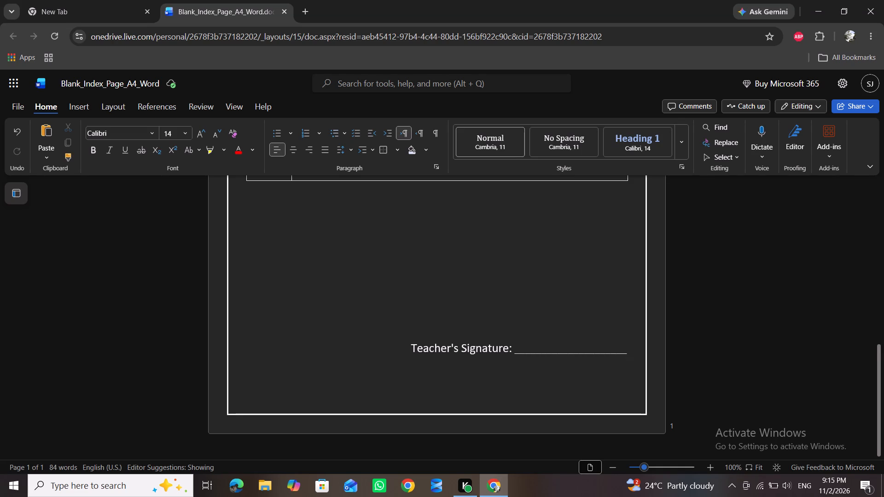
# Review the whole index page, from the INDEX heading through the practicals table to the signature line.
pyautogui.scroll(8, 471, 381)
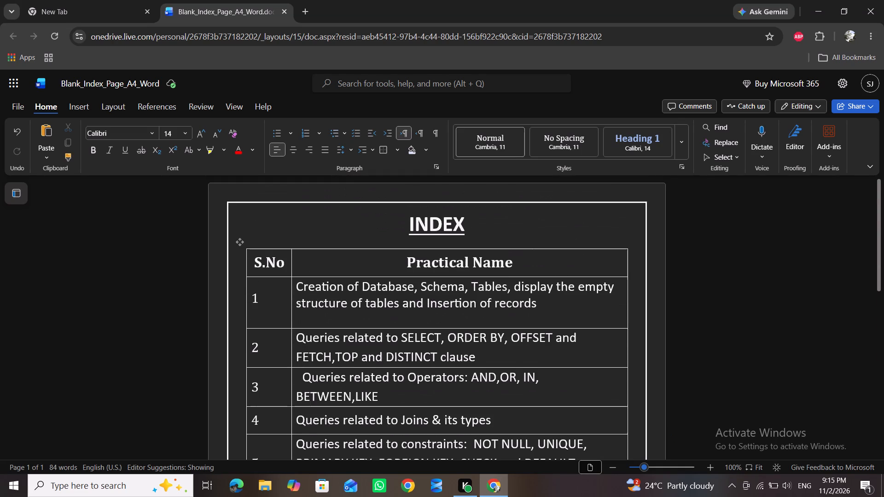
pyautogui.scroll(-8, 476, 368)
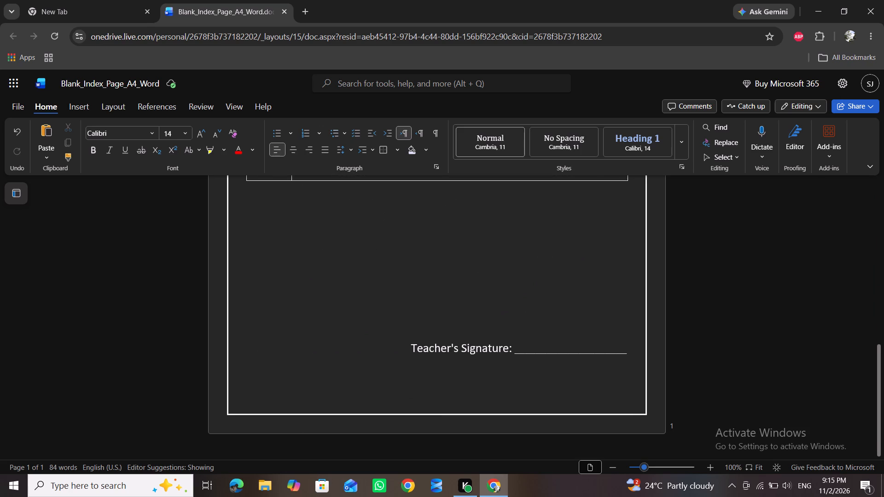
pyautogui.scroll(11, 476, 375)
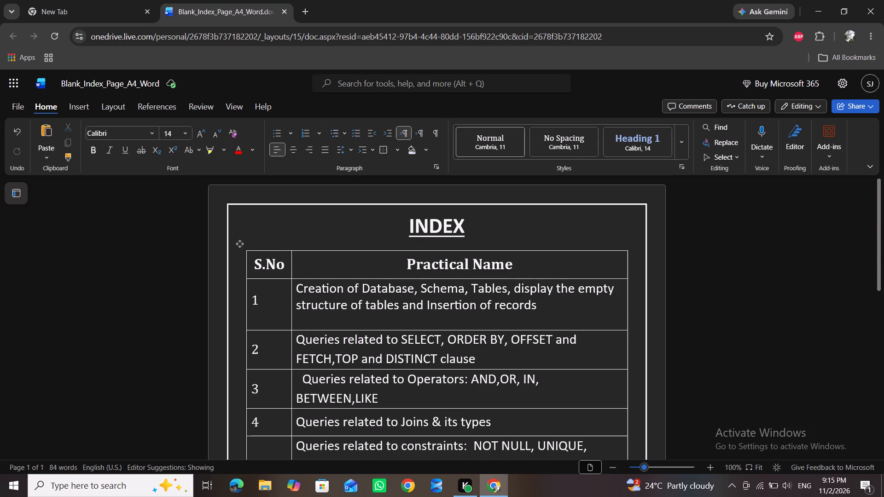
pyautogui.scroll(-5, 473, 373)
pyautogui.scroll(3, 473, 374)
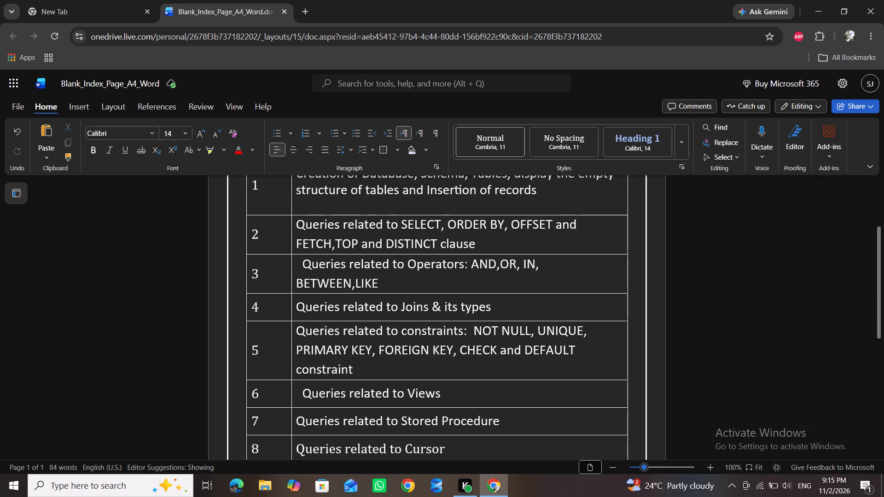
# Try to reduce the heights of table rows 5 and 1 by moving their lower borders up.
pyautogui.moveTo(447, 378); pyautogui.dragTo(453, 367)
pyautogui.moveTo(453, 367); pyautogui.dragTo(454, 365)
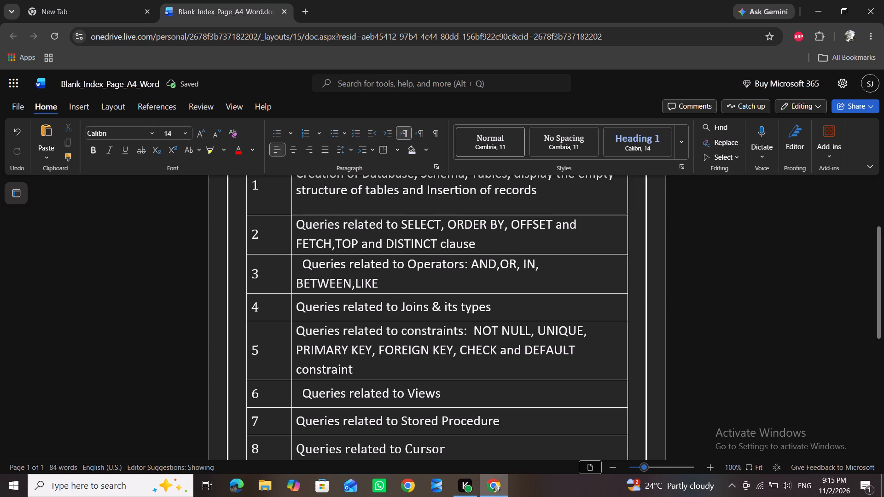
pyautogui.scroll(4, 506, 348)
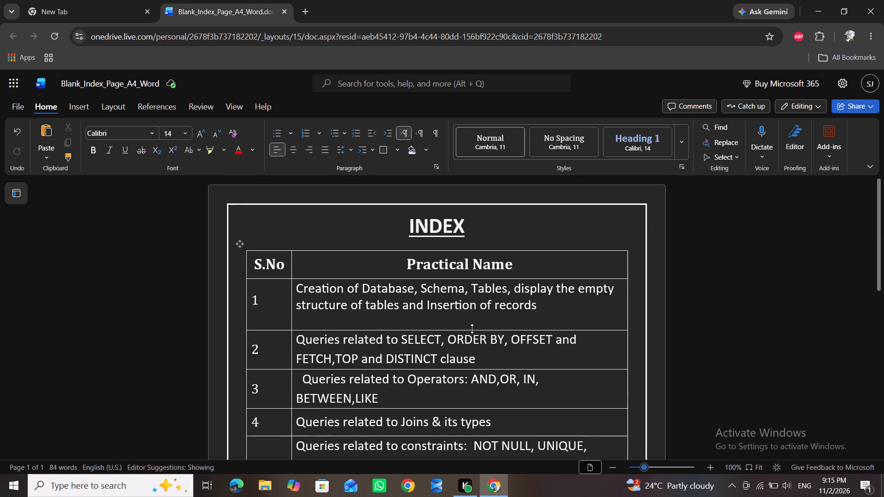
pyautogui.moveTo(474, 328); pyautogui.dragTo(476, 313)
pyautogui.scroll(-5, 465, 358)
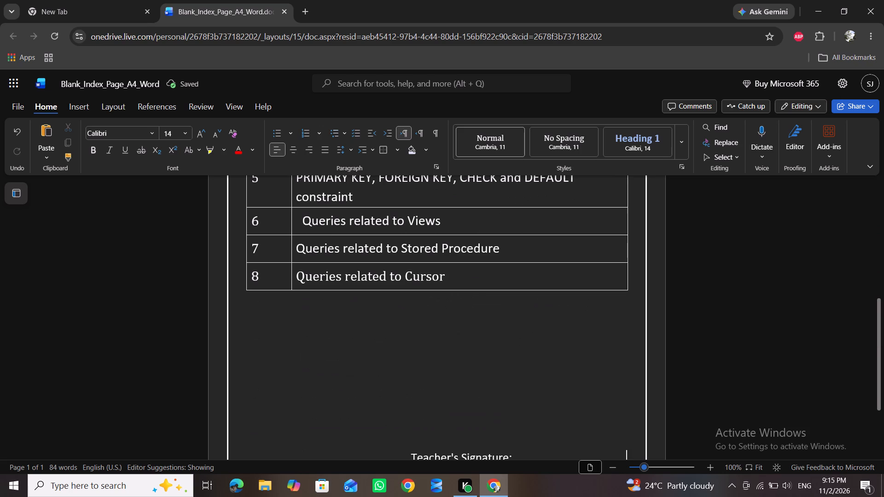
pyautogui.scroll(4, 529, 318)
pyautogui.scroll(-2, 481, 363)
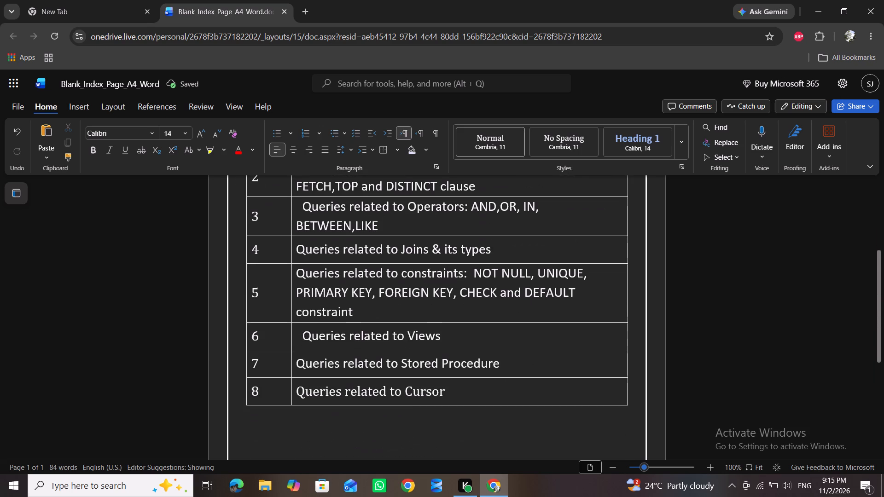
# Check the index page down to the teacher's signature line and export the document as a PDF download.
pyautogui.scroll(2, 478, 363)
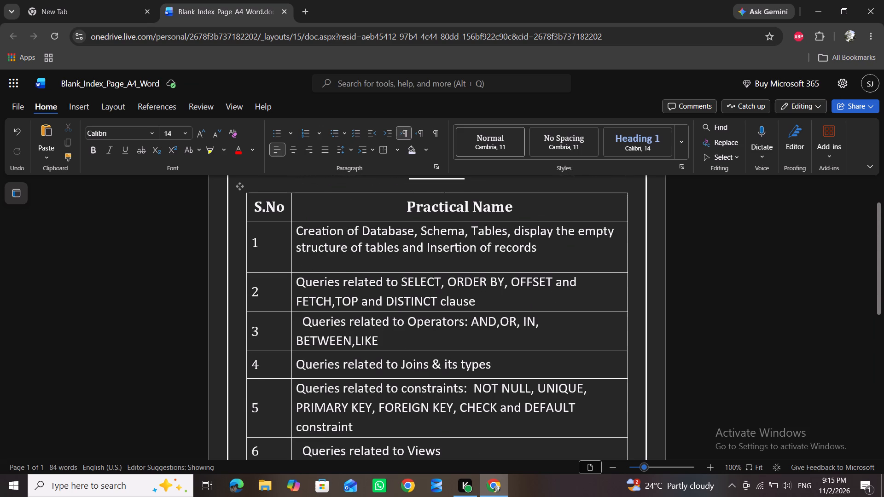
pyautogui.scroll(4, 476, 356)
pyautogui.scroll(-8, 475, 354)
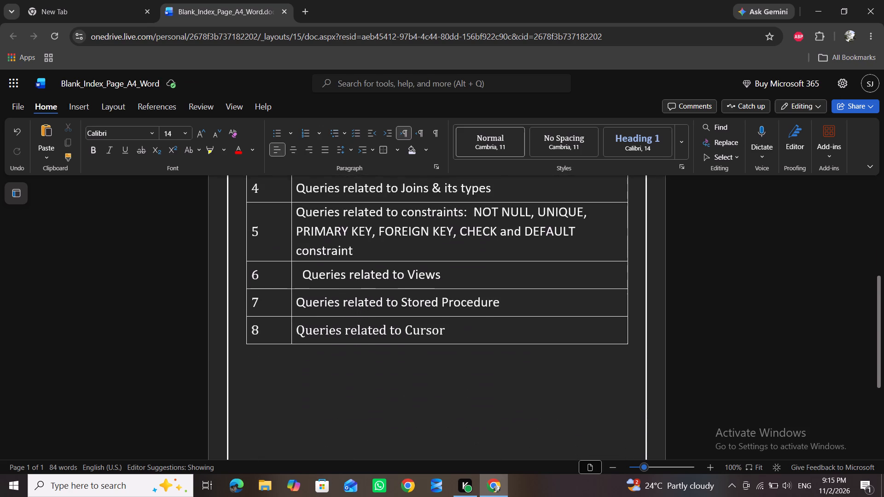
pyautogui.scroll(-1, 475, 353)
pyautogui.click(25, 107)
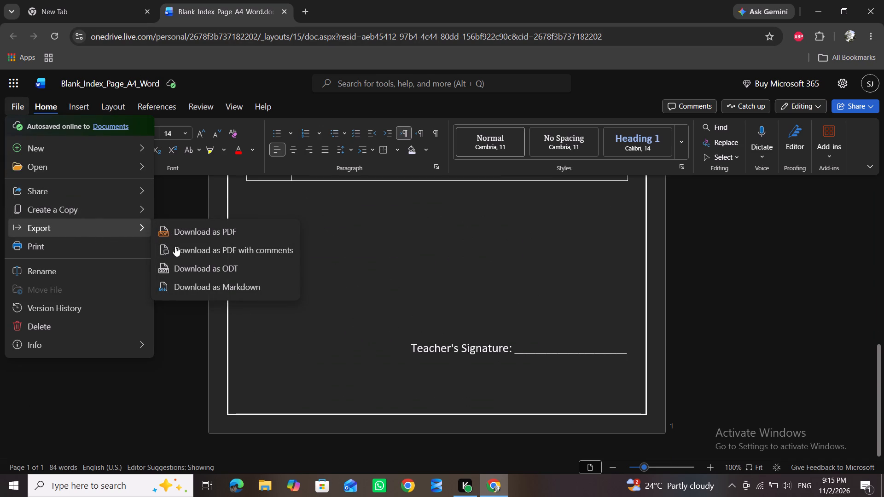
pyautogui.click(192, 237)
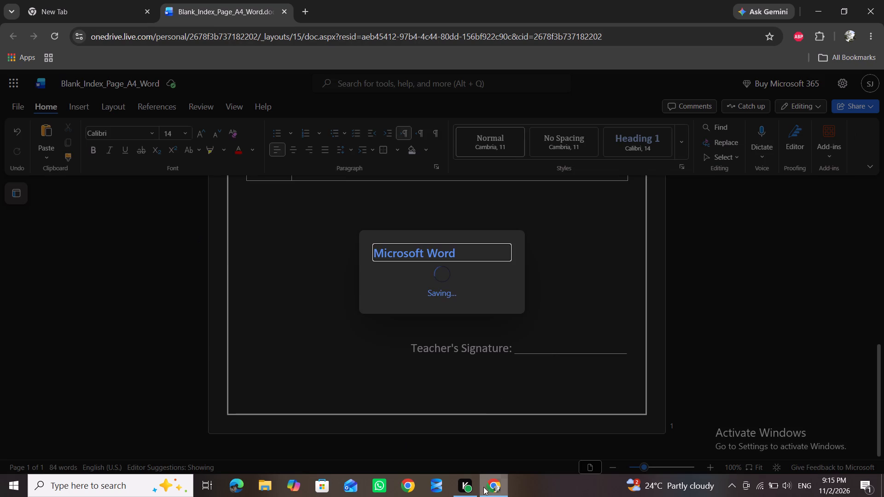
# Switch to WhatsApp while the document is being converted to PDF.
pyautogui.click(384, 486)
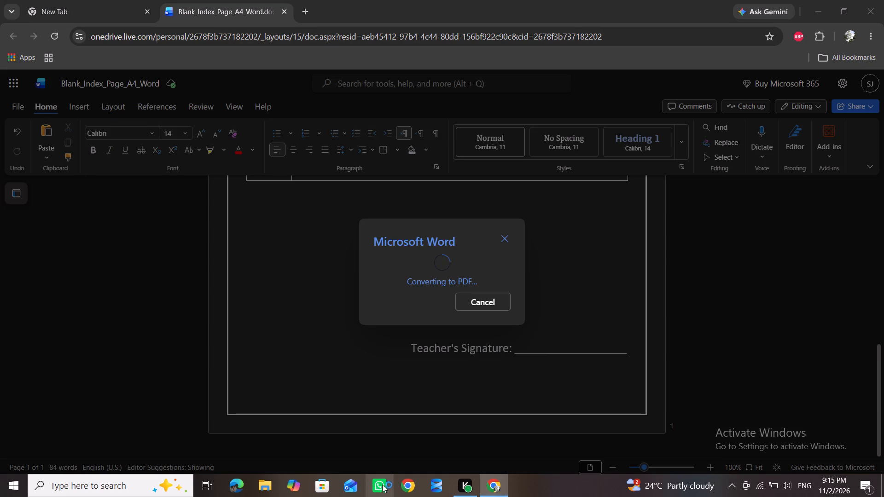
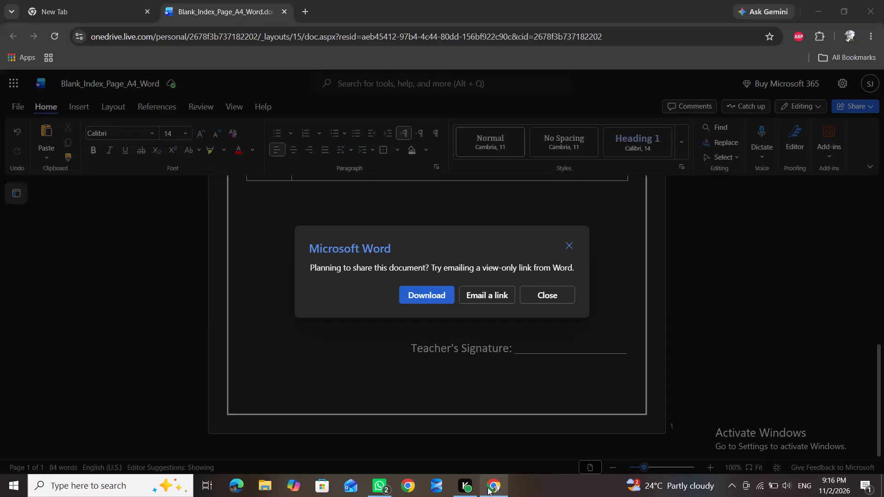
# Download the Blank_Index_Page_A4_Word document instead of emailing a view-only link.
pyautogui.click(444, 291)
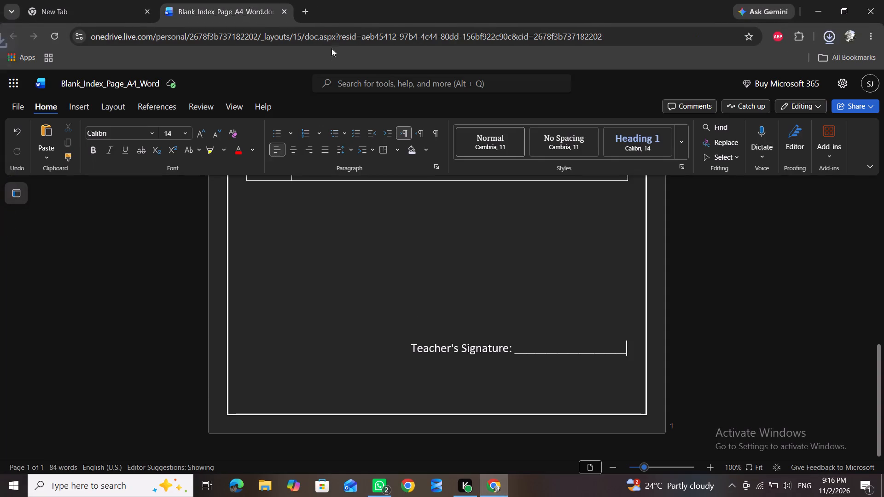
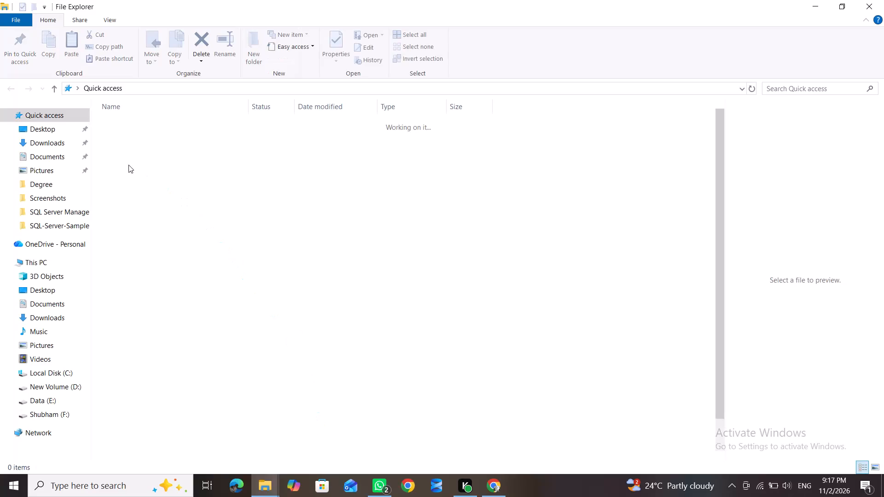
# Open the downloaded PDF Blank_Index_Page_A4_Word from the Downloads folder.
pyautogui.click(55, 146)
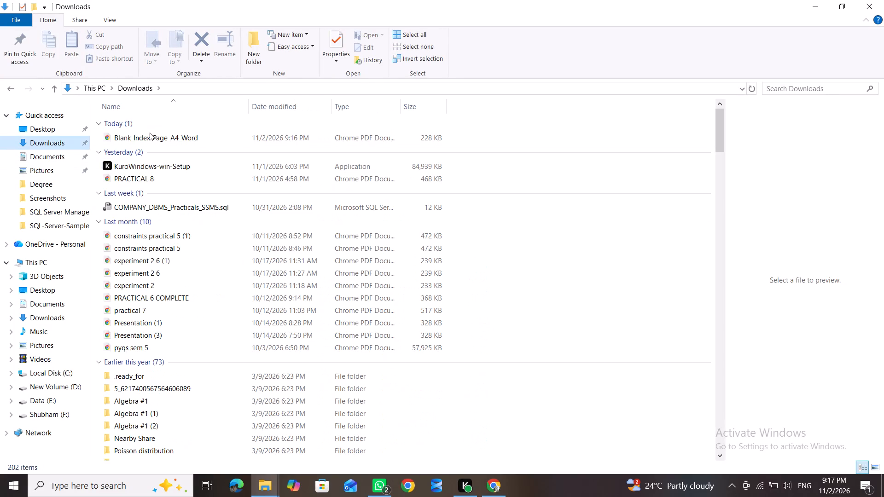
pyautogui.doubleClick(150, 133)
pyautogui.rightClick(180, 136)
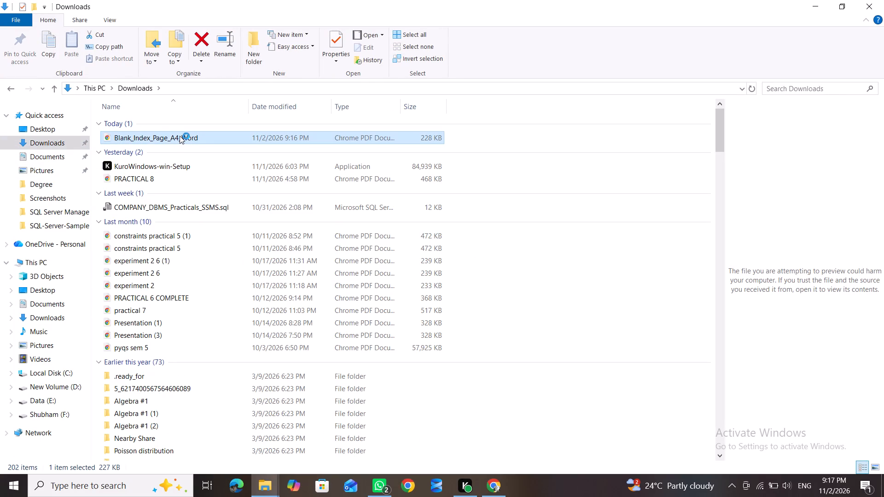
# Rename the Blank_Index_Page_A4_Word PDF in the Downloads folder as "index completed".
pyautogui.rightClick(227, 140)
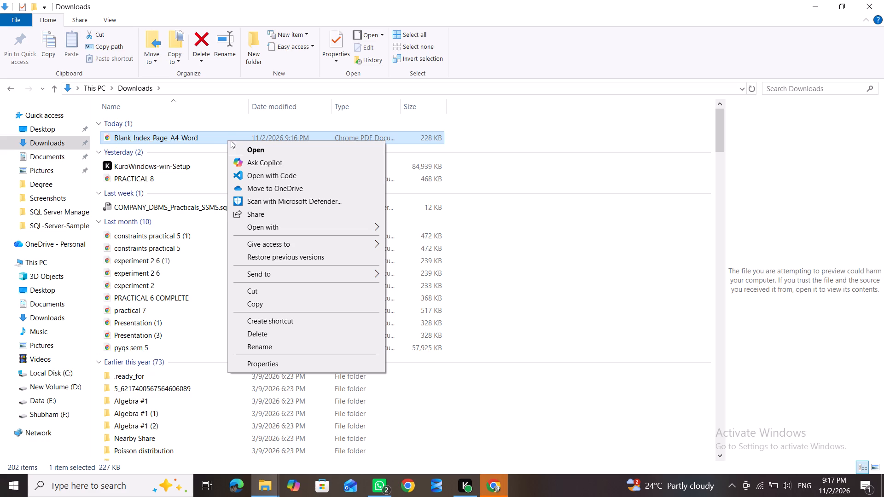
pyautogui.click(259, 345)
pyautogui.press('BackSpace')
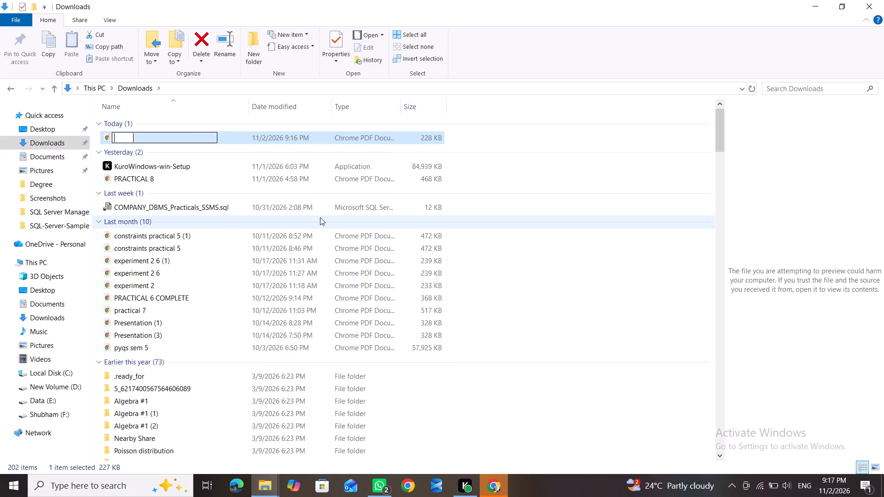
pyautogui.write('index')
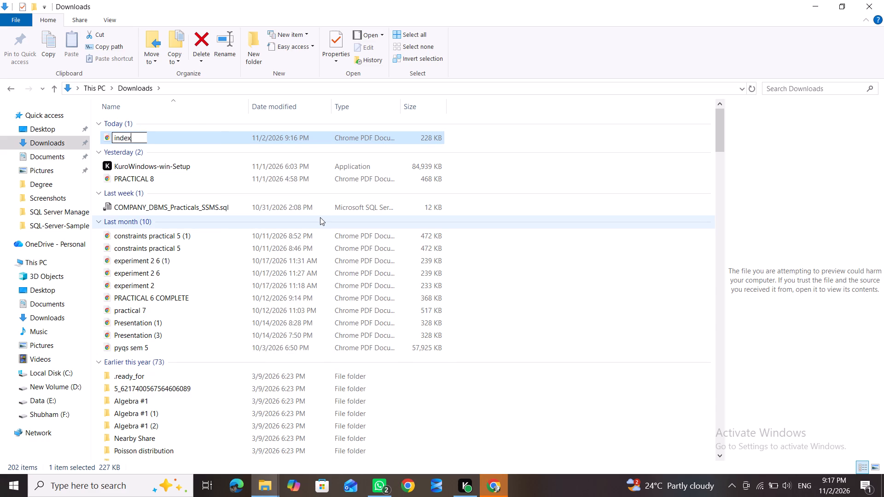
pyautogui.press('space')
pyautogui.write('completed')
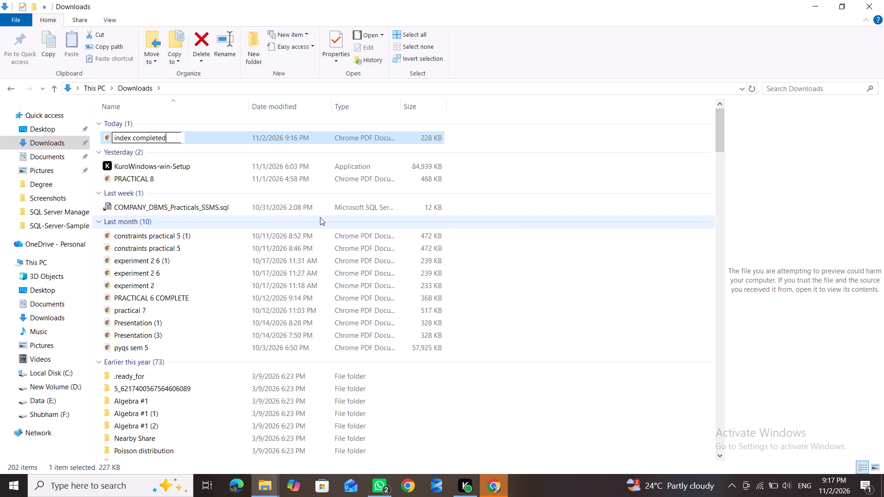
# Commit the new name "index completed" for the PDF in the Downloads folder.
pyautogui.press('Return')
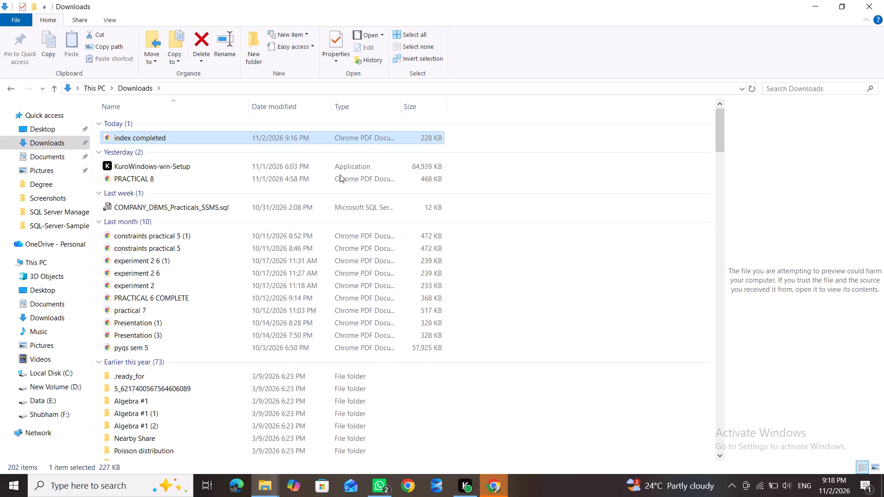
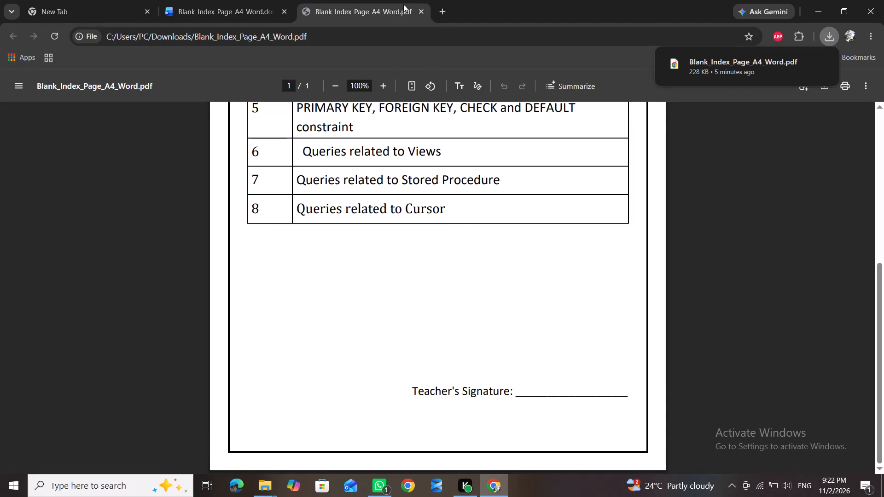
# Close the index PDF and the Blank_Index_Page_A4_Word document, and close the browser window.
pyautogui.click(424, 13)
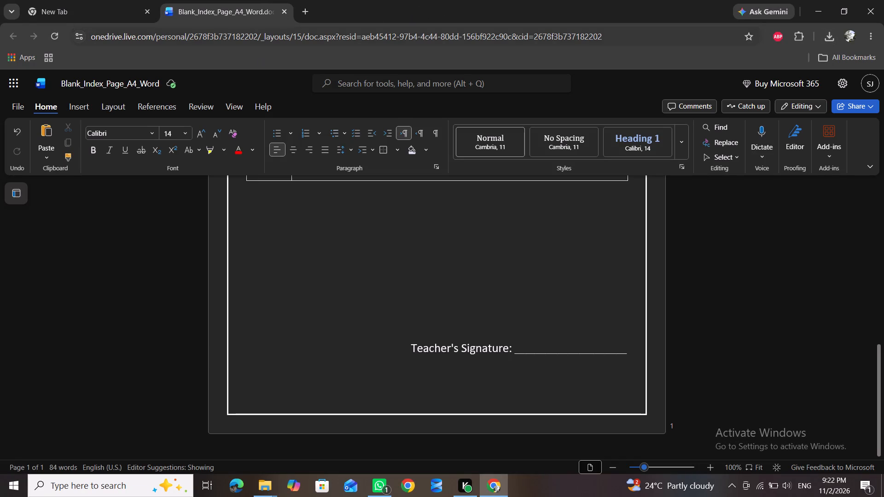
pyautogui.click(286, 12)
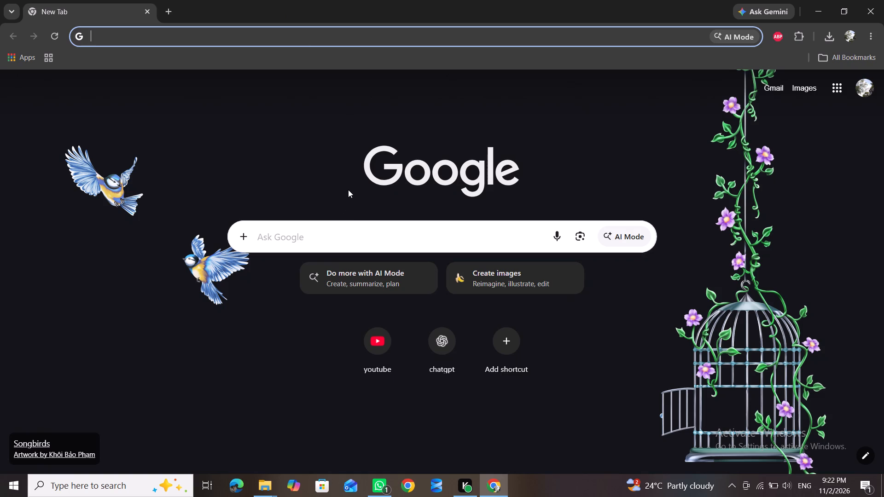
pyautogui.scroll(-4, 348, 190)
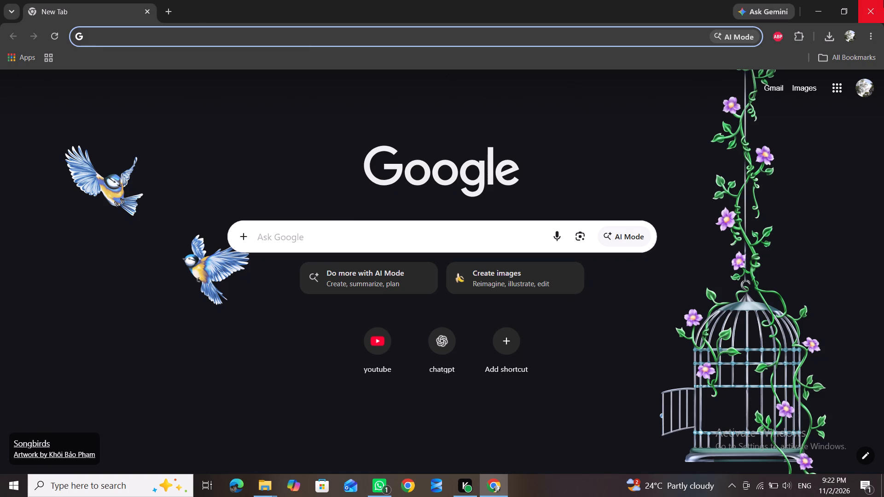
pyautogui.click(883, 0)
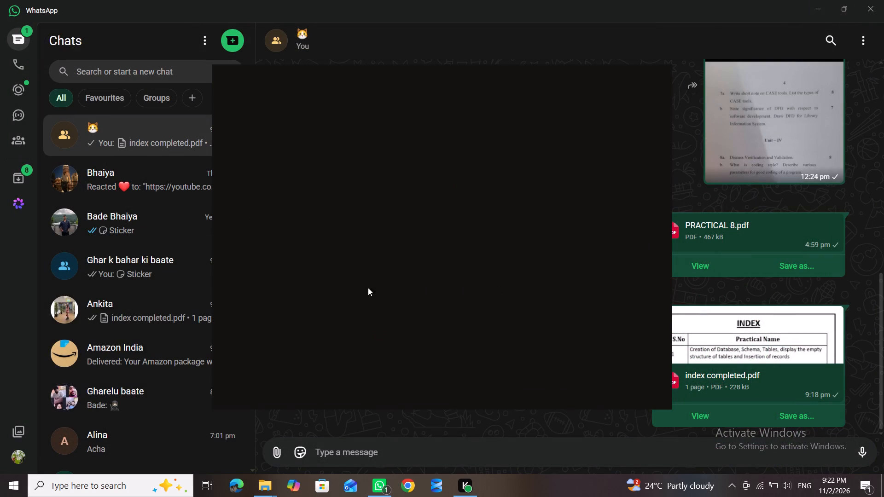
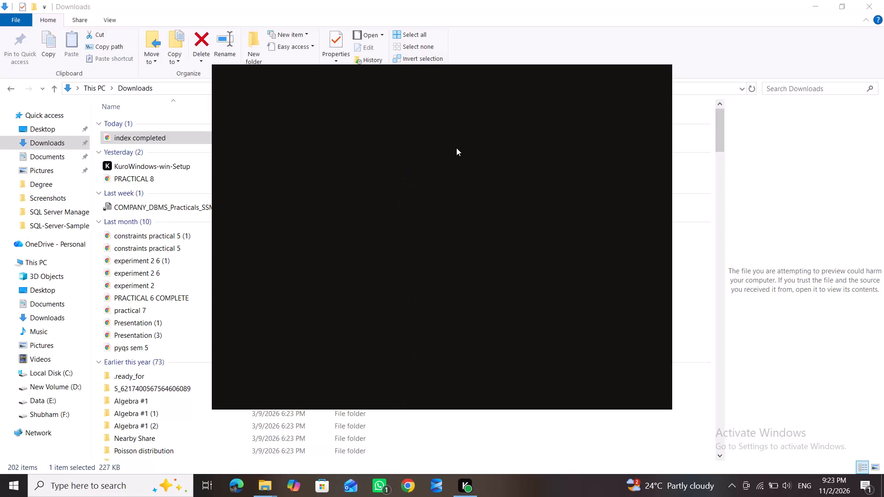
# Close the Downloads folder window that contains the renamed "index completed" PDF.
pyautogui.click(883, 0)
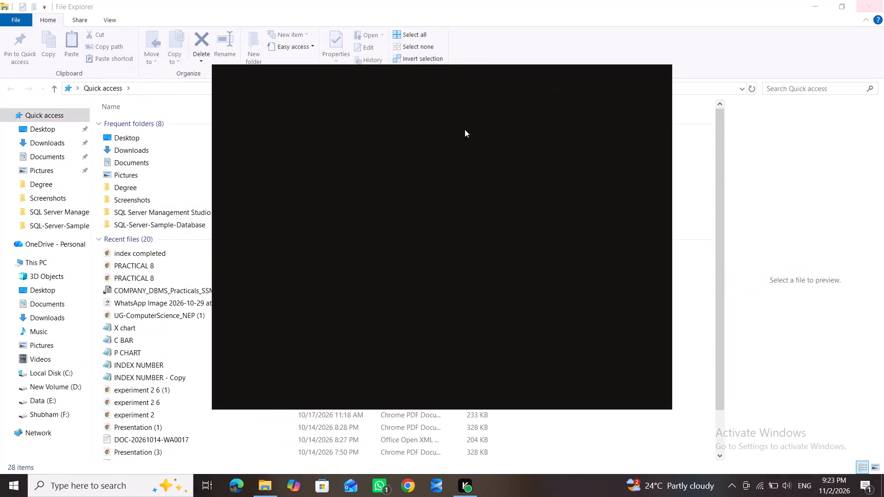